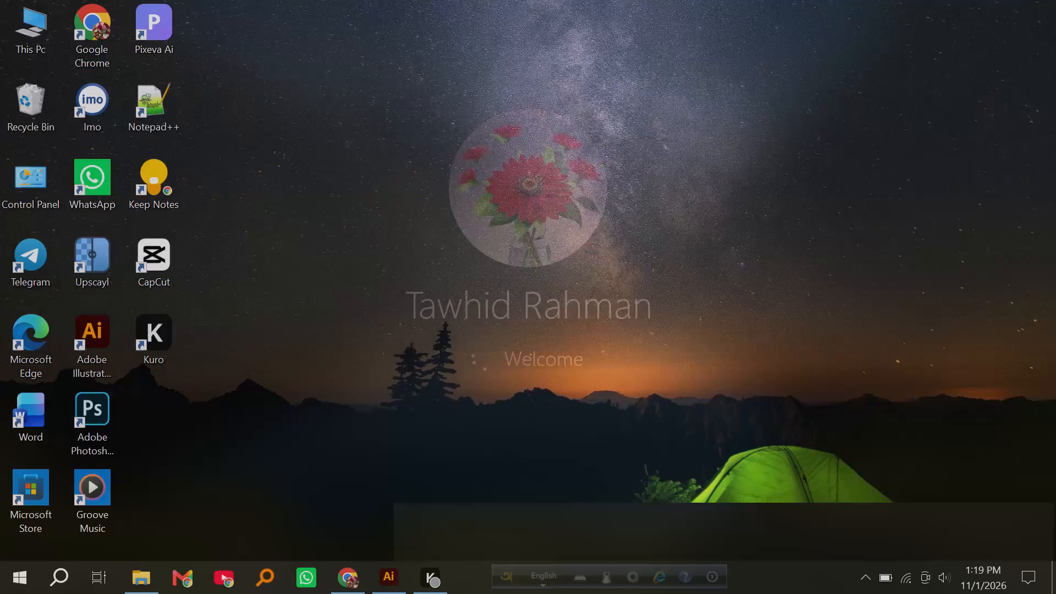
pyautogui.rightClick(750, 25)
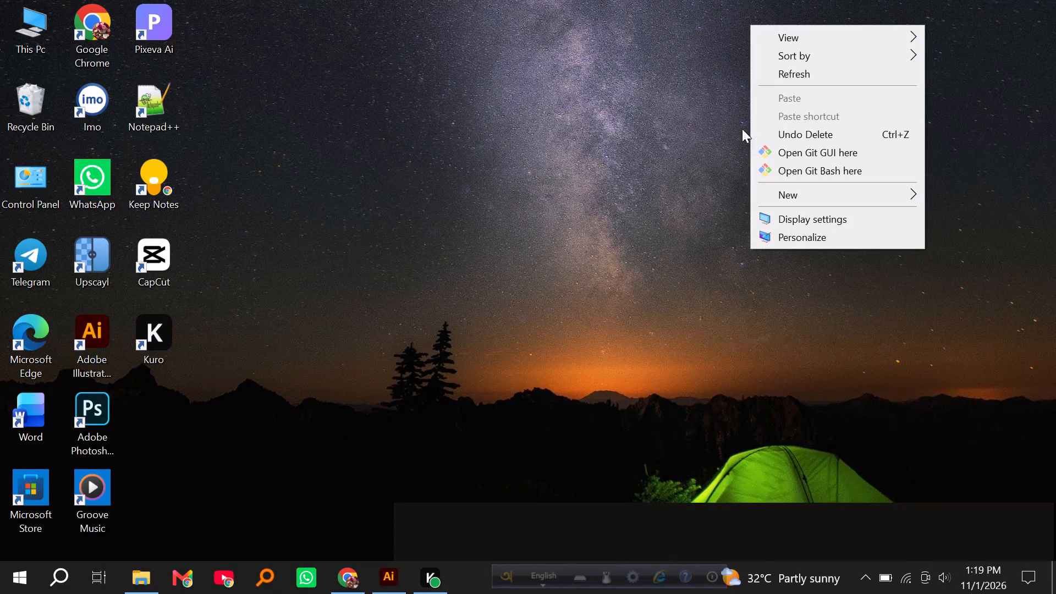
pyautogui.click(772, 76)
# Switch to Google Chrome and bring up the Vecteezy Content Manager page with the files awaiting data.
pyautogui.click(342, 584)
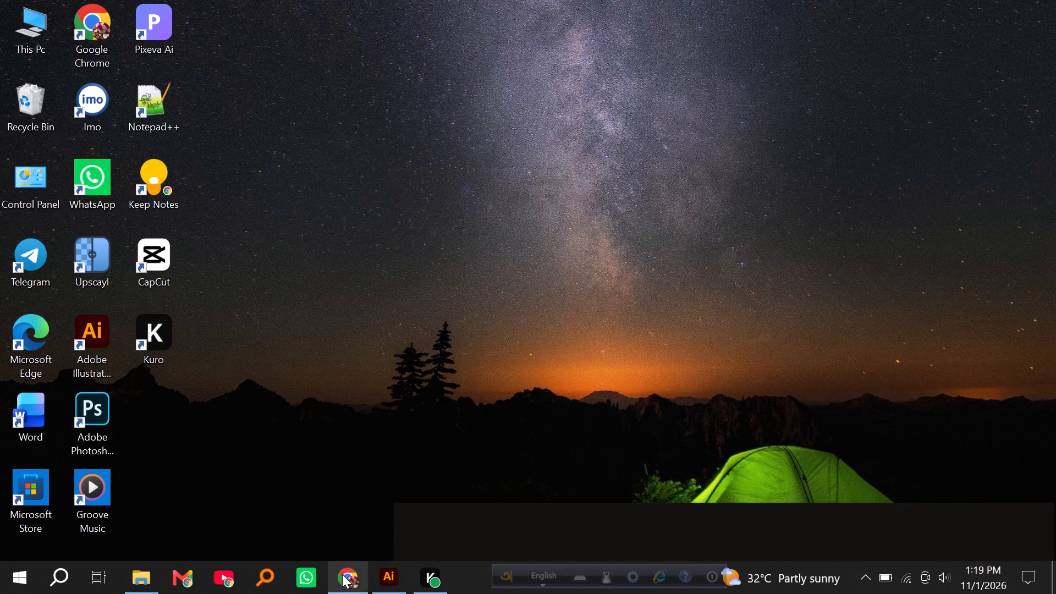
pyautogui.scroll(-5, 403, 420)
pyautogui.scroll(2, 420, 414)
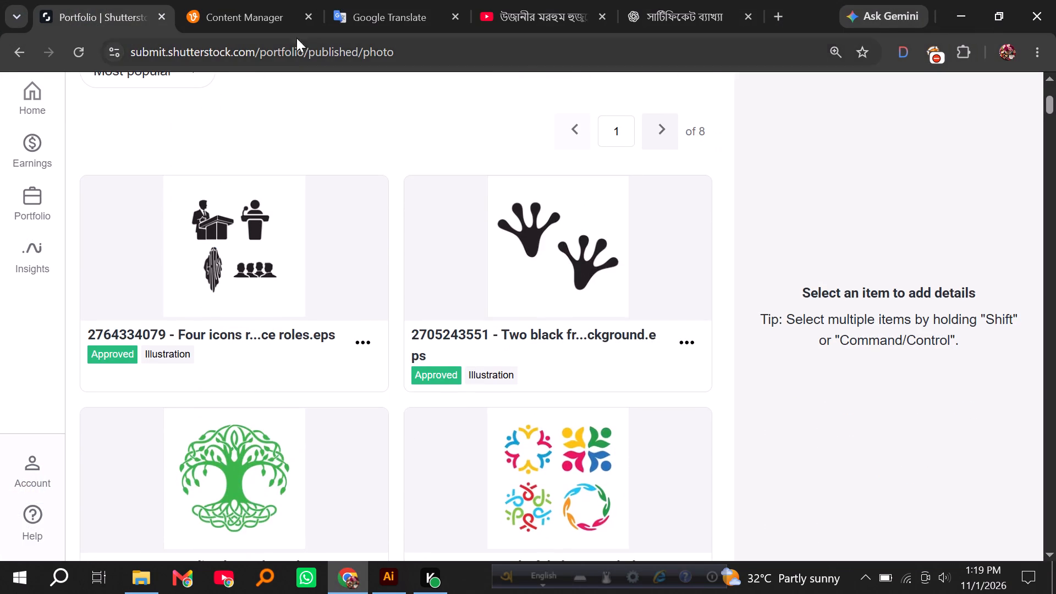
pyautogui.click(235, 17)
pyautogui.scroll(-2, 408, 351)
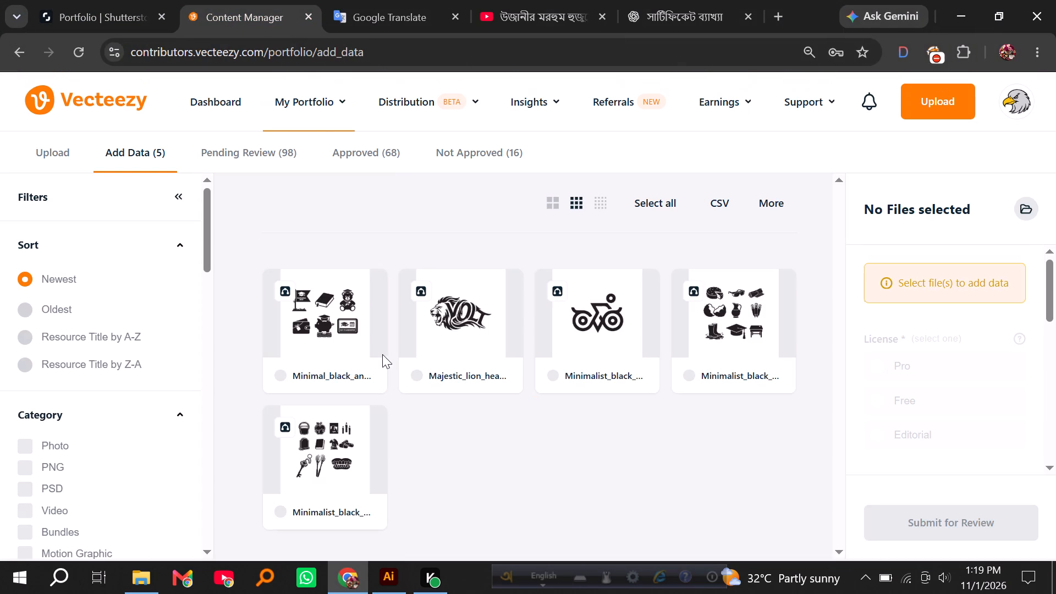
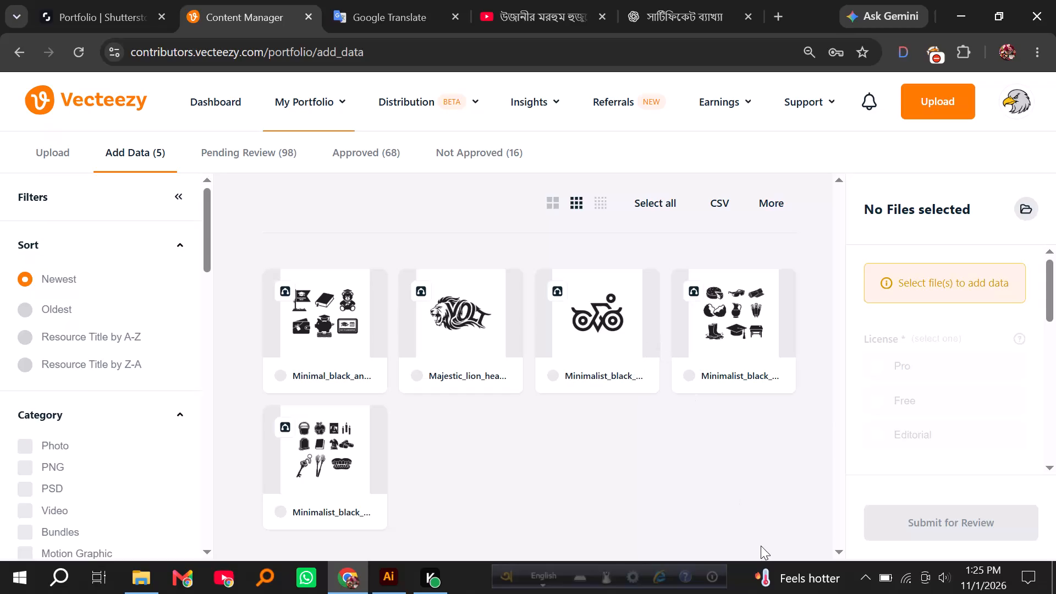
# Select the majestic lion head file and look over the Vecteezy files awaiting data.
pyautogui.scroll(6, 761, 546)
pyautogui.click(499, 320)
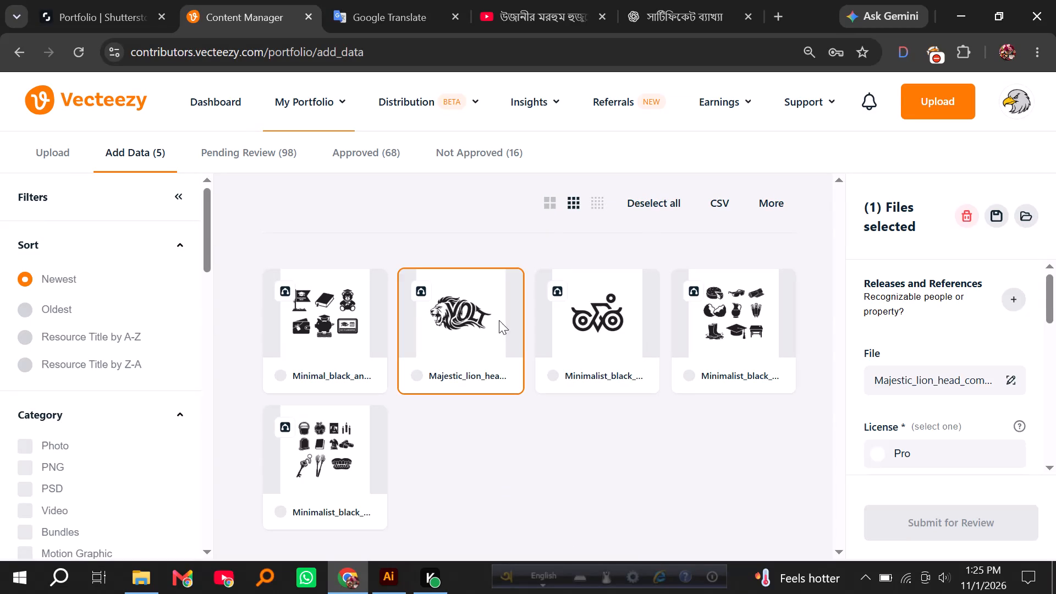
pyautogui.scroll(5, 490, 322)
pyautogui.scroll(-2, 485, 332)
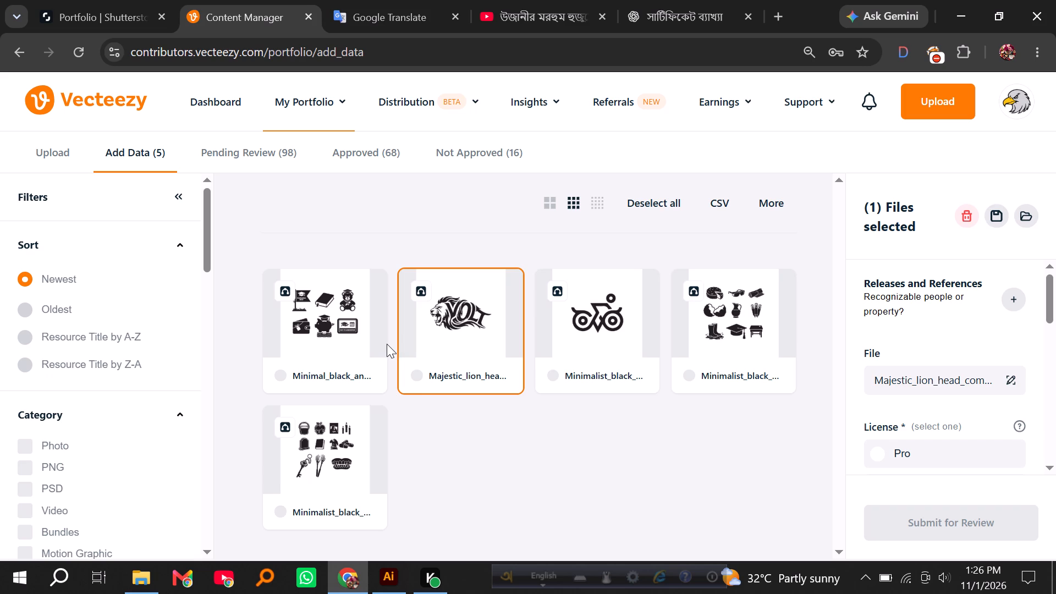
pyautogui.scroll(4, 405, 359)
pyautogui.click(86, 0)
pyautogui.click(270, 0)
pyautogui.scroll(-1, 416, 338)
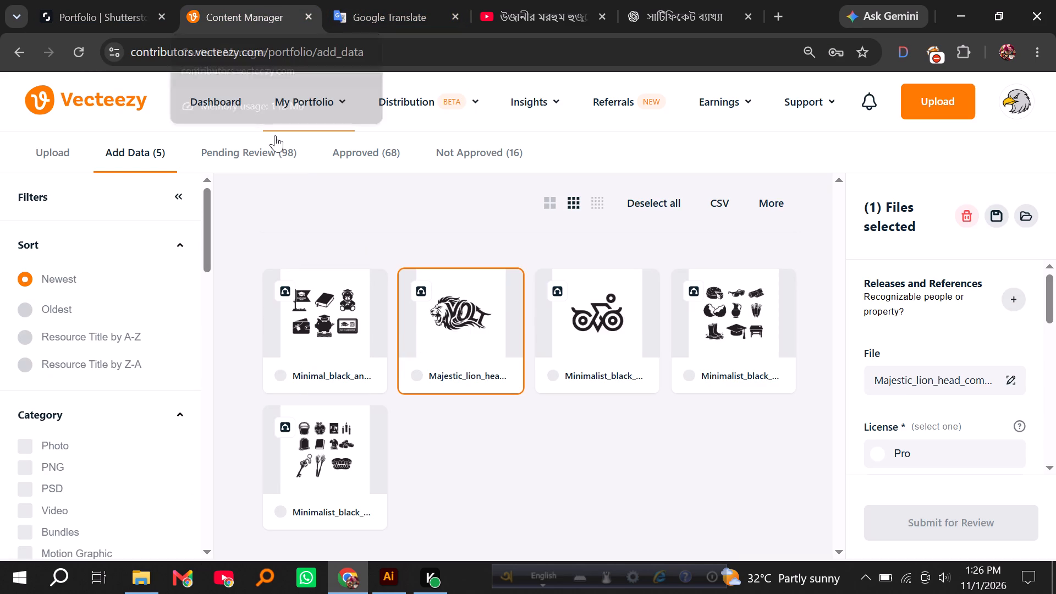
# Switch to the ভবিষ্যৎ জমা folder in File Explorer and delete the four colorful apples image and the Iranian and American flag illustration.
pyautogui.click(135, 585)
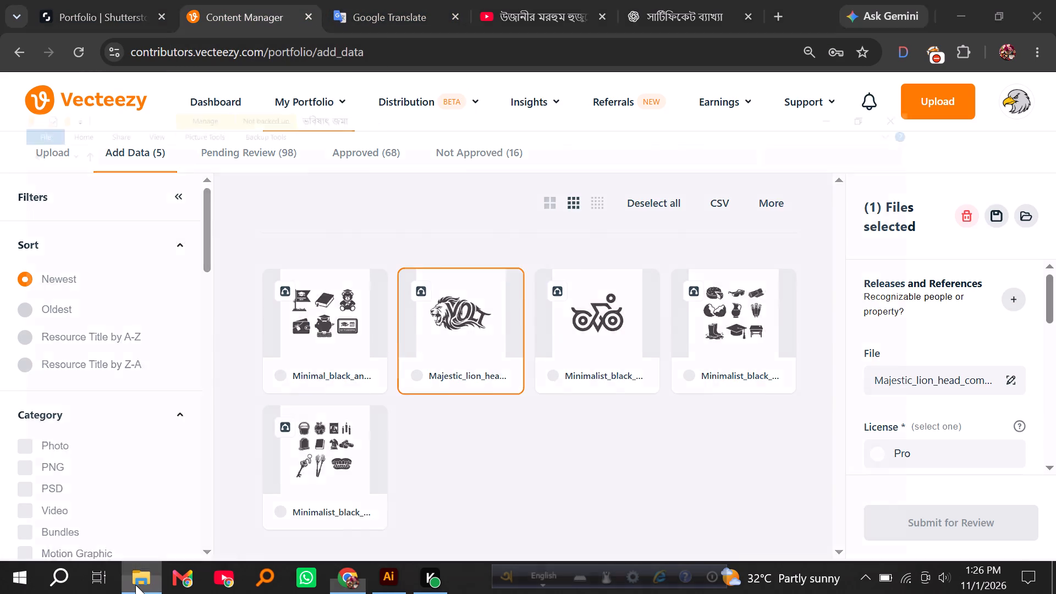
pyautogui.scroll(2, 455, 403)
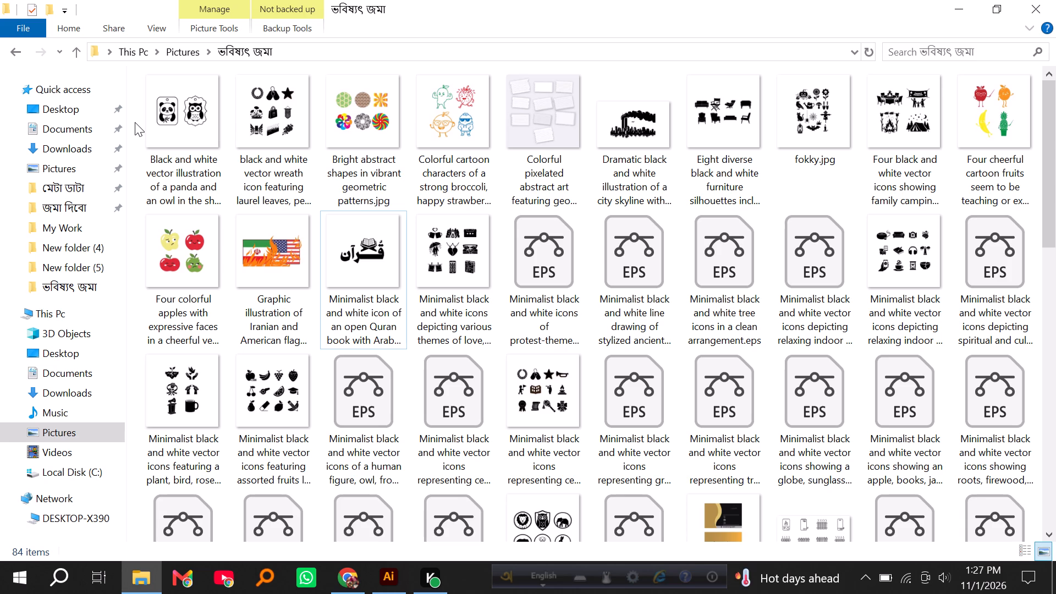
pyautogui.click(172, 246)
pyautogui.press('Delete')
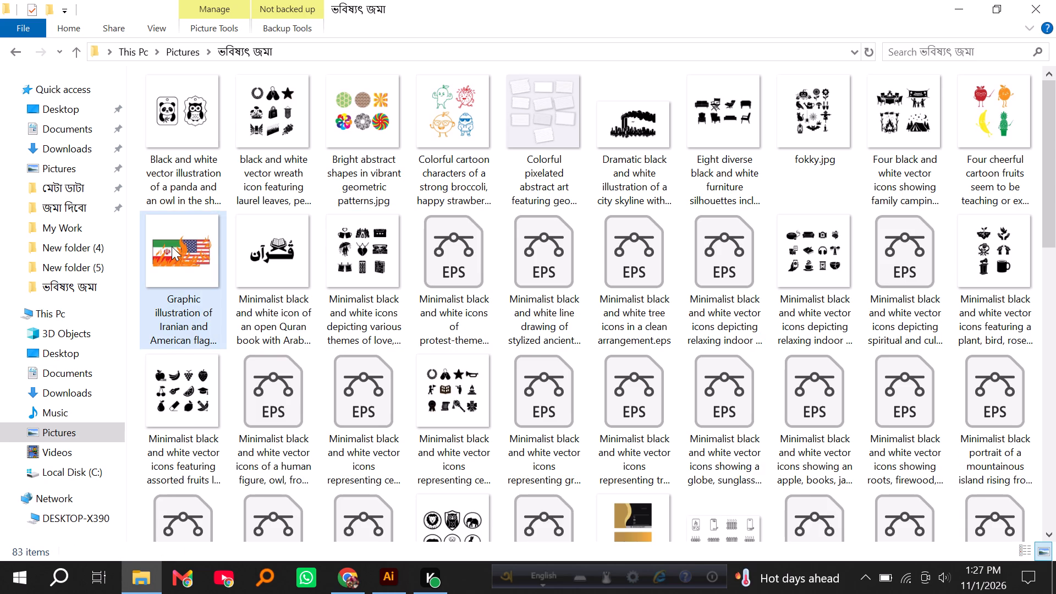
pyautogui.click(172, 246)
pyautogui.press('Delete')
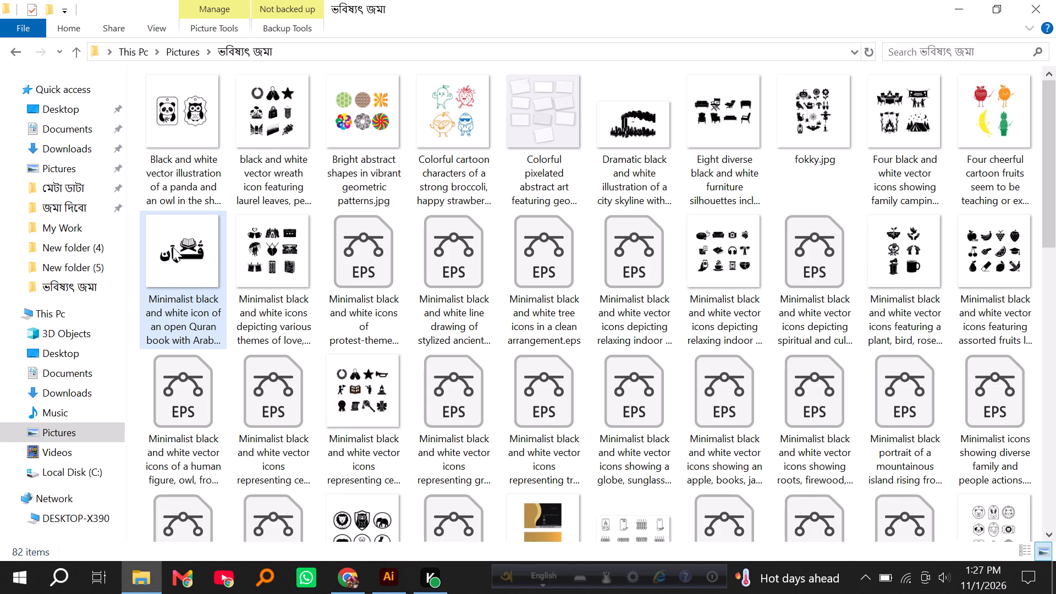
# Open the protest-themed merchandise icons EPS in Illustrator to check it, and delete that file from the folder in File Explorer.
pyautogui.doubleClick(345, 279)
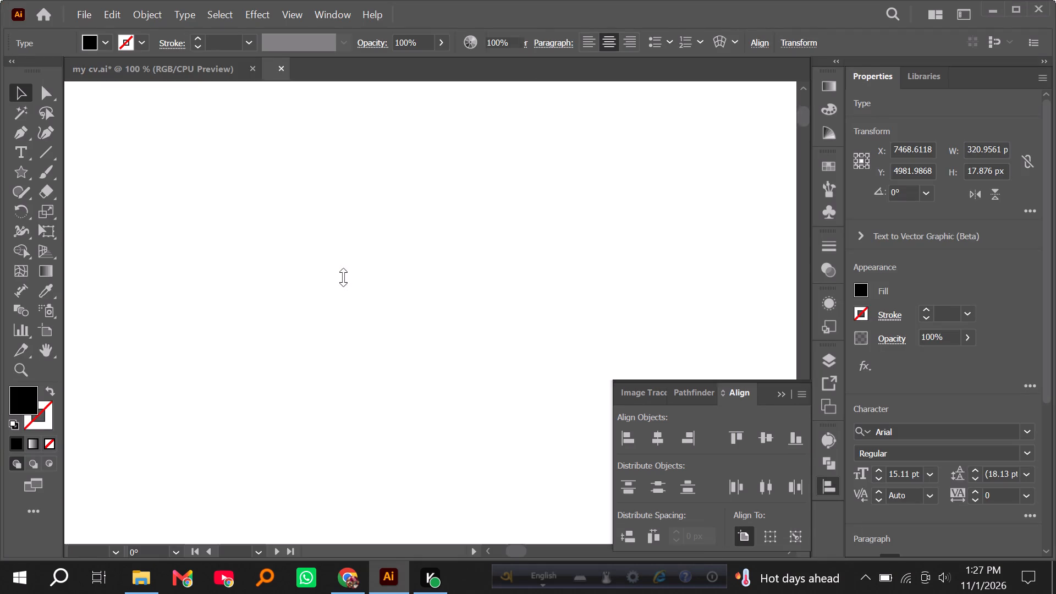
pyautogui.scroll(1, 381, 312)
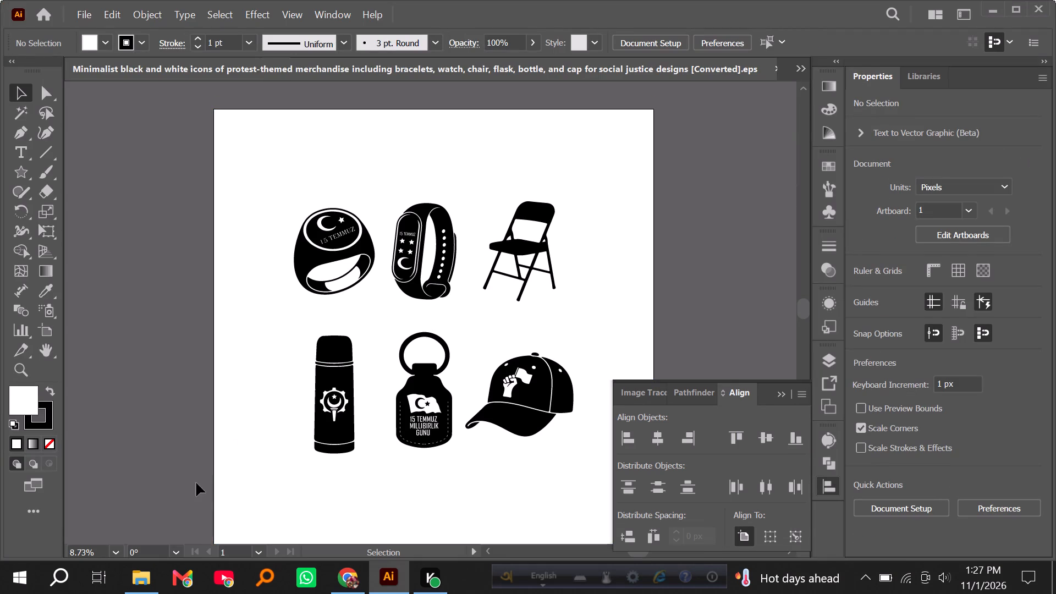
pyautogui.click(134, 577)
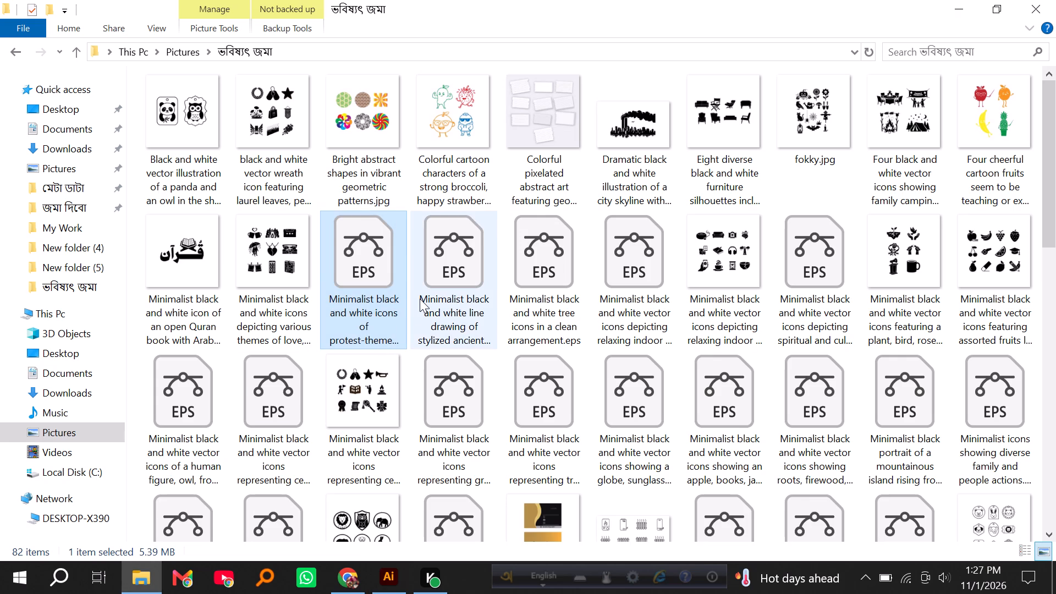
pyautogui.click(439, 298)
pyautogui.click(375, 288)
pyautogui.press('Delete')
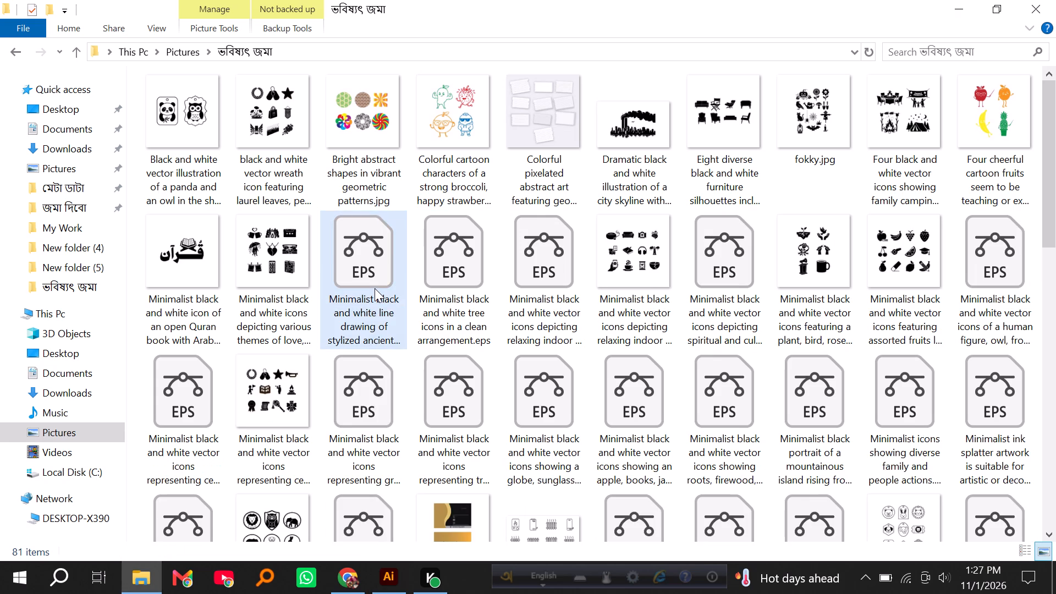
# Open the stylized ancient animal line drawing EPS in Illustrator to check its artwork, and return to the folder.
pyautogui.doubleClick(375, 288)
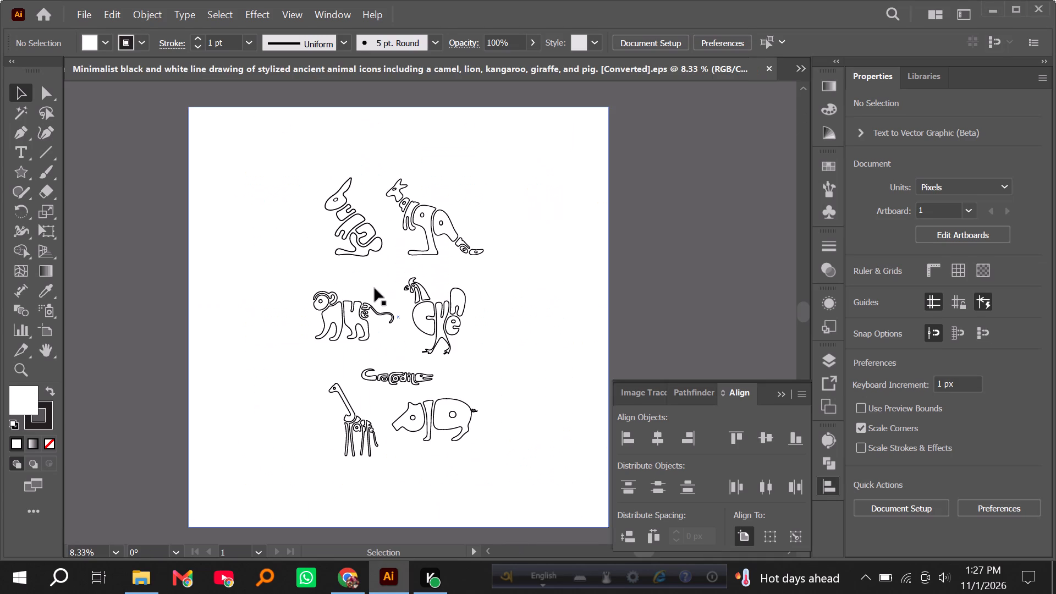
pyautogui.click(148, 574)
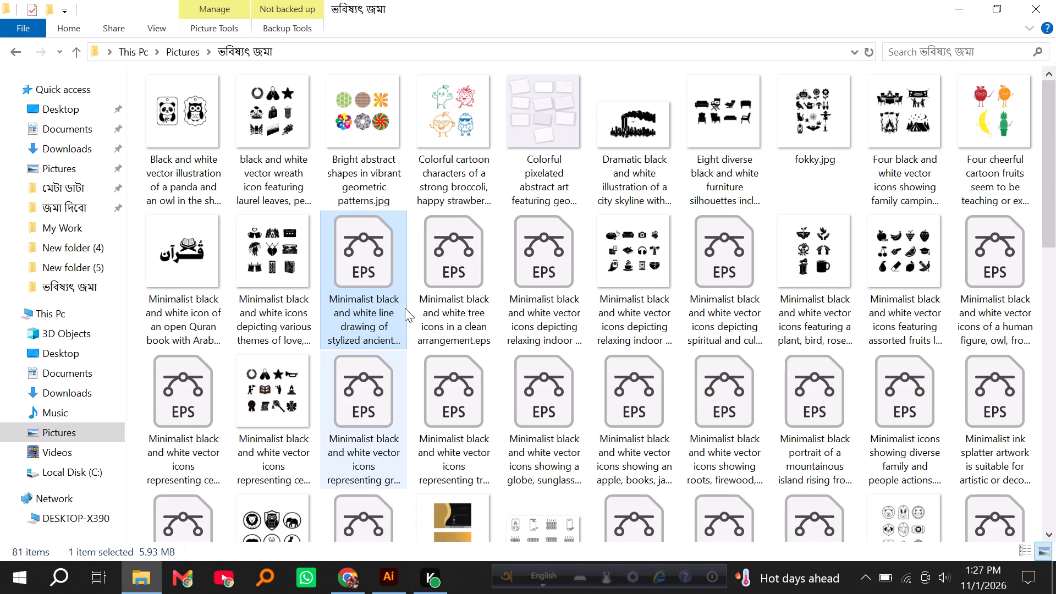
# Open the black and white tree icons EPS in Illustrator to check it, and delete that file from the folder.
pyautogui.click(450, 277)
pyautogui.doubleClick(450, 277)
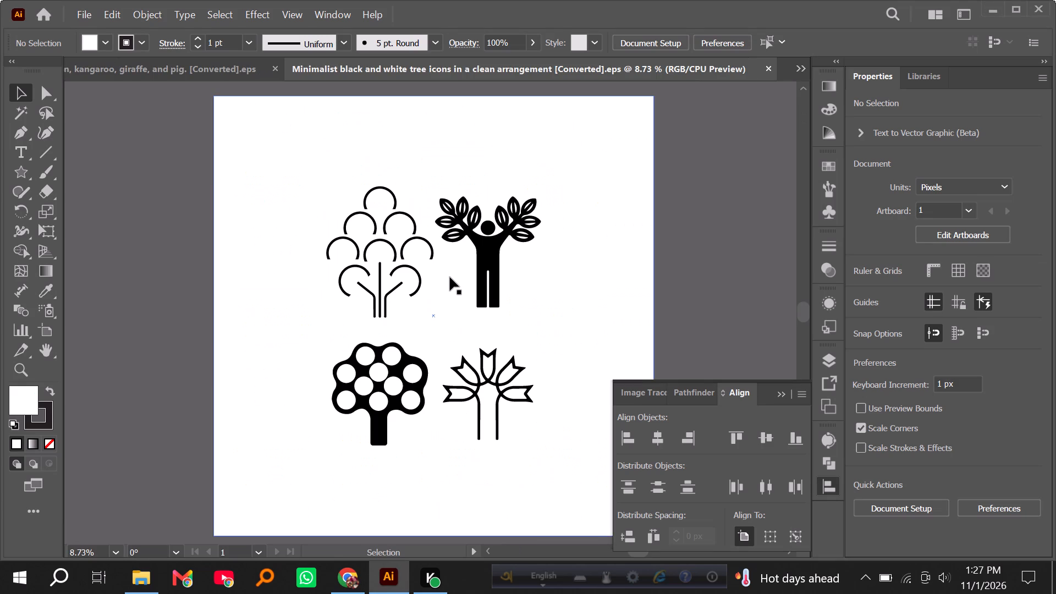
pyautogui.click(151, 579)
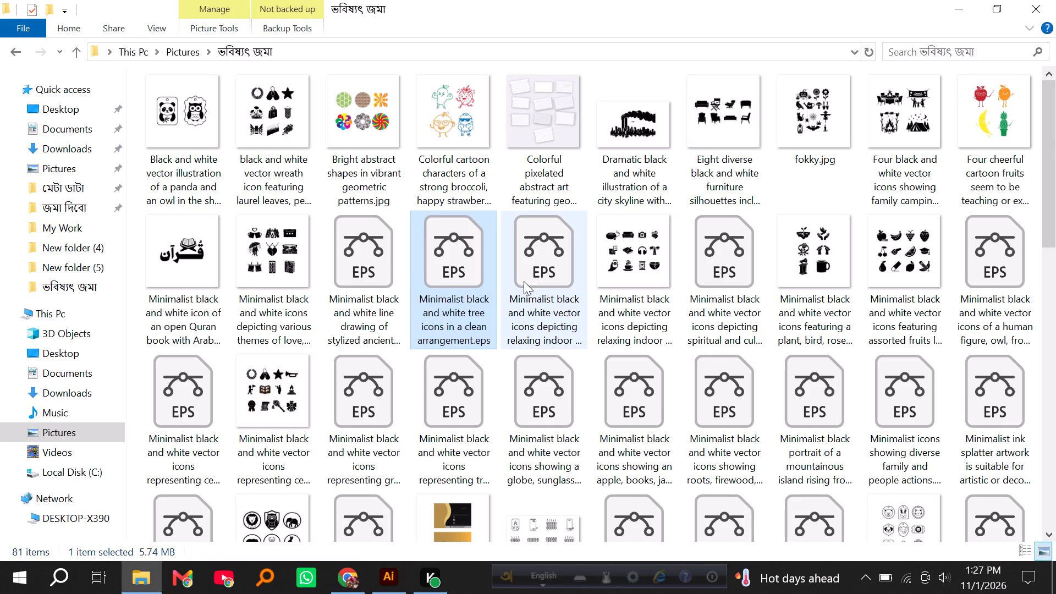
pyautogui.click(525, 269)
pyautogui.click(447, 285)
pyautogui.press('Delete')
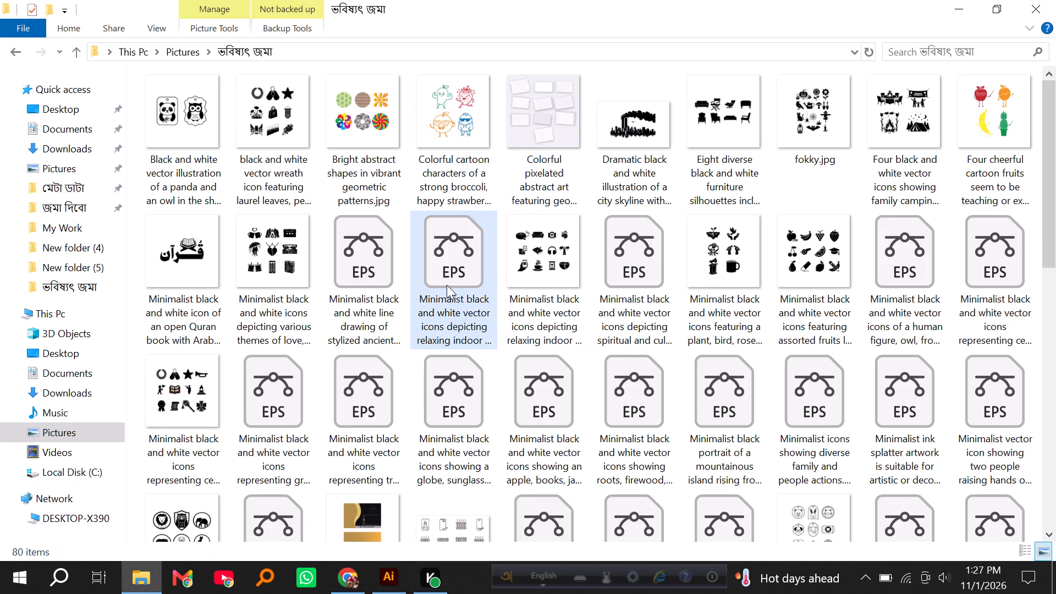
# Check the artwork of the relaxing indoor hobbies, spiritual and cultural symbols, human figure and owl, and celebration and awards EPS files in Illustrator.
pyautogui.doubleClick(447, 285)
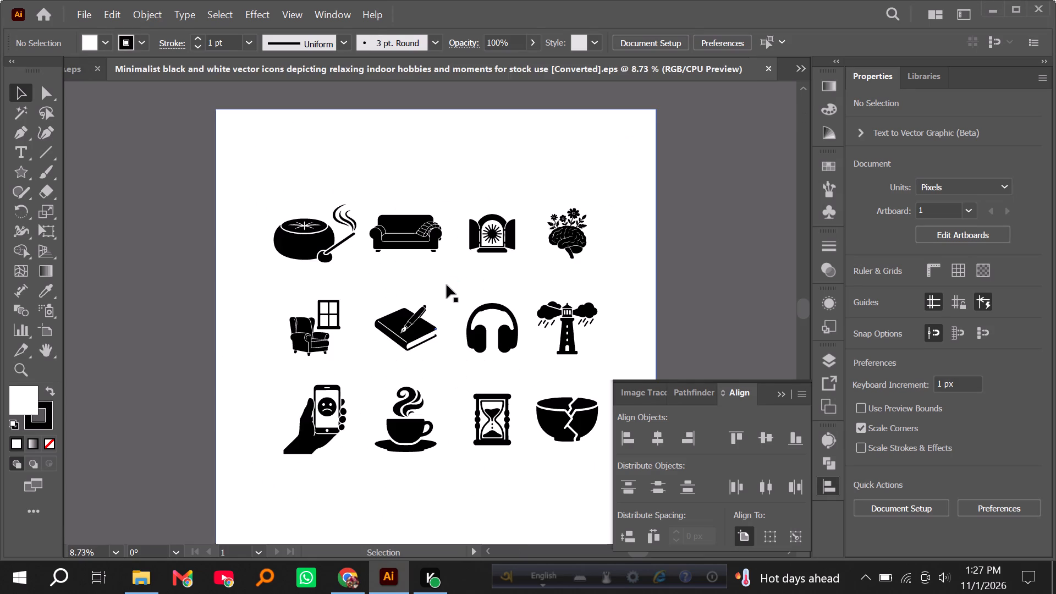
pyautogui.click(141, 578)
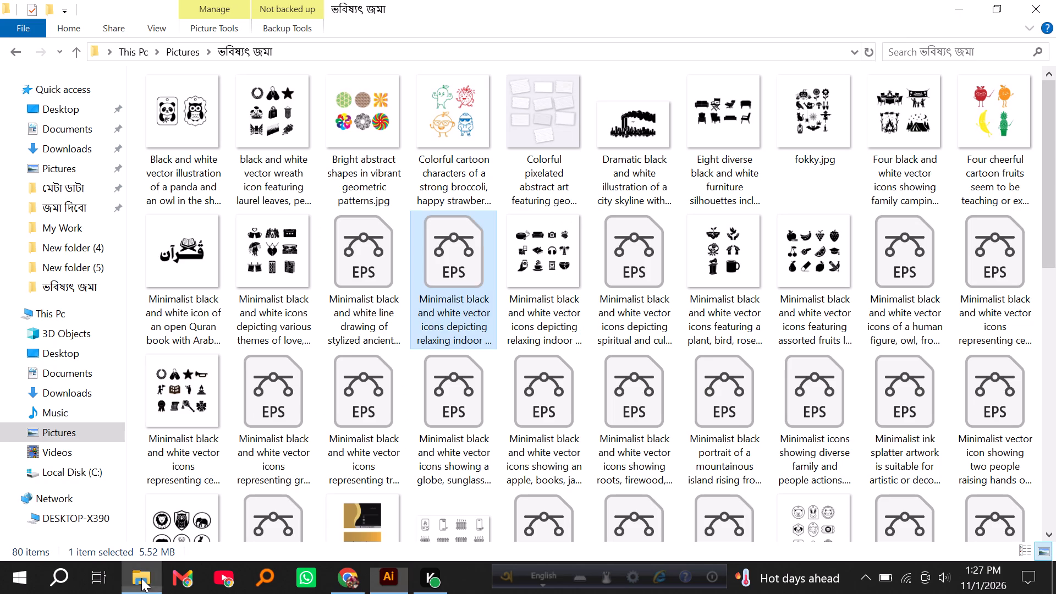
pyautogui.doubleClick(615, 300)
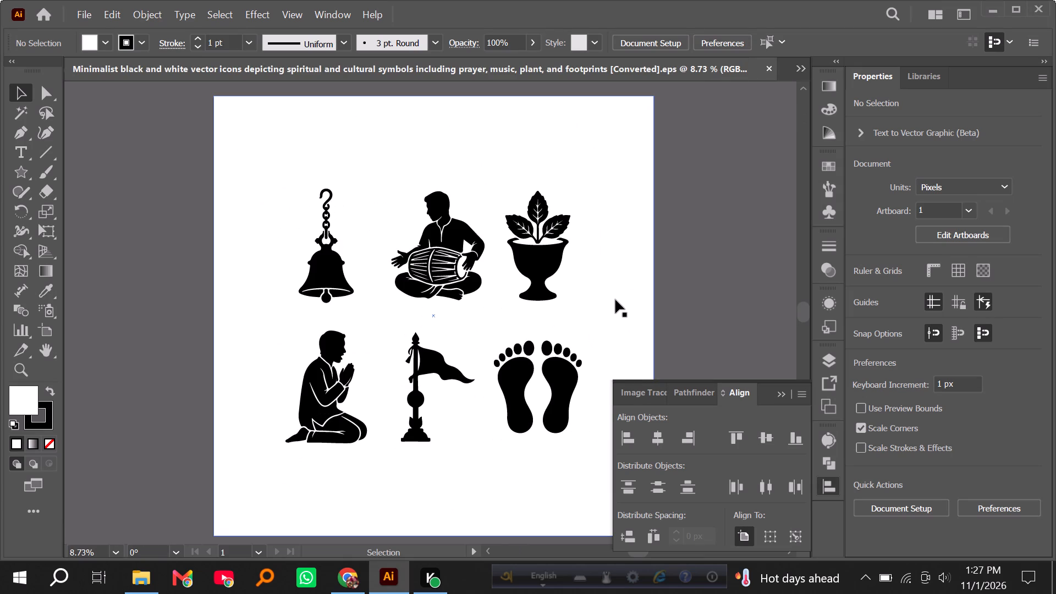
pyautogui.click(142, 584)
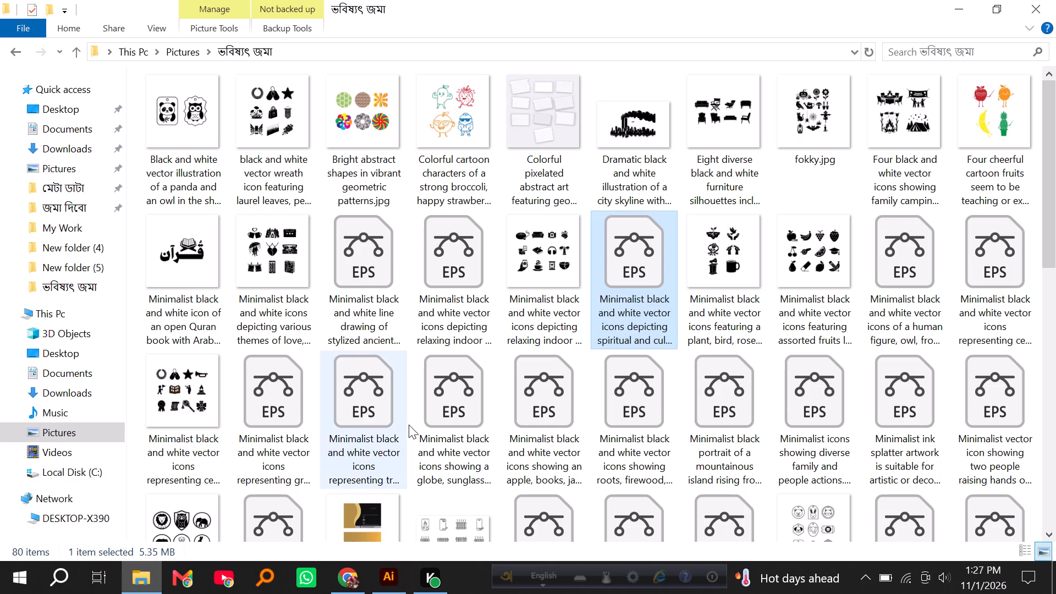
pyautogui.doubleClick(884, 282)
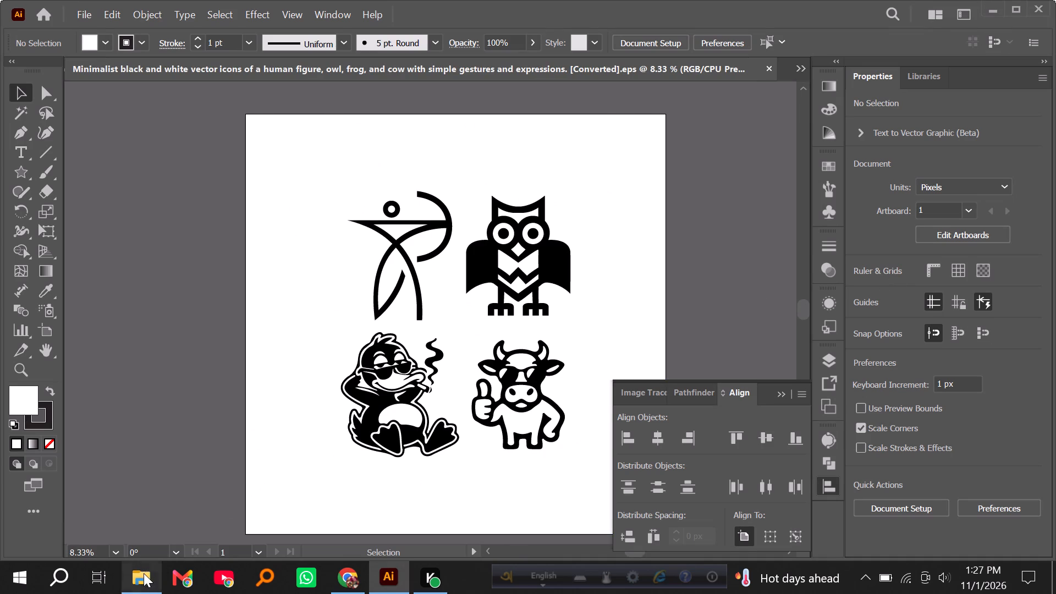
pyautogui.click(144, 573)
pyautogui.doubleClick(1001, 288)
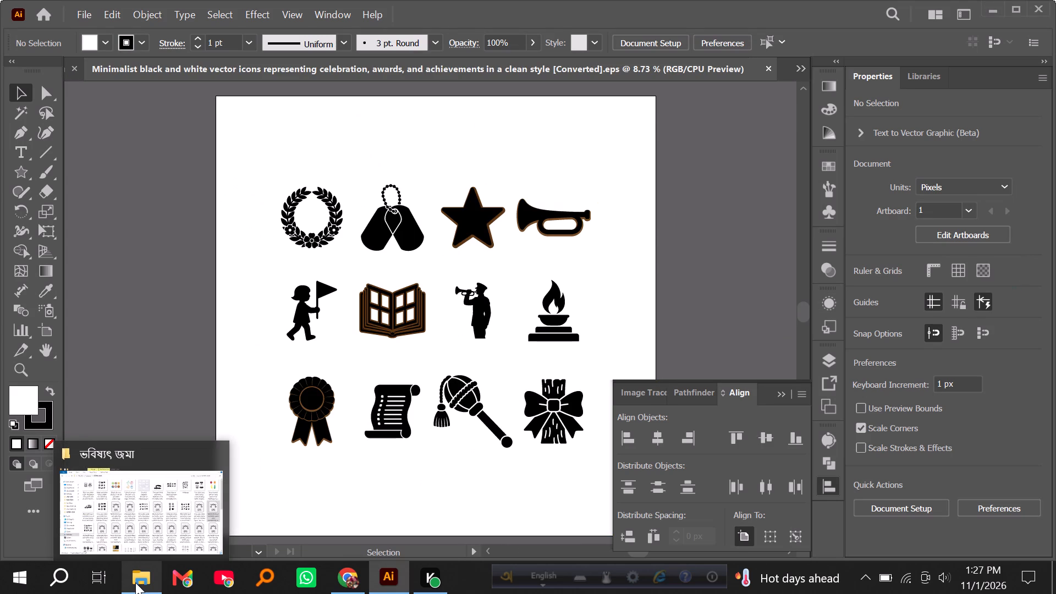
pyautogui.click(135, 582)
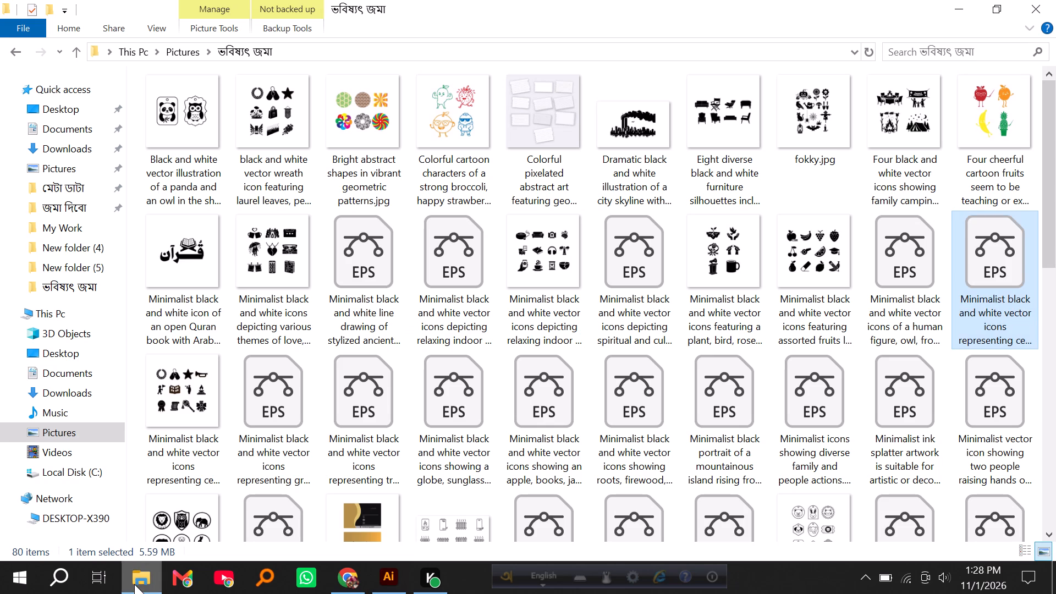
# Add the animal line drawing, indoor hobbies, spiritual symbols, human figure and owl, and celebration EPS files to the Vecteezy upload page in Chrome.
pyautogui.keyDown('ctrl'); pyautogui.click(891, 295); pyautogui.keyUp('ctrl')
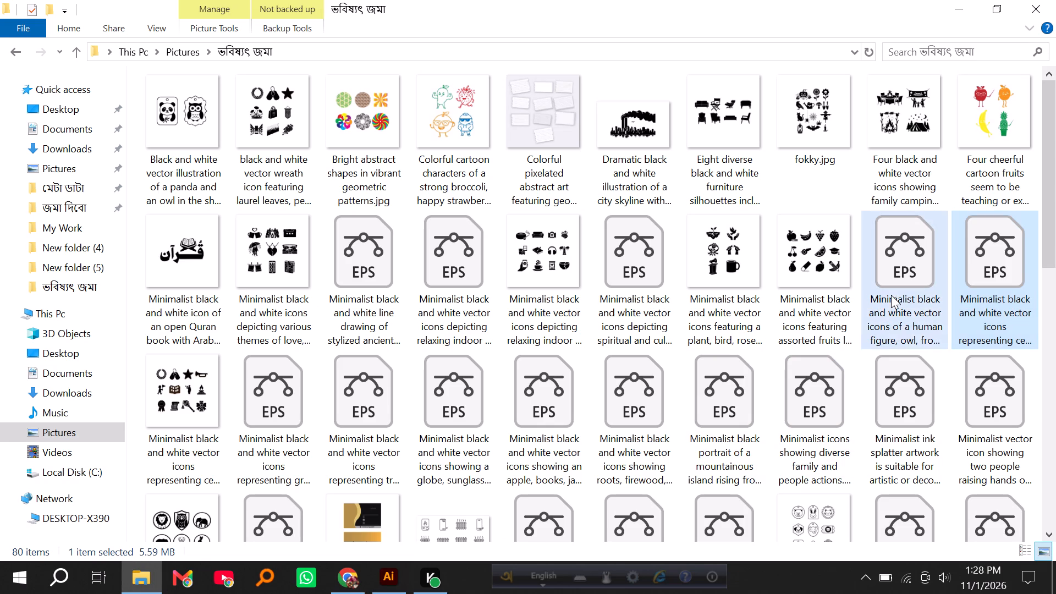
pyautogui.keyDown('ctrl'); pyautogui.click(634, 277); pyautogui.keyUp('ctrl')
pyautogui.keyDown('ctrl'); pyautogui.click(471, 276); pyautogui.keyUp('ctrl')
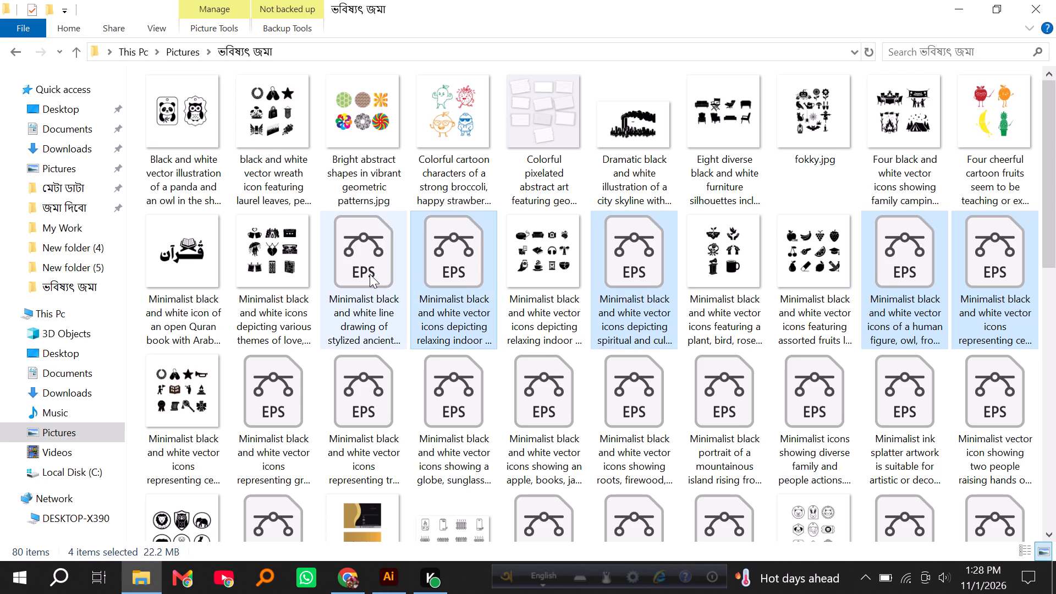
pyautogui.keyDown('ctrl'); pyautogui.click(370, 274); pyautogui.keyUp('ctrl')
pyautogui.click(347, 591)
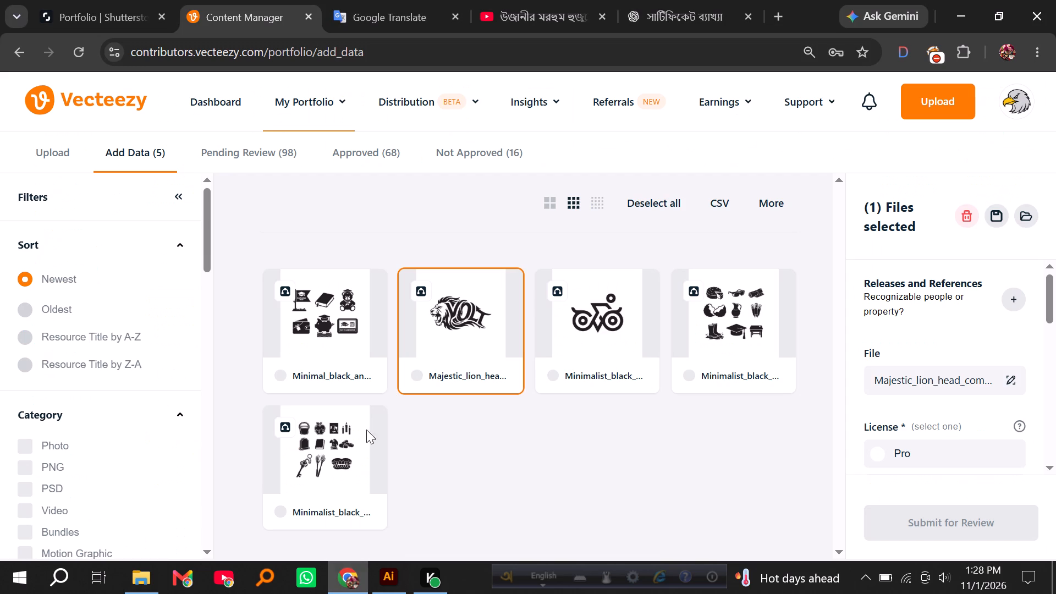
pyautogui.click(65, 152)
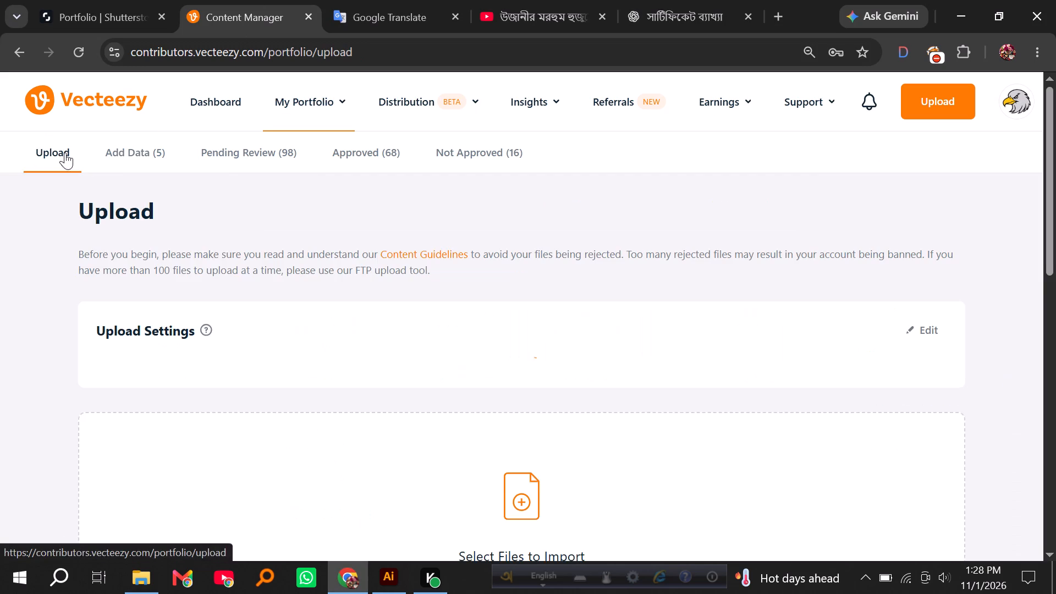
pyautogui.scroll(-3, 438, 293)
pyautogui.click(130, 581)
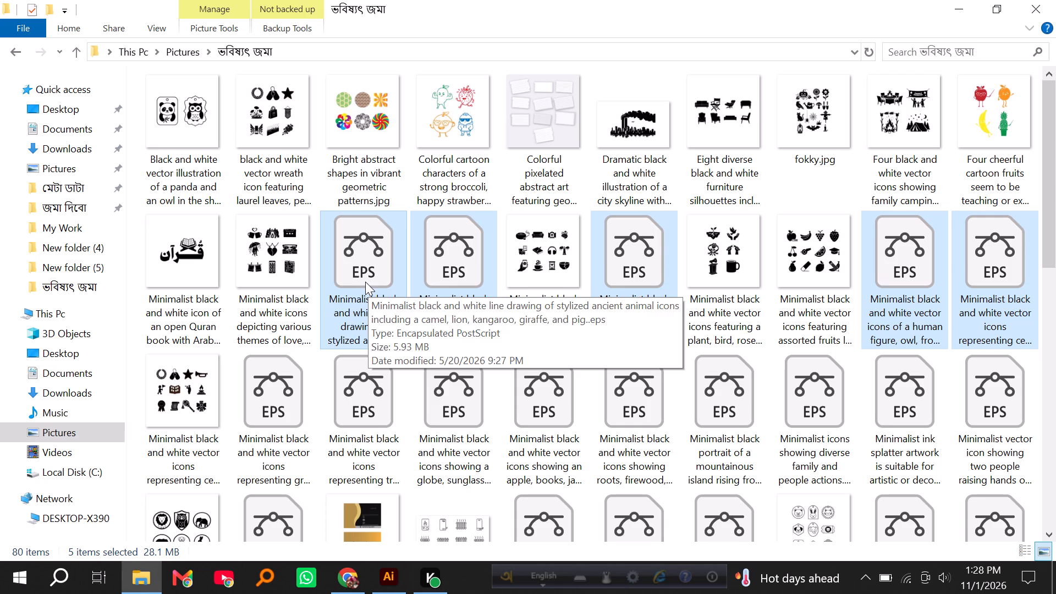
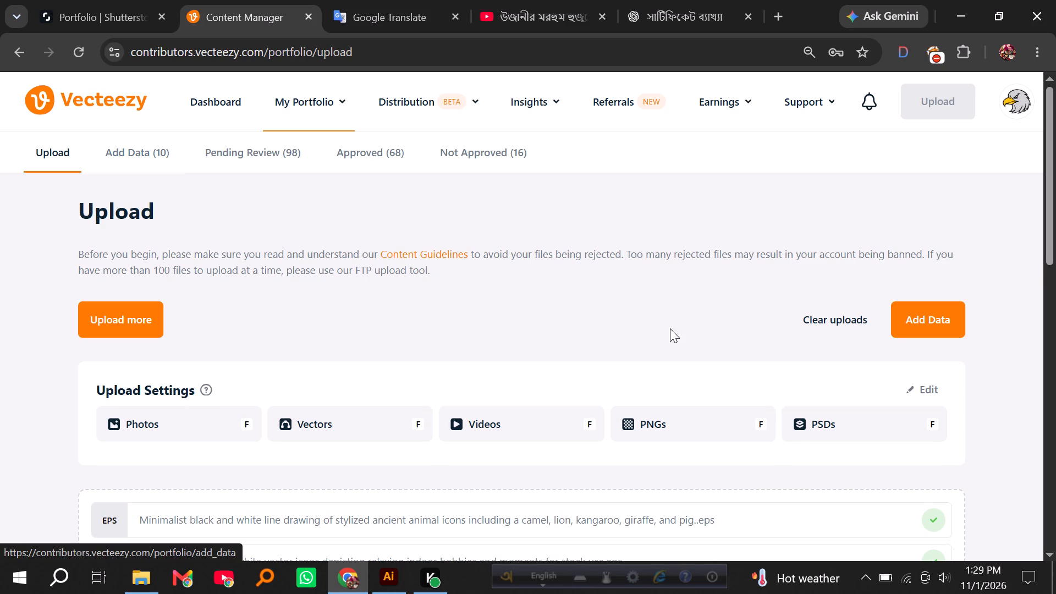
pyautogui.click(914, 322)
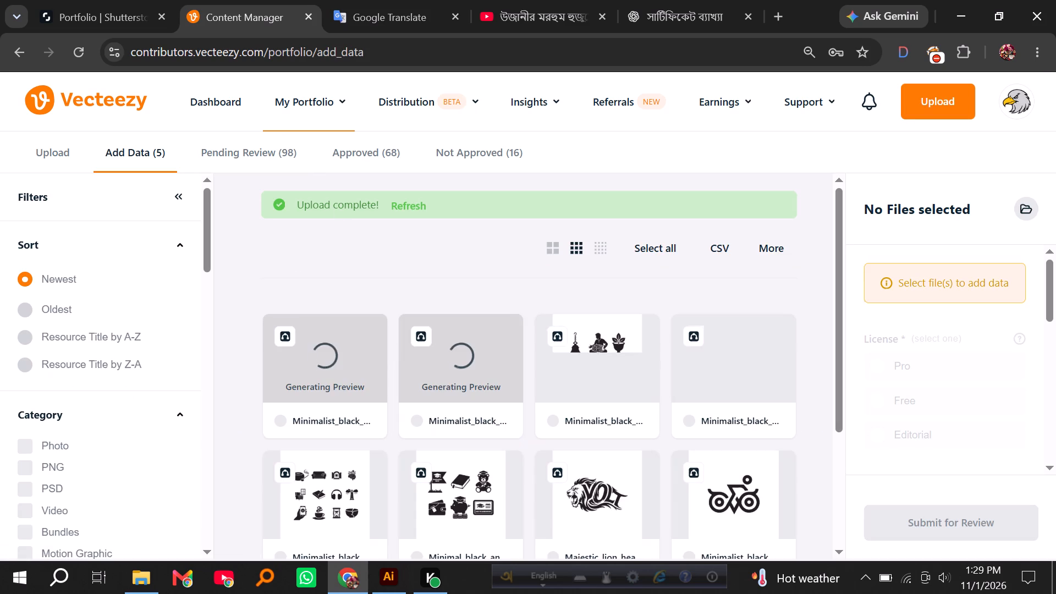
pyautogui.click(404, 205)
pyautogui.scroll(-4, 343, 362)
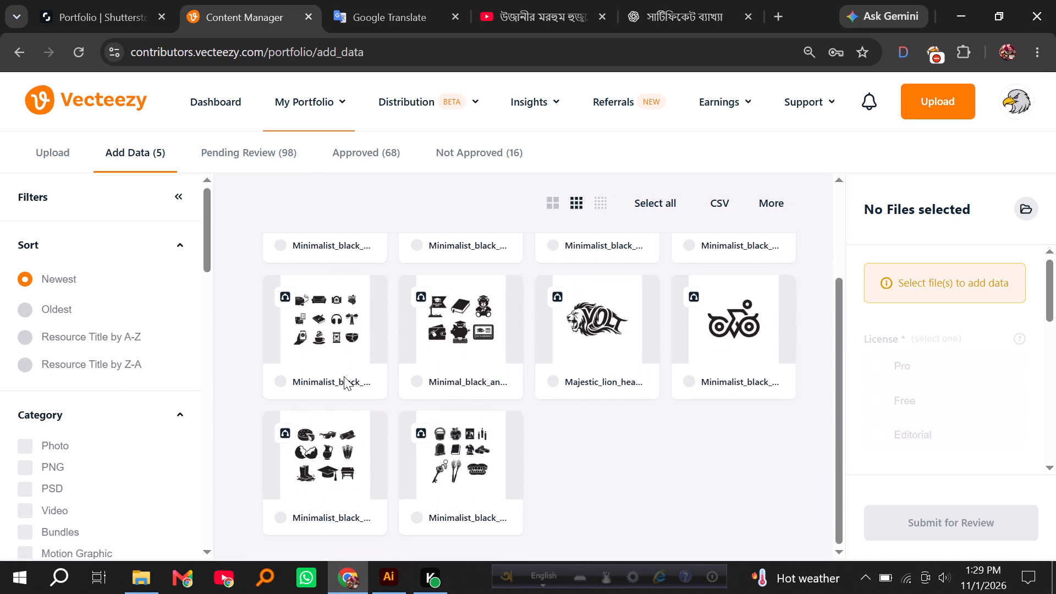
pyautogui.scroll(3, 344, 376)
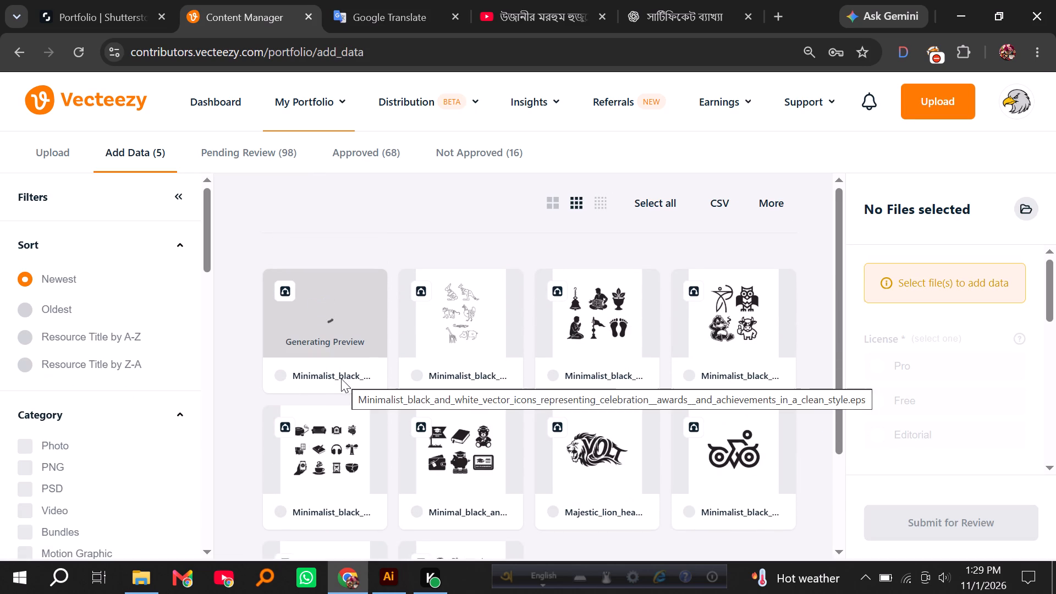
# Reload the upload page to clear its list of finished files, and return to Add Data to check the previews.
pyautogui.click(68, 149)
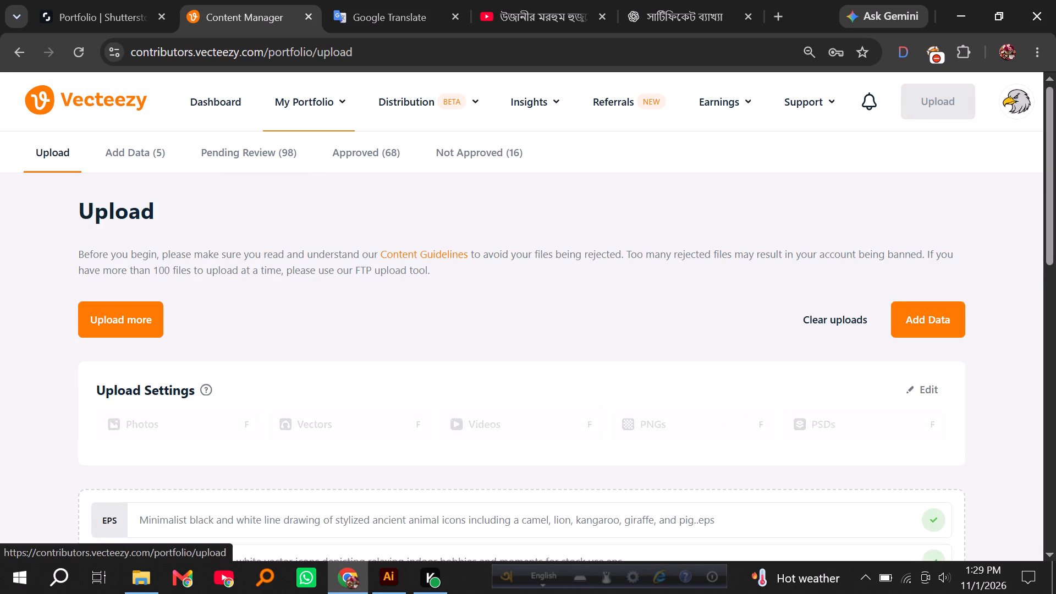
pyautogui.scroll(-3, 379, 388)
pyautogui.click(80, 47)
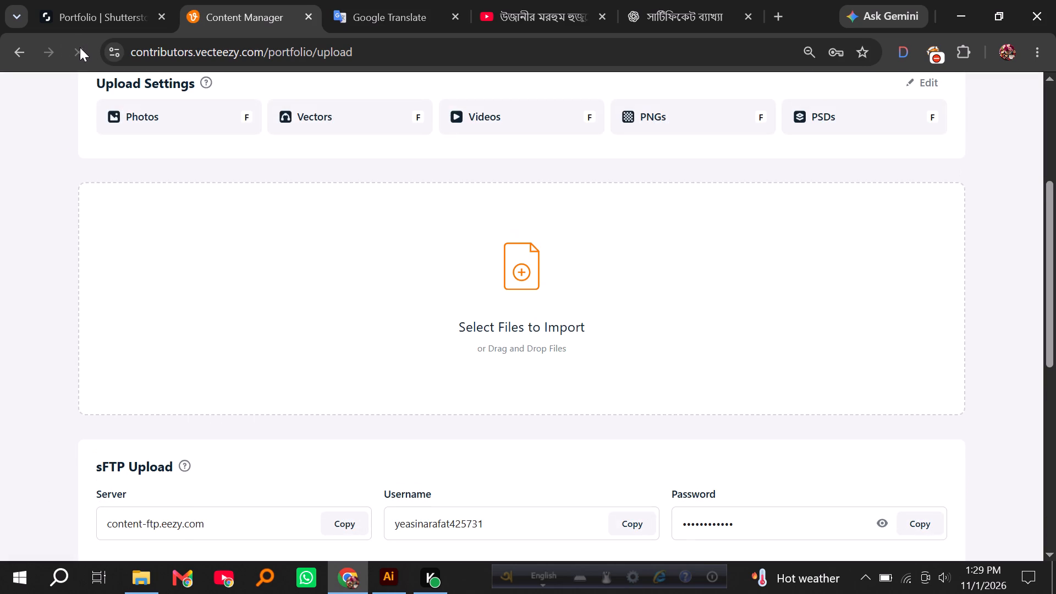
pyautogui.scroll(7, 150, 208)
pyautogui.click(151, 152)
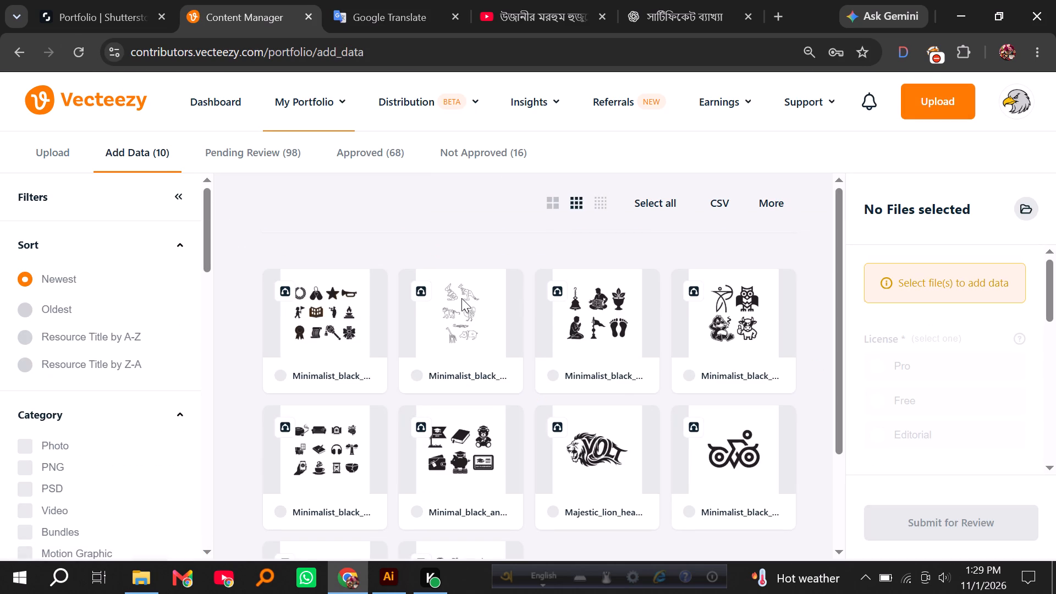
pyautogui.scroll(-3, 463, 299)
pyautogui.scroll(4, 465, 313)
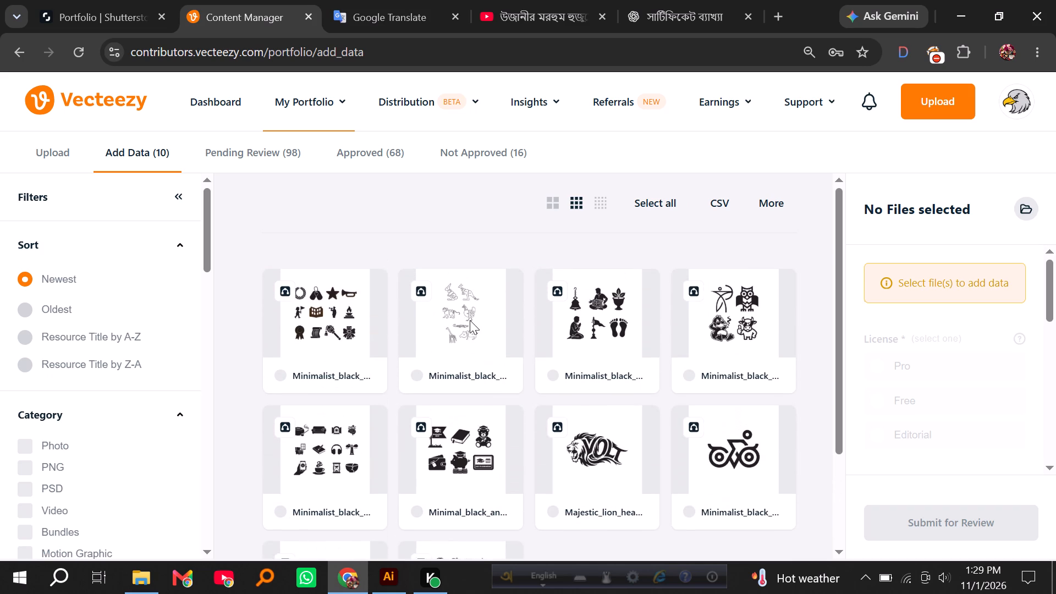
# Look over the files awaiting data and select the celebration, awards and achievements icon set.
pyautogui.click(468, 325)
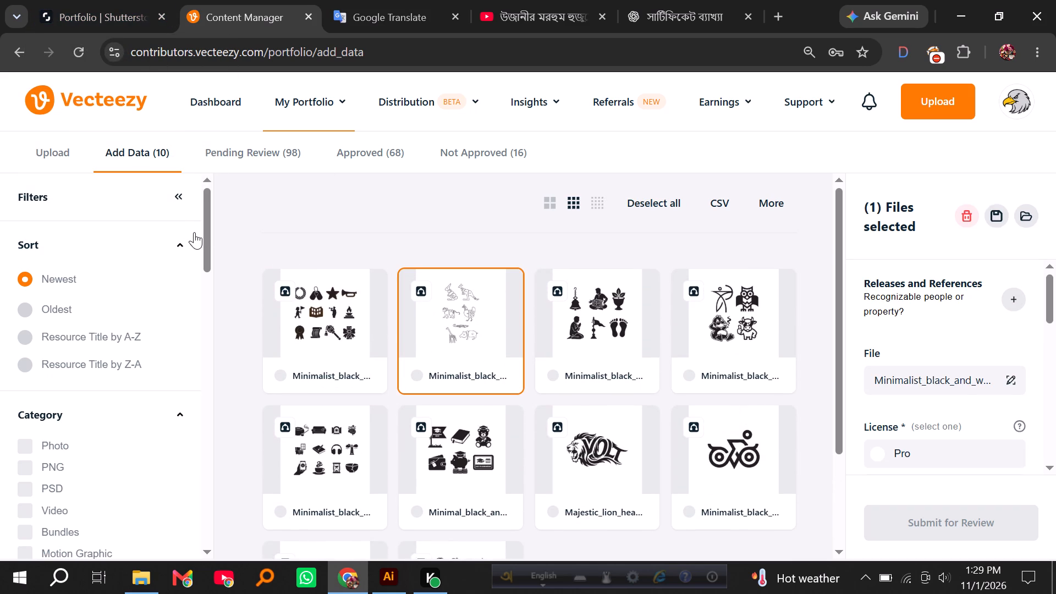
pyautogui.scroll(-3, 360, 365)
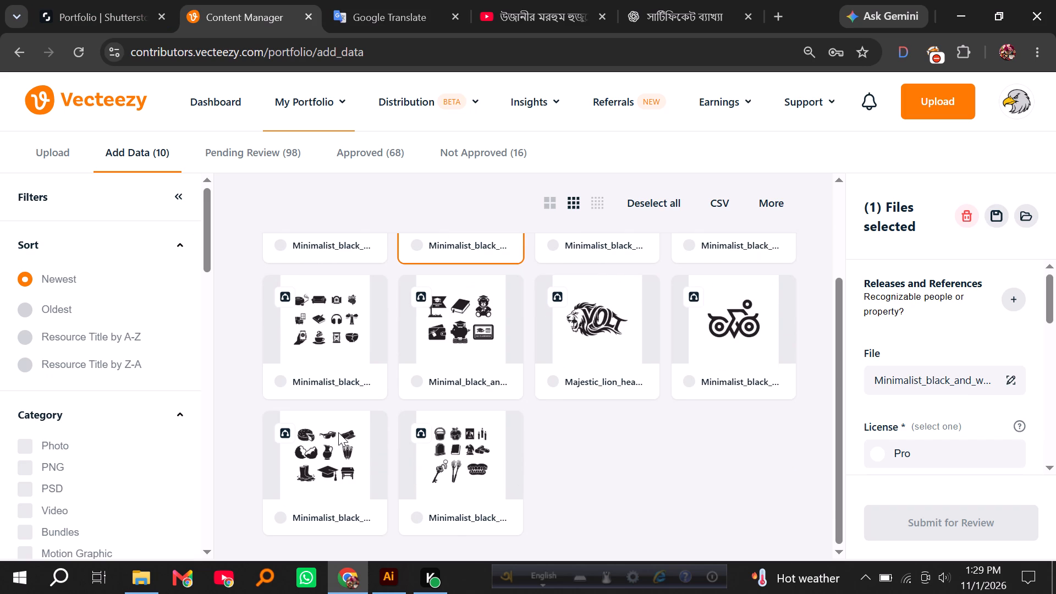
pyautogui.scroll(4, 338, 432)
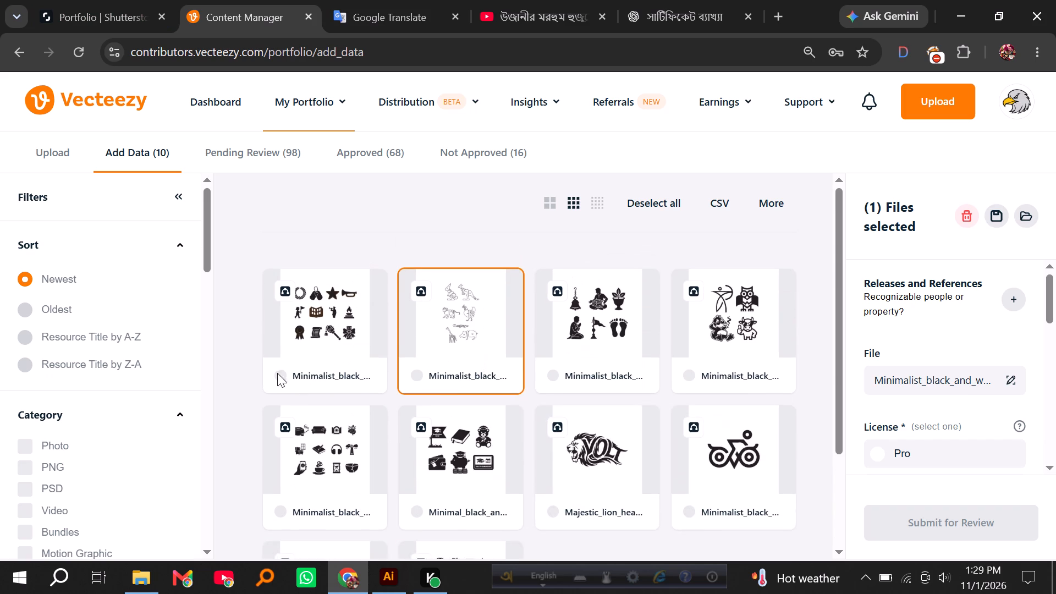
pyautogui.click(301, 343)
# Browse the published illustrations in the Shutterstock portfolio, and return to the Vecteezy Add Data page.
pyautogui.click(152, 0)
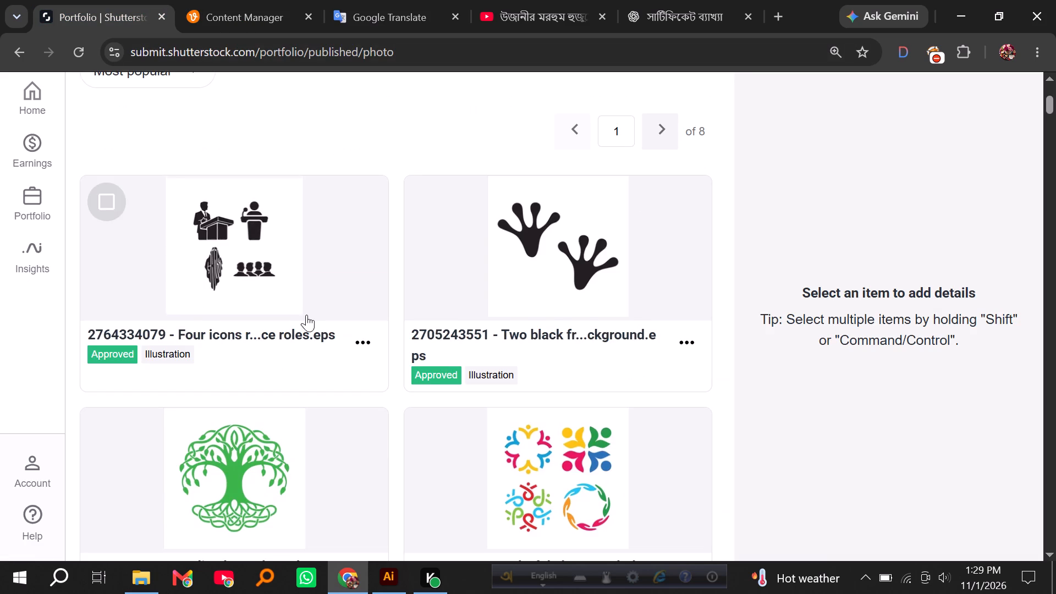
pyautogui.scroll(-9, 453, 369)
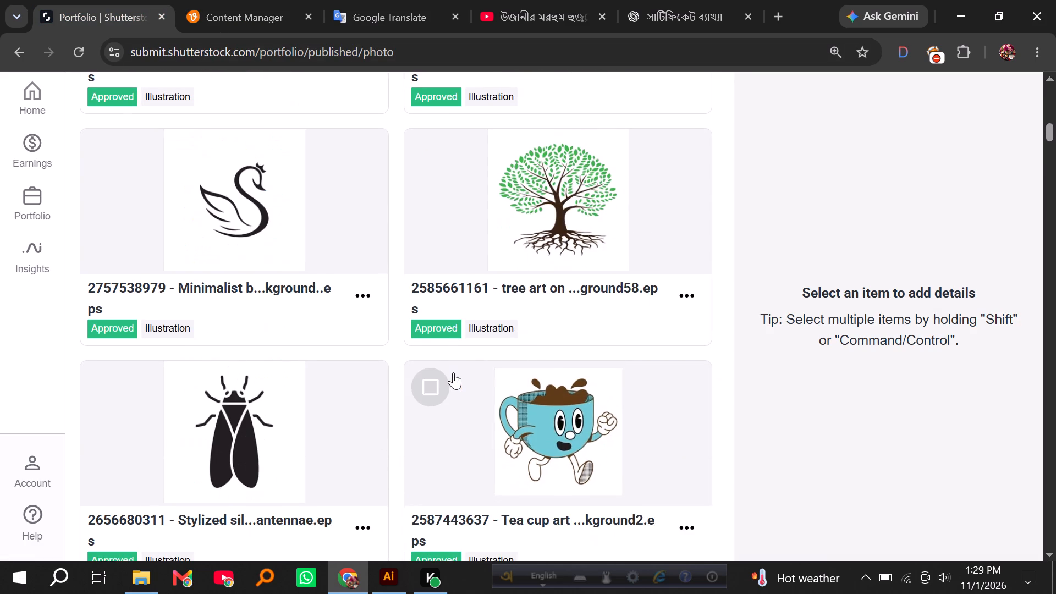
pyautogui.scroll(-7, 453, 372)
pyautogui.scroll(7, 324, 525)
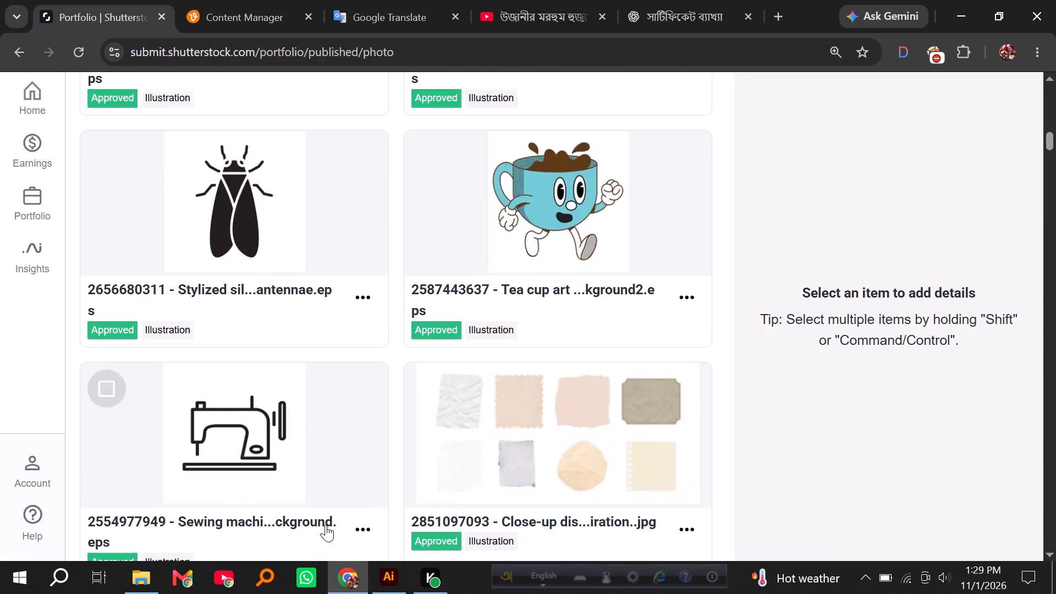
pyautogui.scroll(10, 326, 525)
pyautogui.click(257, 0)
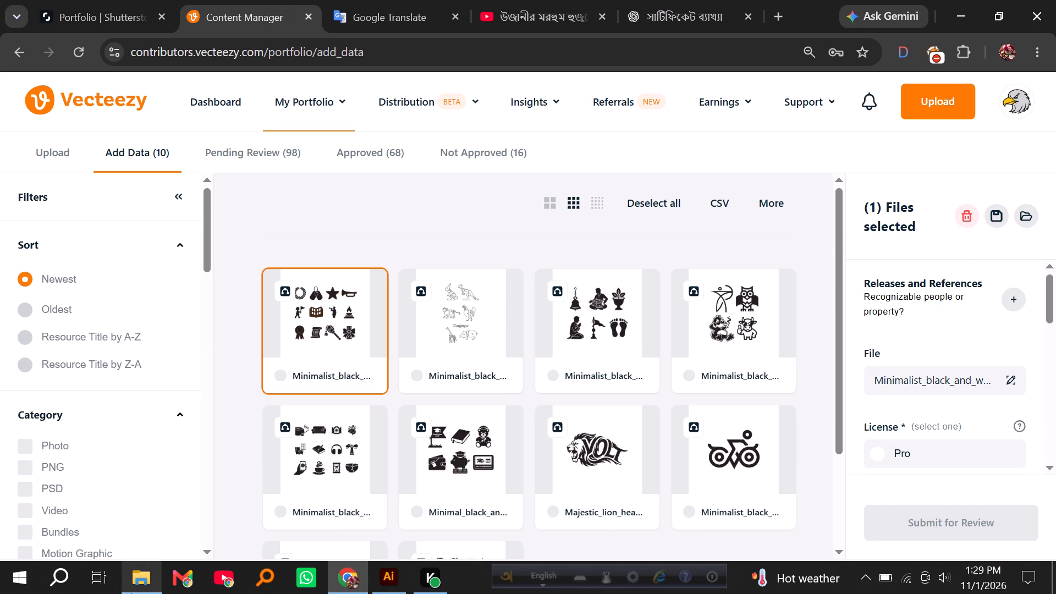
# Delete the five selected EPS files already uploaded to Vecteezy from the local pictures folder in File Explorer.
pyautogui.click(133, 586)
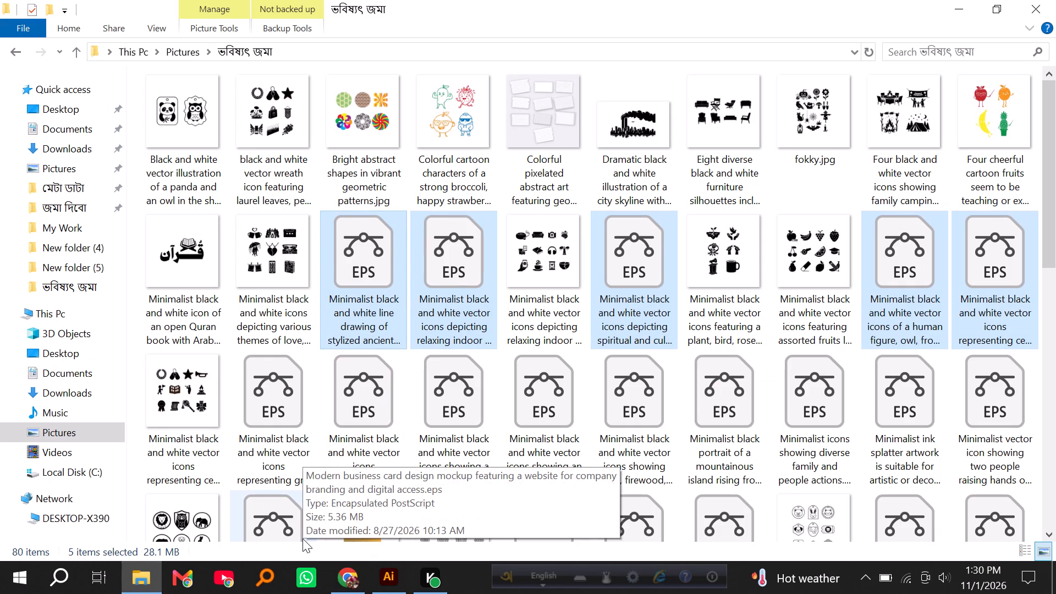
pyautogui.press('Delete')
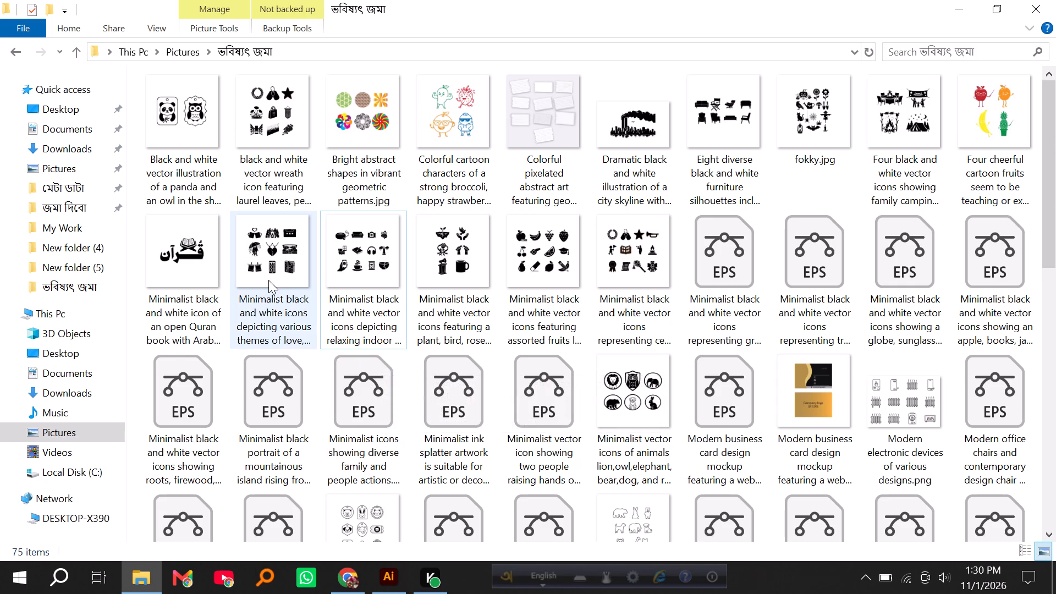
# Copy the name of the celebration, awards and achievements JPG, without its extension.
pyautogui.click(614, 268)
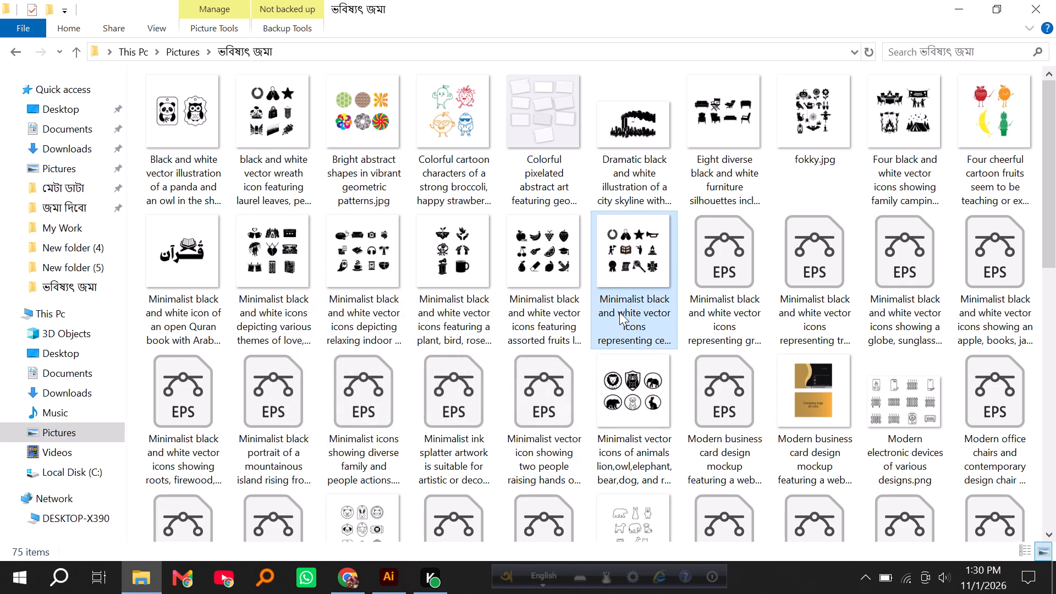
pyautogui.click(619, 312)
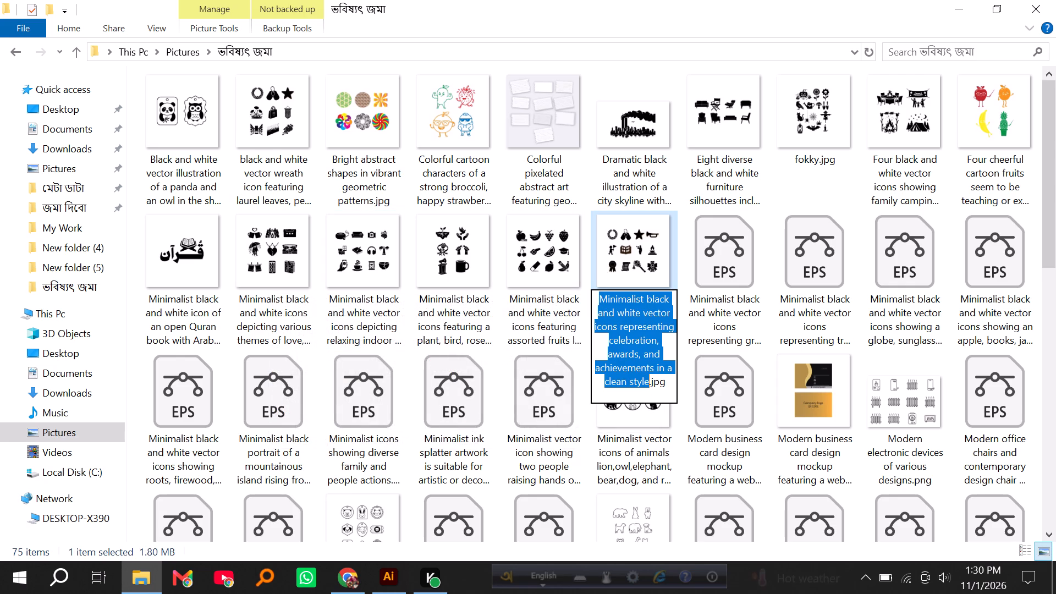
pyautogui.hotkey('ctrl', 'c')
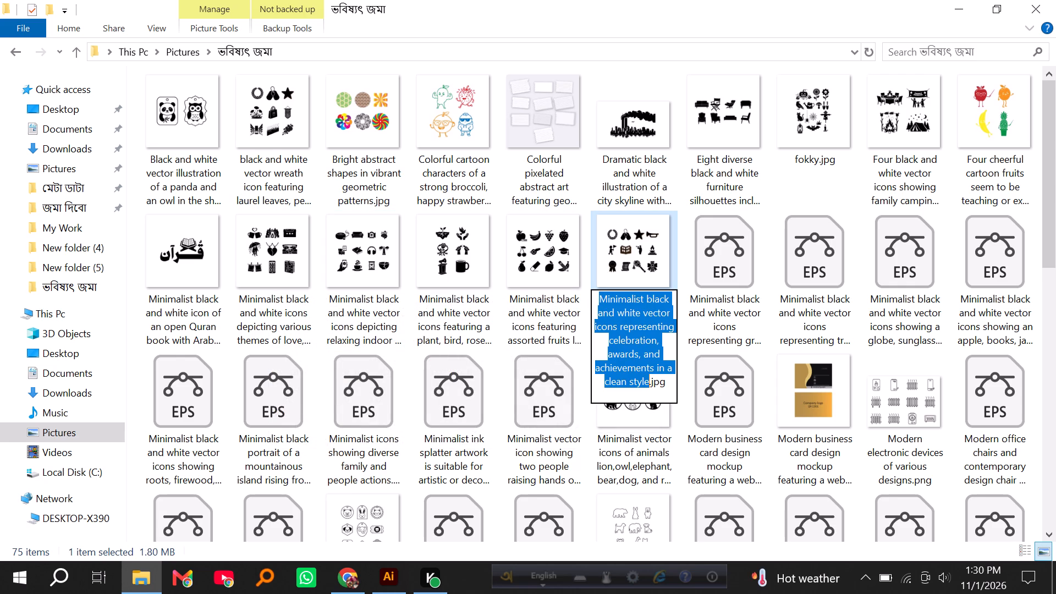
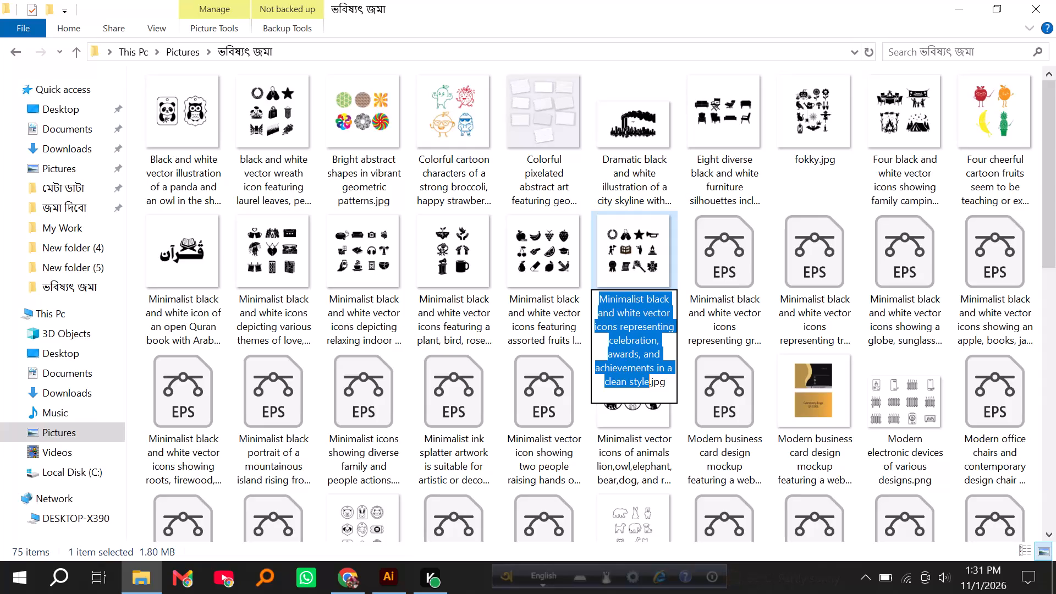
# Switch to the Vecteezy page in Chrome and set the selected celebration icon set's license to Pro.
pyautogui.click(335, 583)
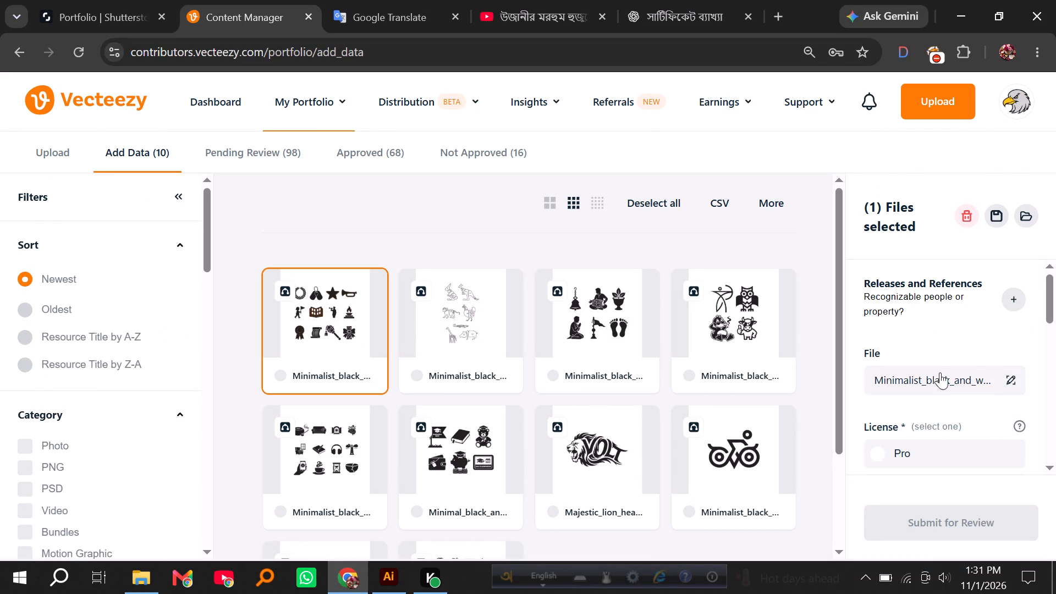
pyautogui.scroll(-1, 936, 371)
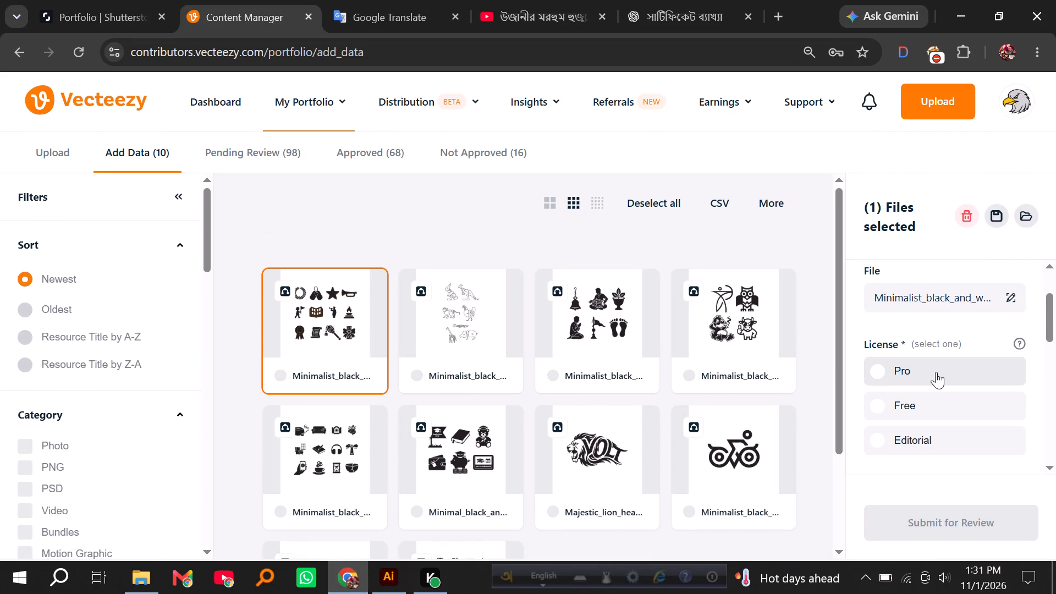
pyautogui.click(897, 372)
# Mark the celebration icon set as AI-generated, choosing Other as the software and entering "flow".
pyautogui.scroll(-3, 901, 358)
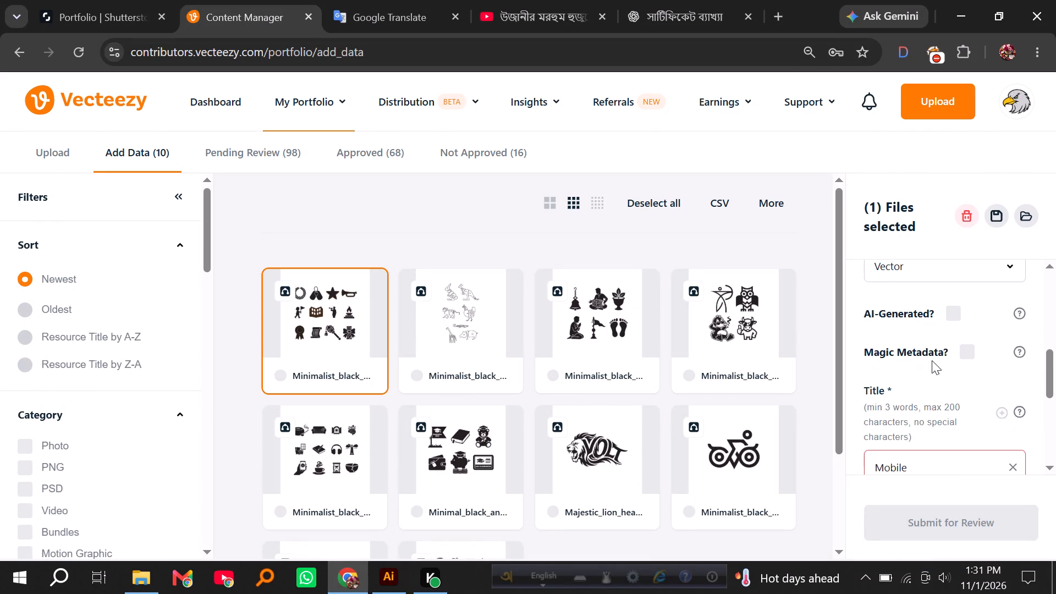
pyautogui.click(952, 314)
pyautogui.click(939, 346)
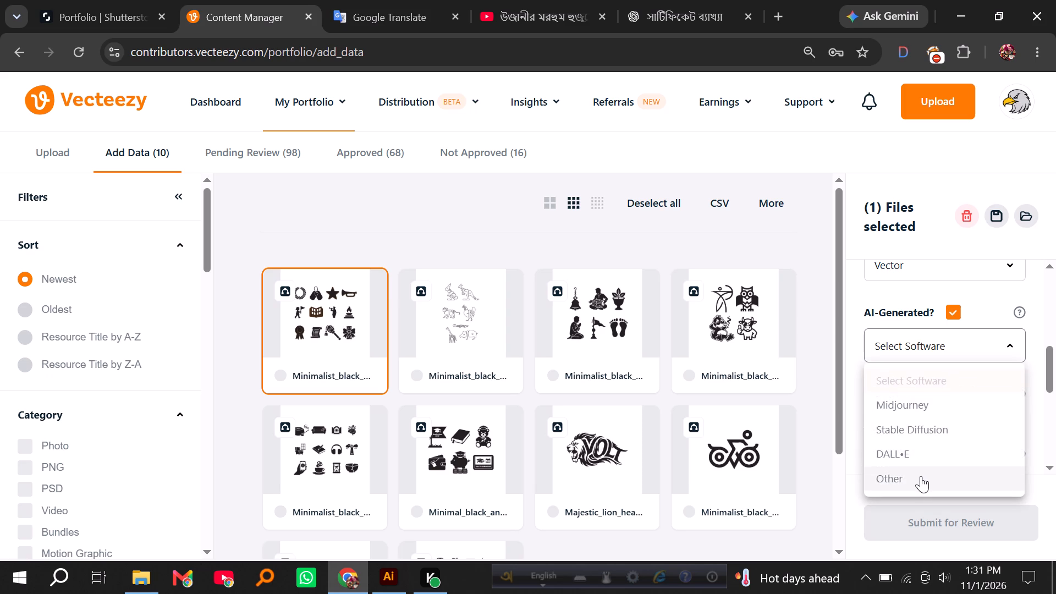
pyautogui.click(921, 476)
pyautogui.click(931, 508)
pyautogui.click(937, 483)
pyautogui.press('Return')
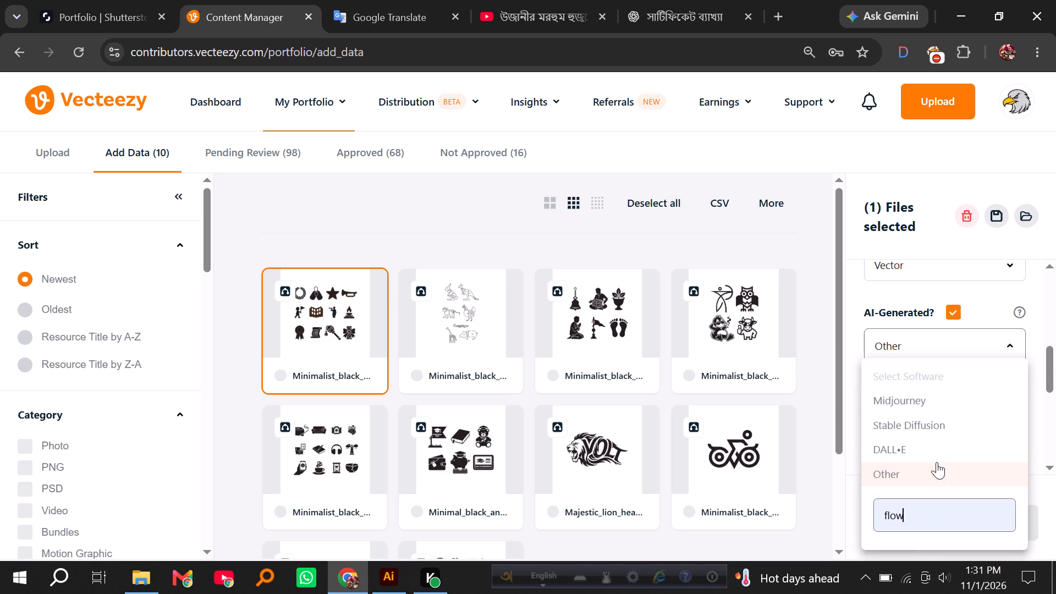
pyautogui.scroll(-2, 955, 417)
pyautogui.press('Return')
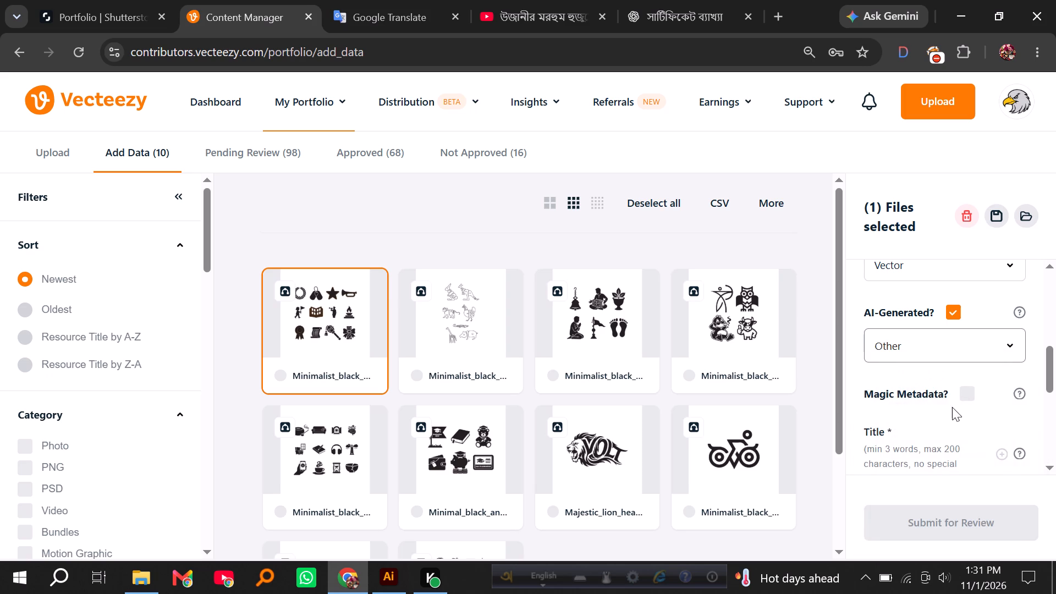
# Replace the title with the copied name, "Minimalist black and white vector icons representing celebration, awards, and achievements in a clean style".
pyautogui.scroll(2, 949, 403)
pyautogui.scroll(-4, 936, 398)
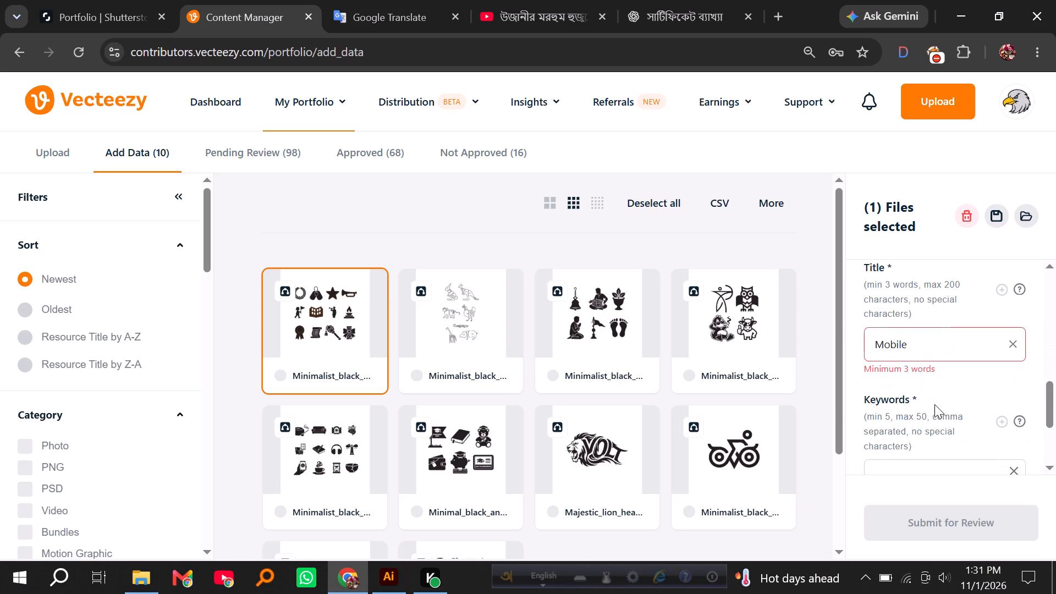
pyautogui.moveTo(923, 349); pyautogui.dragTo(867, 342)
pyautogui.hotkey('ctrl', 'v')
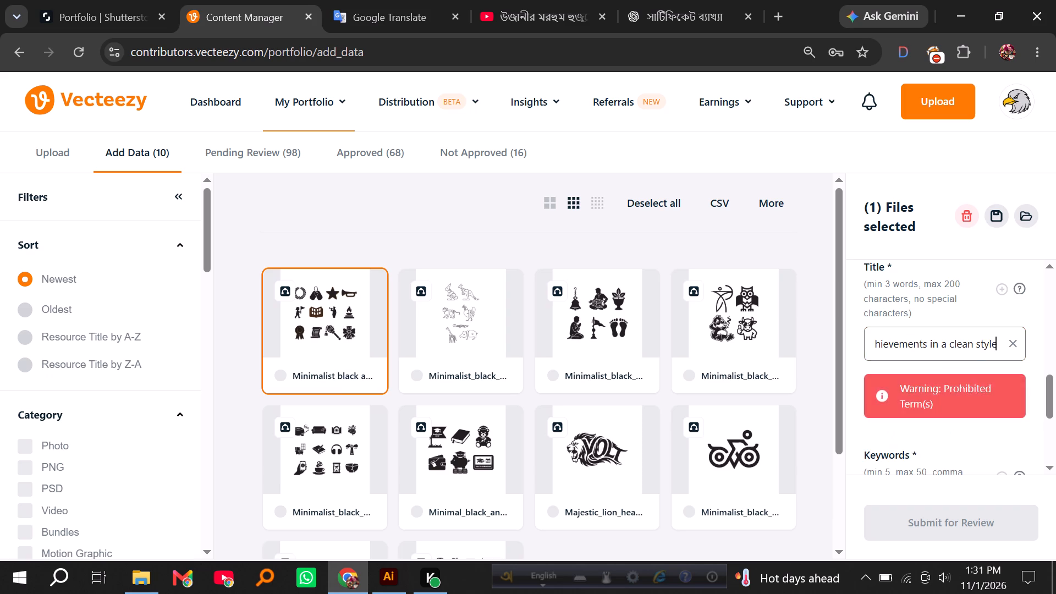
# Remove the word "vector" and its extra space from the celebration icon set's title.
pyautogui.scroll(-2, 904, 360)
pyautogui.scroll(2, 908, 367)
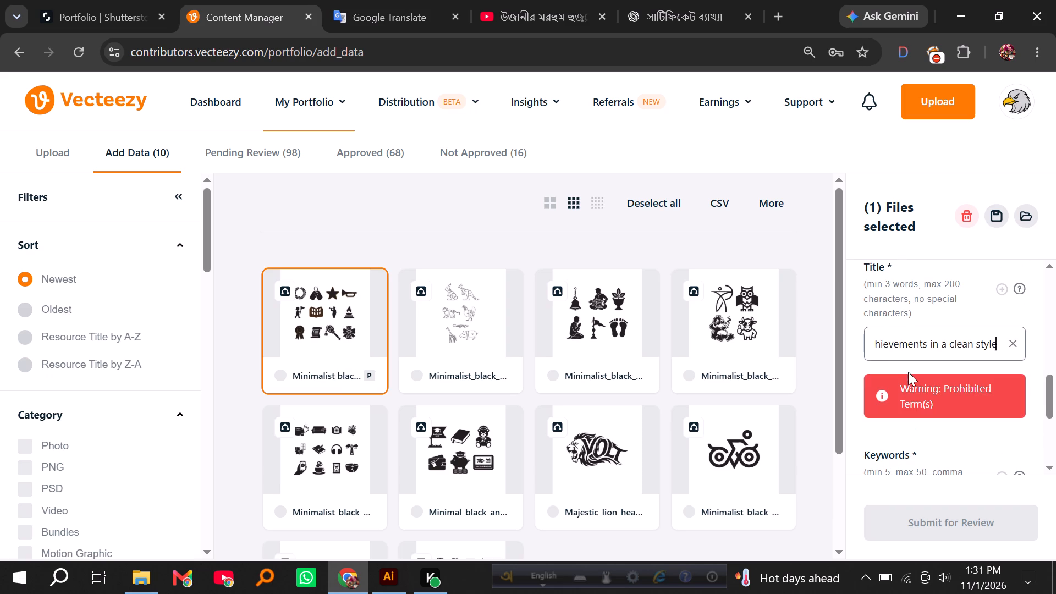
pyautogui.press('Up')
pyautogui.press('Right')
pyautogui.press('Right')
pyautogui.press('Right')
pyautogui.press('Right')
pyautogui.press('Right')
pyautogui.press('Right')
pyautogui.press('Right')
pyautogui.press('Right')
pyautogui.press('Right')
pyautogui.press('Right')
pyautogui.press('Right')
pyautogui.press('Right')
pyautogui.press('Right')
pyautogui.press('Right')
pyautogui.press('Right')
pyautogui.press('Right')
pyautogui.press('Right')
pyautogui.press('Right')
pyautogui.press('Right')
pyautogui.press('Right')
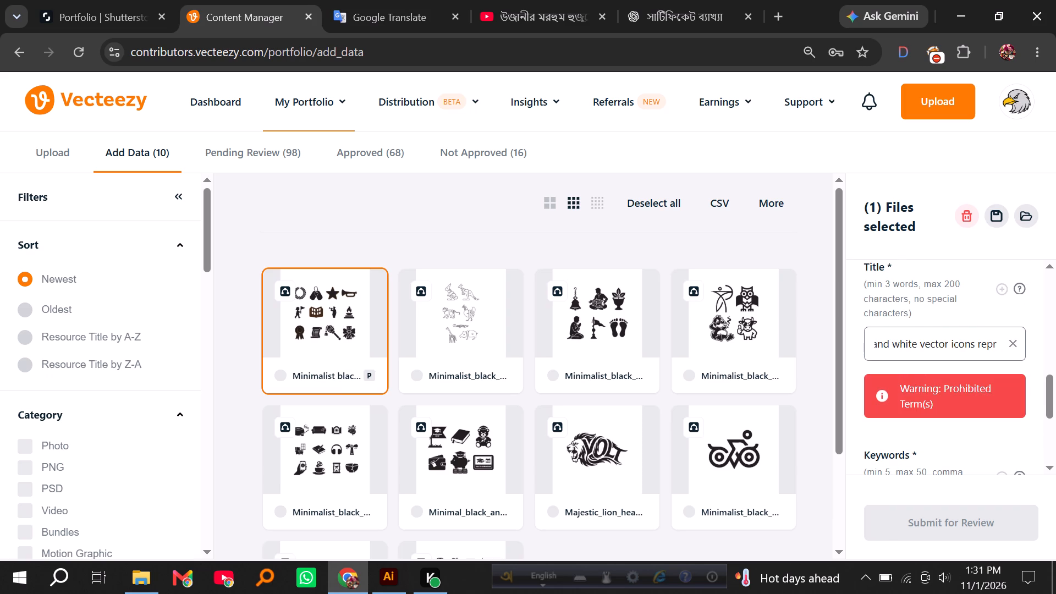
pyautogui.moveTo(948, 344); pyautogui.dragTo(922, 338)
pyautogui.press('BackSpace')
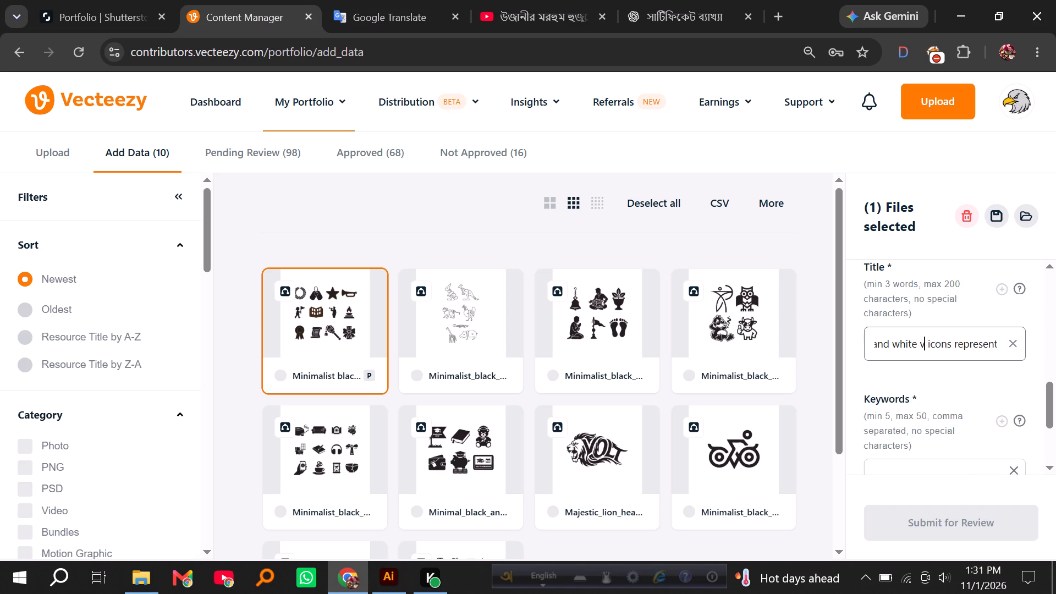
pyautogui.press('BackSpace')
pyautogui.press('BackSpace')
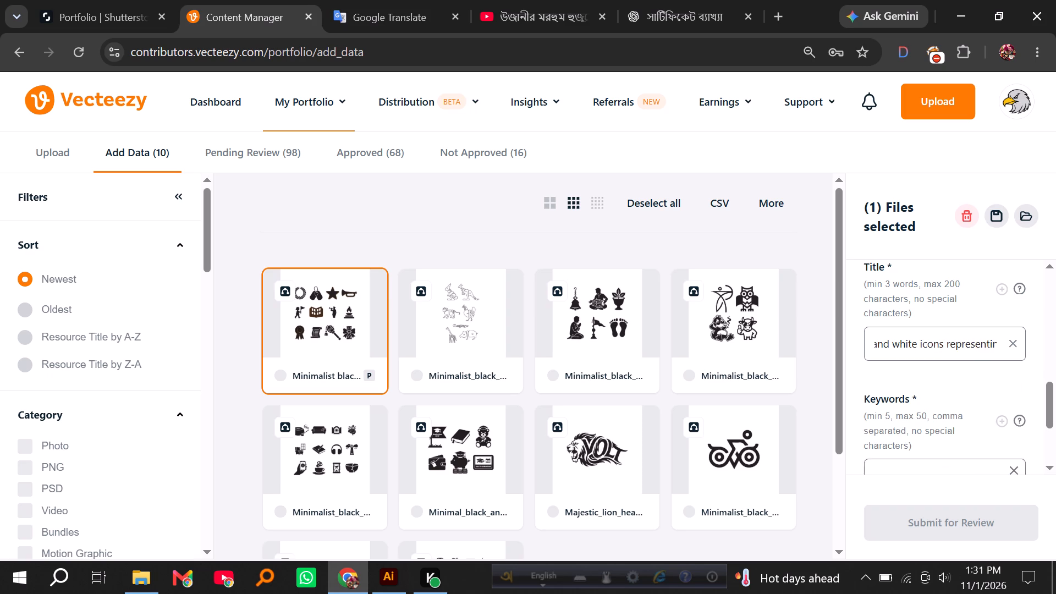
# Copy all tags from the celebration JPG's properties in File Explorer and paste them as the file's keywords in Vecteezy.
pyautogui.scroll(-2, 928, 465)
pyautogui.click(920, 388)
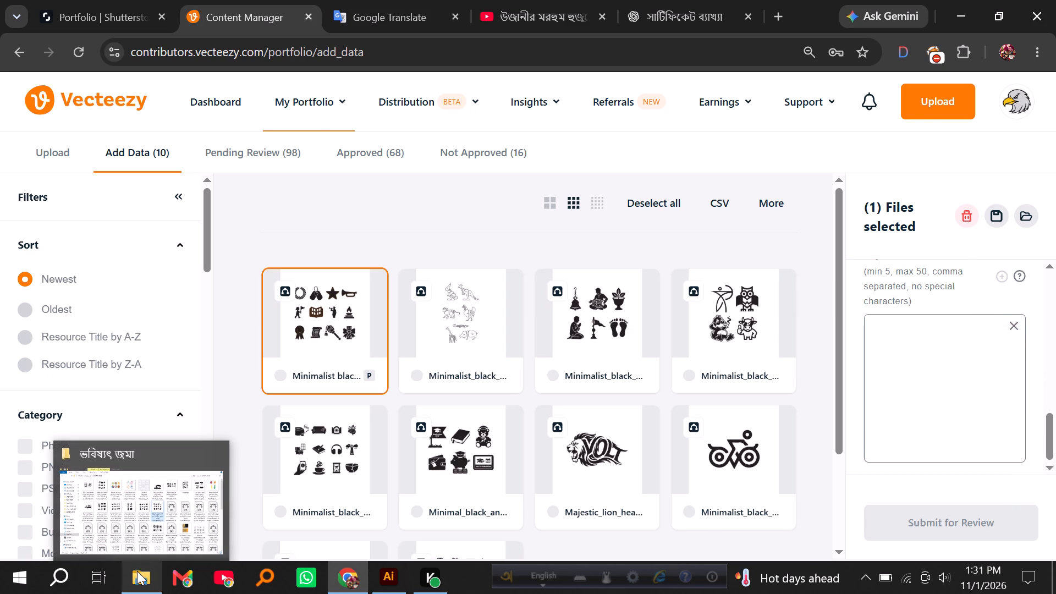
pyautogui.click(141, 586)
pyautogui.rightClick(625, 283)
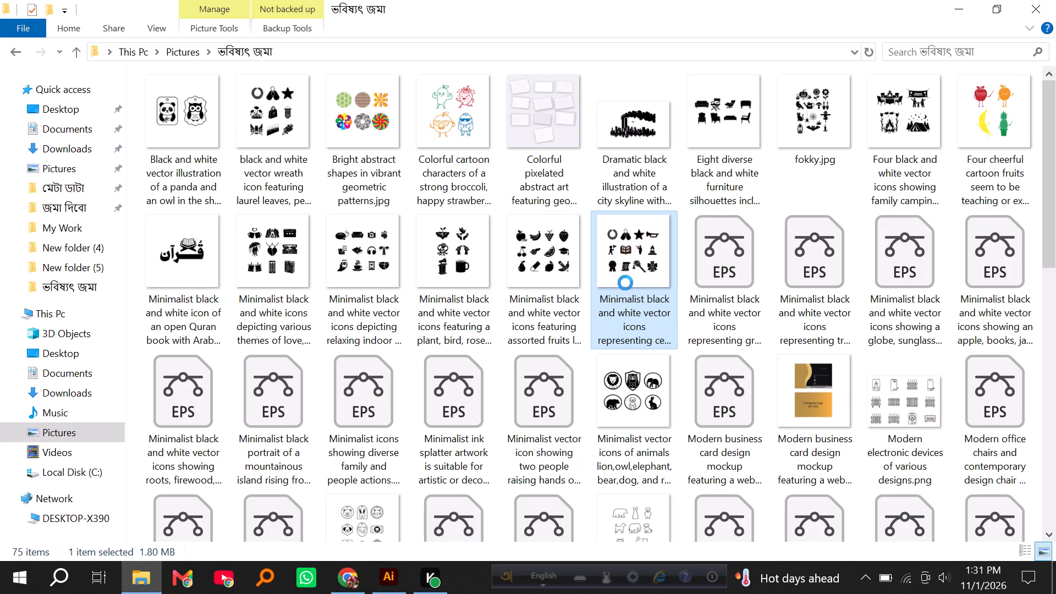
pyautogui.click(676, 550)
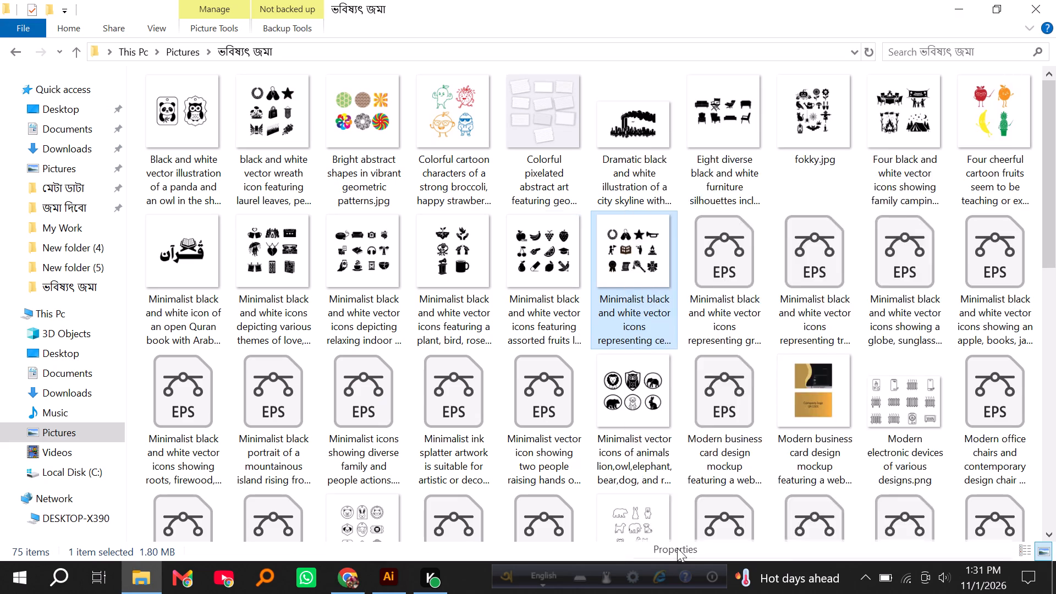
pyautogui.click(735, 163)
pyautogui.click(793, 268)
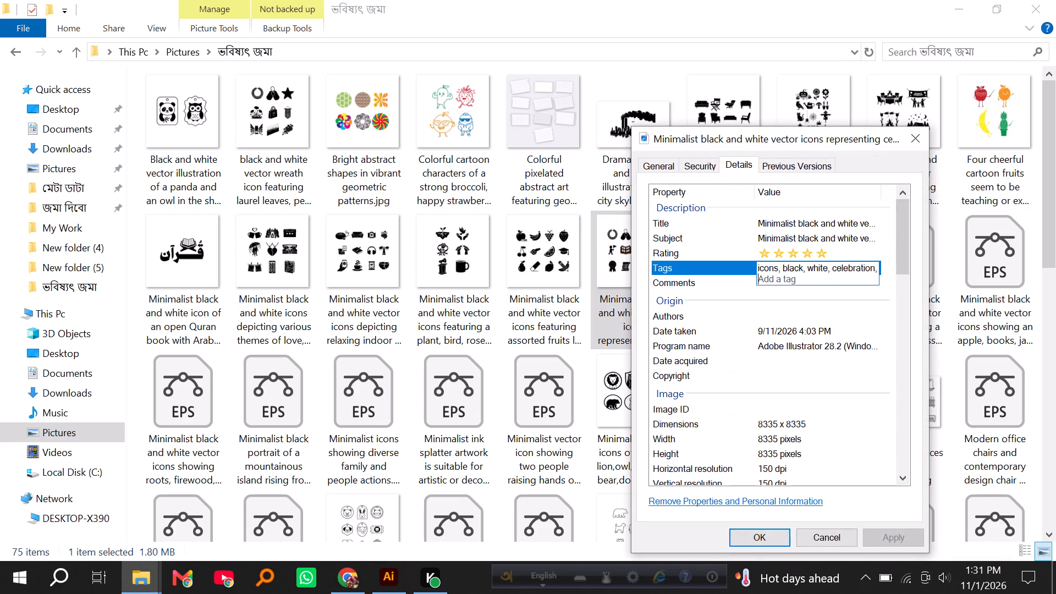
pyautogui.hotkey('ctrl', 'a')
pyautogui.hotkey('ctrl', 'c')
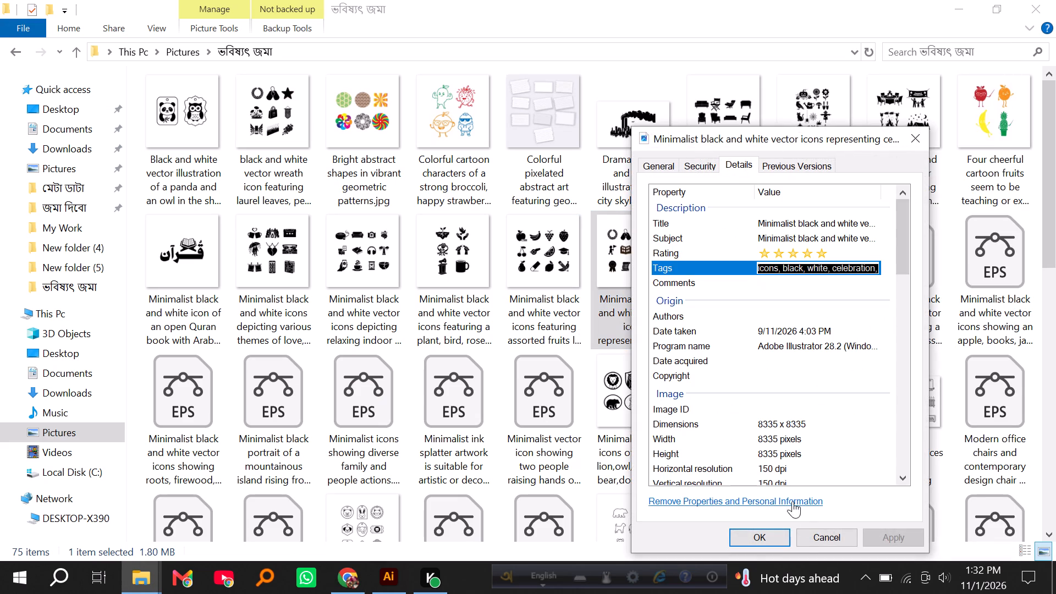
pyautogui.click(805, 535)
pyautogui.click(355, 577)
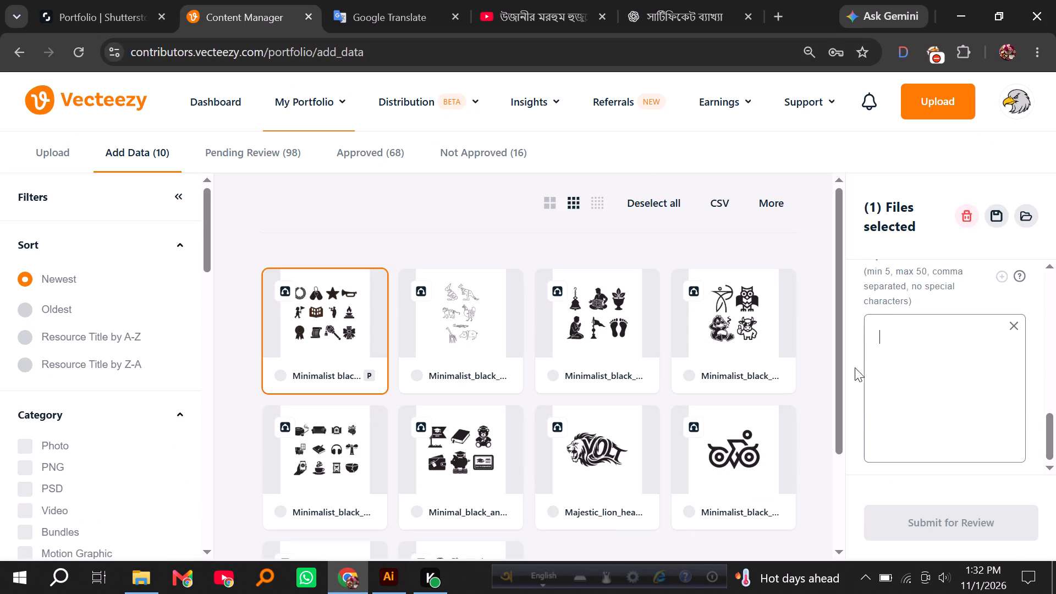
pyautogui.hotkey('ctrl', 'v')
# Remove the keyword "holiday;" from the celebration icon set and save its data.
pyautogui.scroll(-4, 920, 341)
pyautogui.scroll(2, 924, 359)
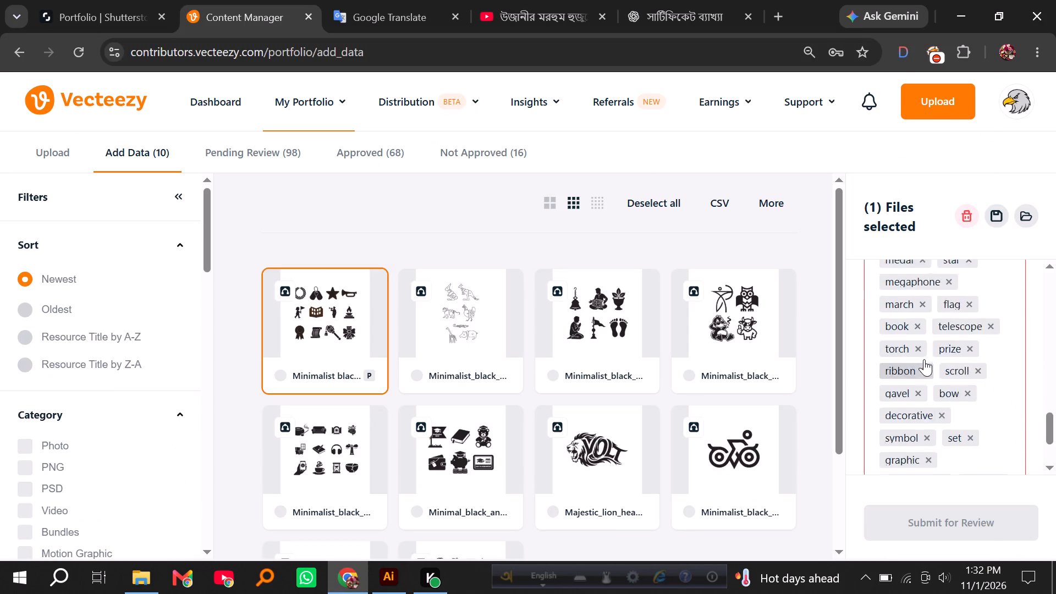
pyautogui.click(922, 345)
pyautogui.scroll(-4, 944, 342)
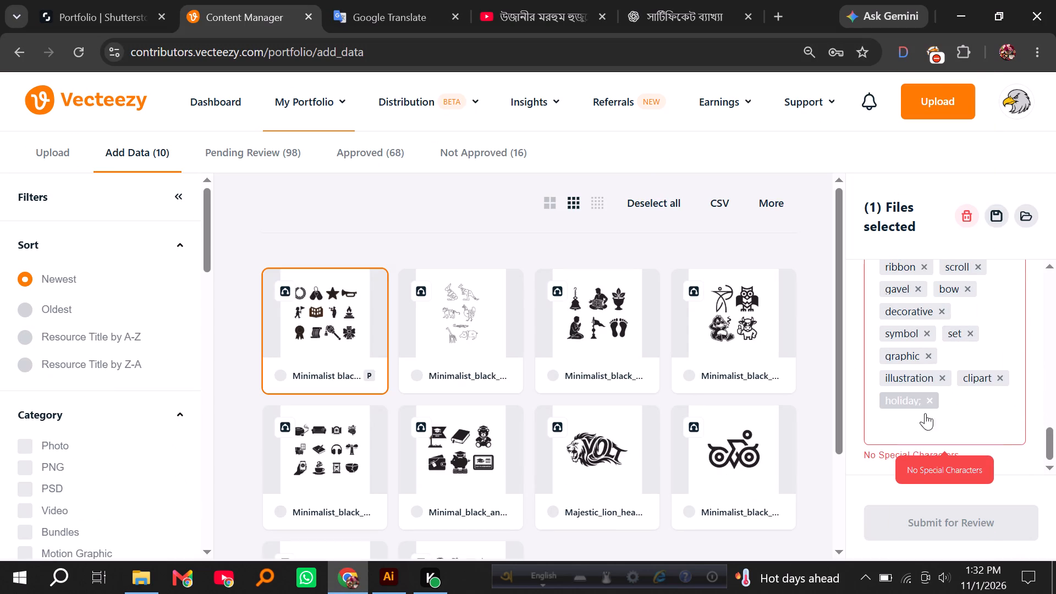
pyautogui.click(930, 399)
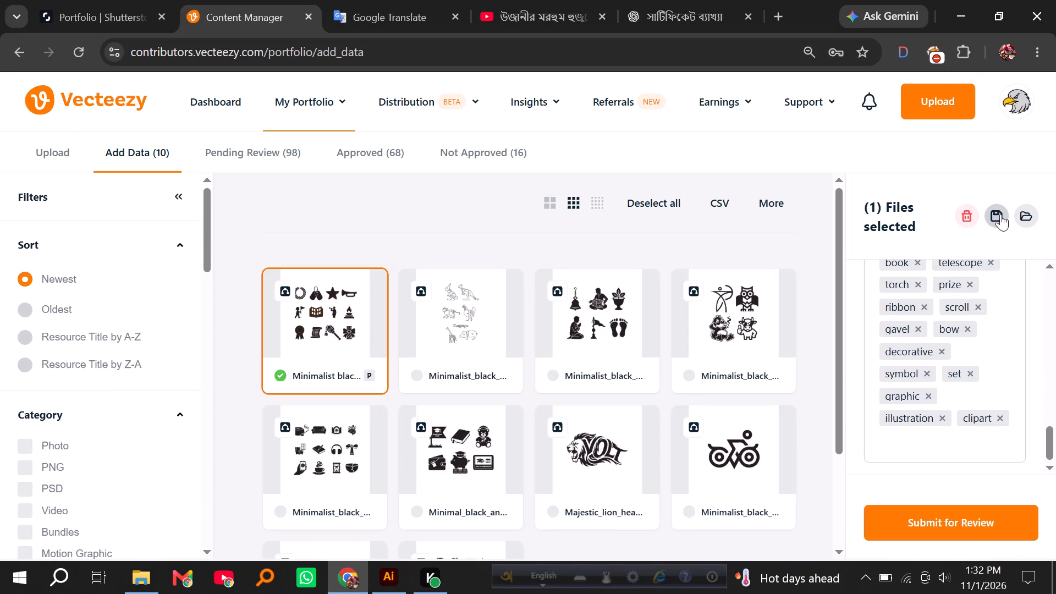
pyautogui.click(1000, 214)
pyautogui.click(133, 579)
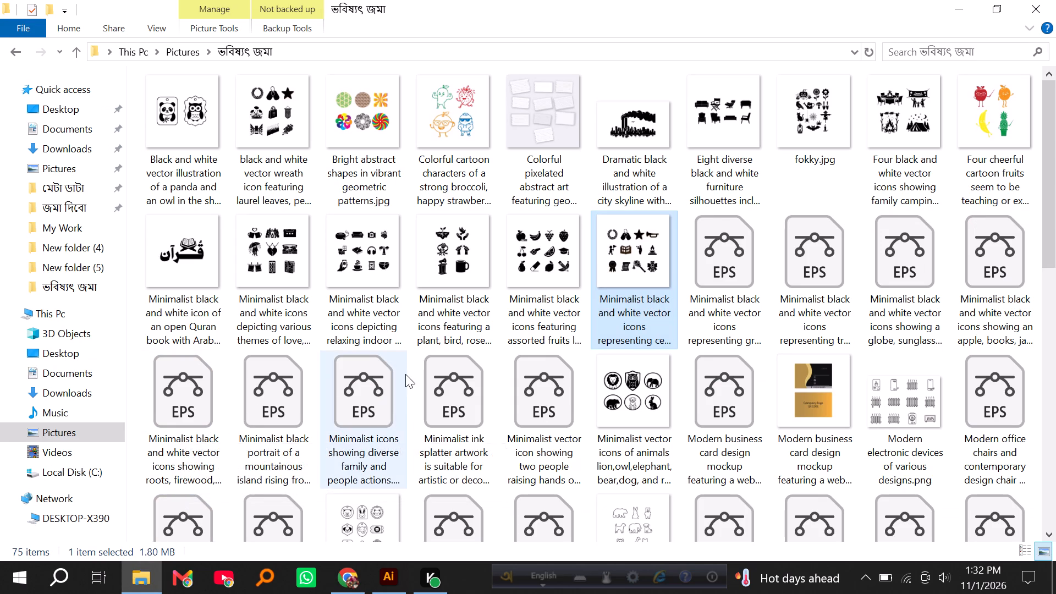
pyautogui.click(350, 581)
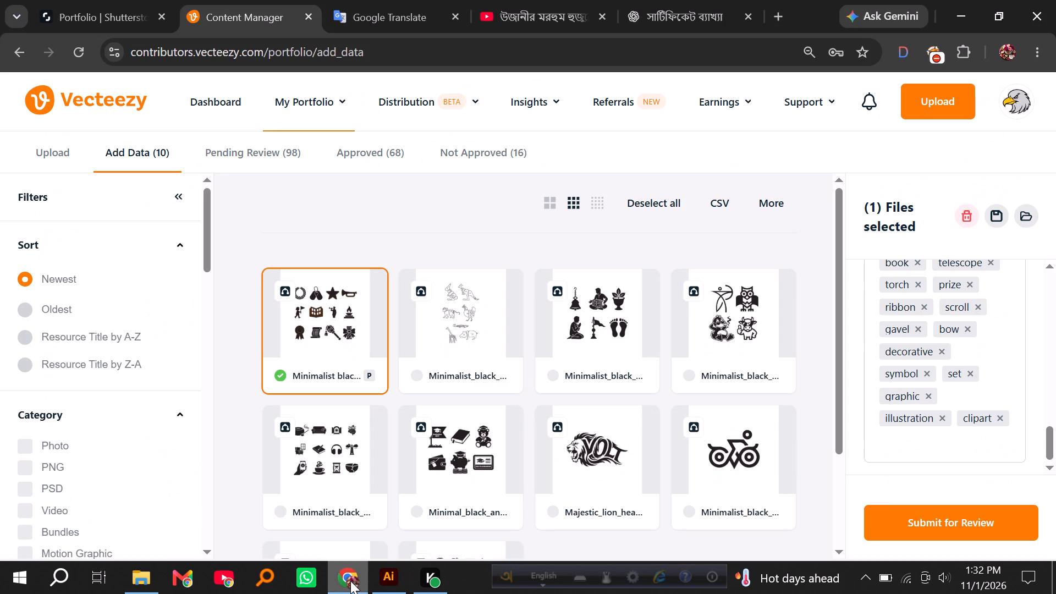
# Select the indoor hobbies icon set on Vecteezy and replace its title with the matching local JPG's name, without the extension.
pyautogui.scroll(-1, 454, 450)
pyautogui.click(338, 345)
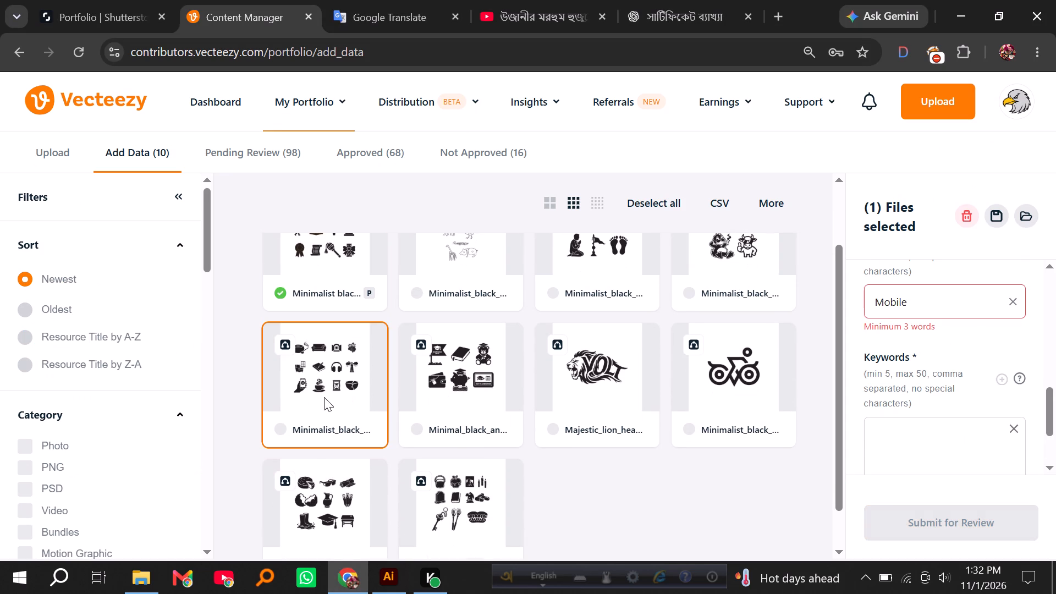
pyautogui.scroll(2, 324, 397)
pyautogui.scroll(-2, 337, 371)
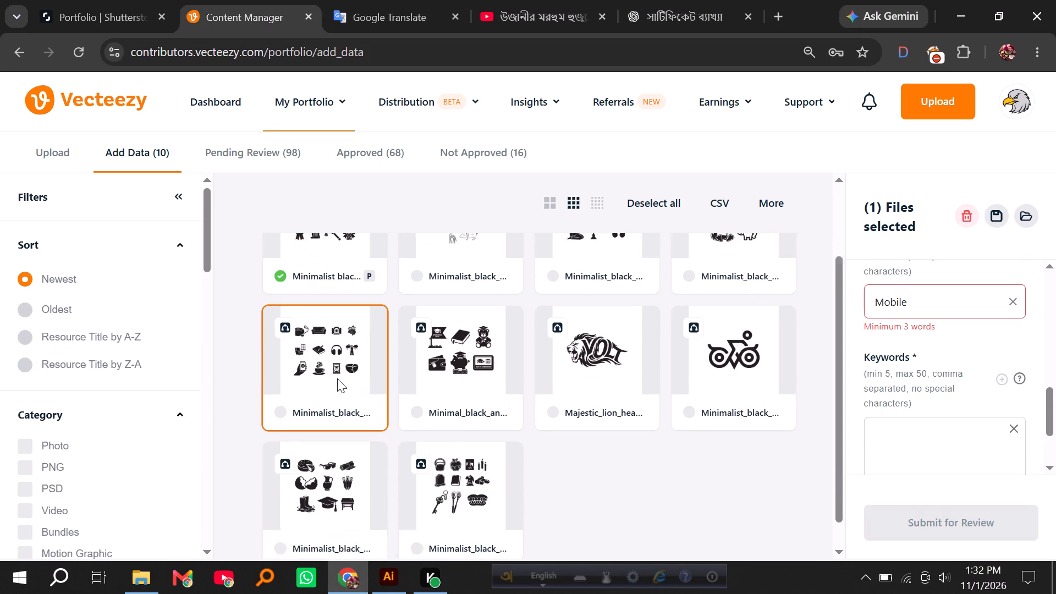
pyautogui.click(150, 577)
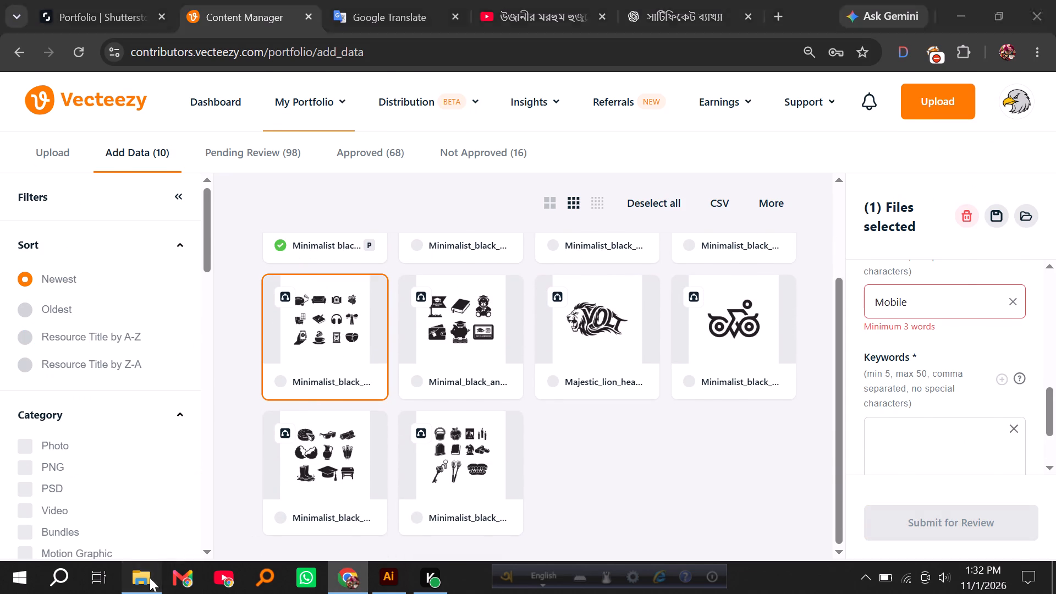
pyautogui.click(372, 261)
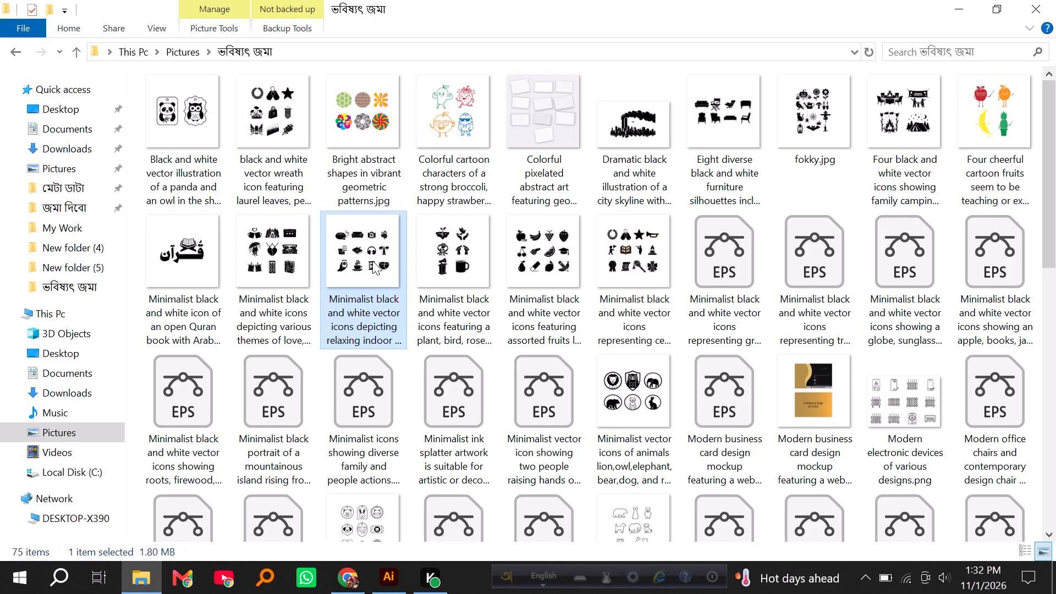
pyautogui.click(366, 309)
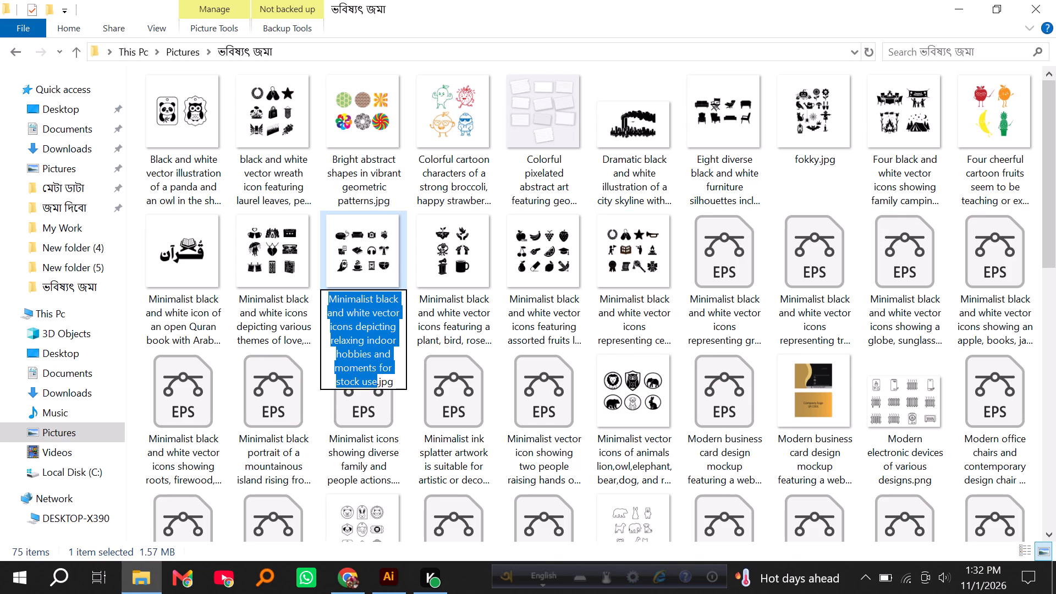
pyautogui.hotkey('ctrl', 'c')
pyautogui.click(346, 584)
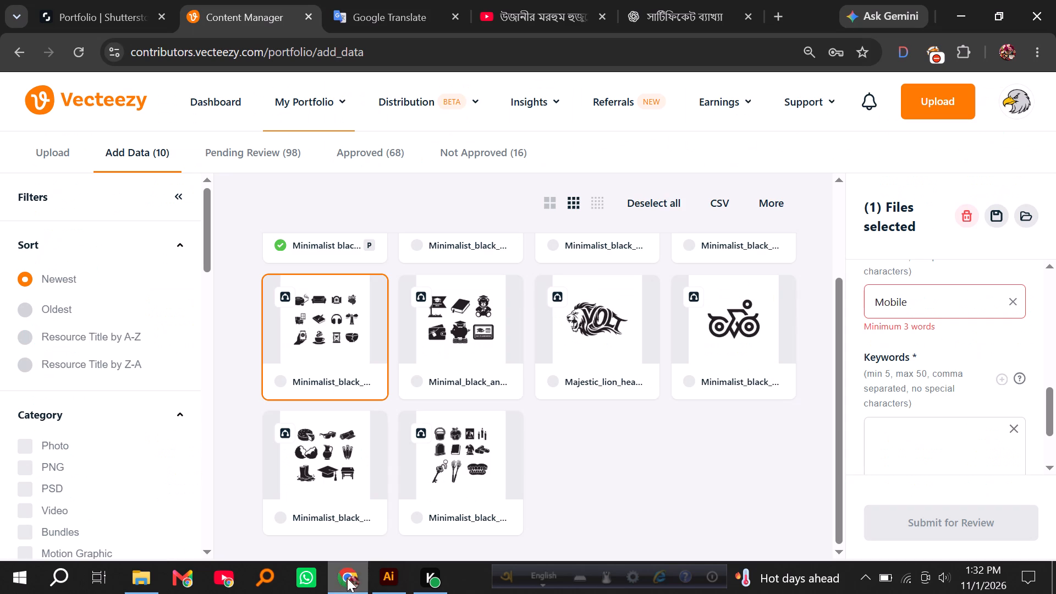
pyautogui.scroll(1, 919, 350)
pyautogui.moveTo(928, 390); pyautogui.dragTo(860, 383)
pyautogui.hotkey('ctrl', 'v')
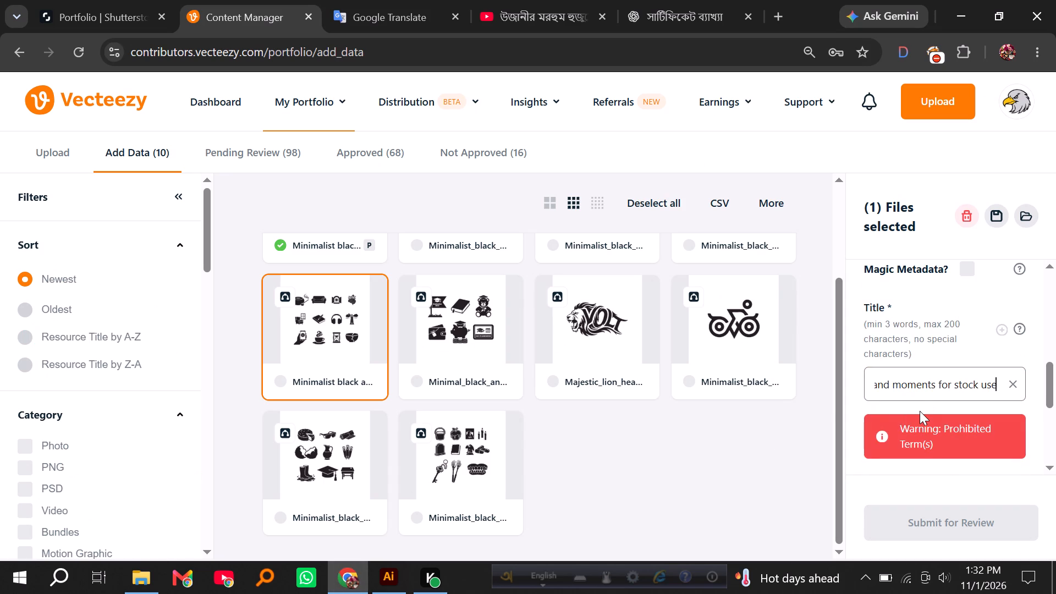
pyautogui.press('Right')
pyautogui.press('Down')
pyautogui.press('Down')
pyautogui.press('Up')
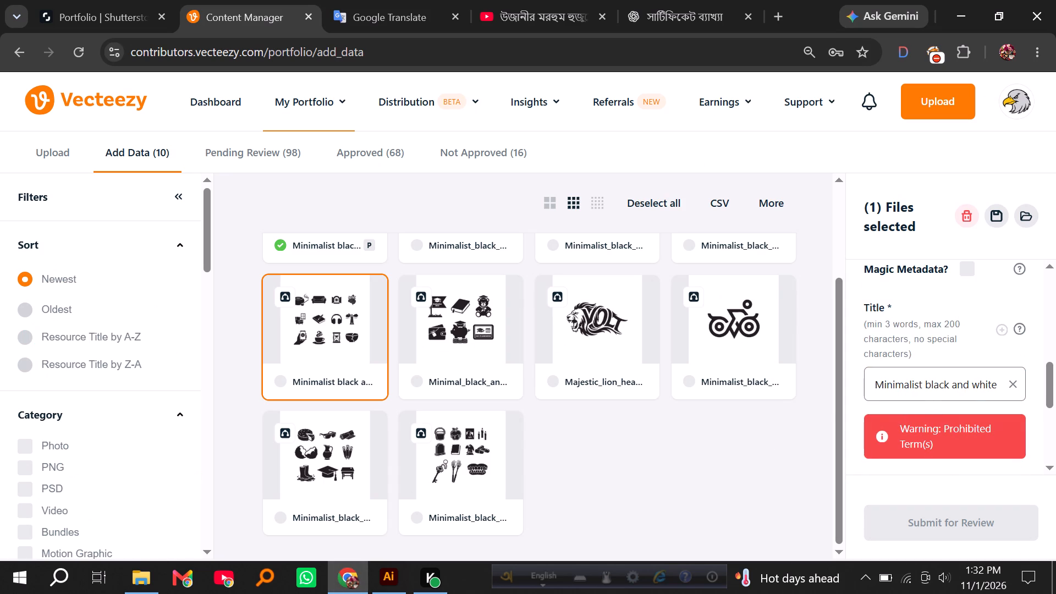
pyautogui.press('Right')
pyautogui.press('Right')
pyautogui.press('Right')
pyautogui.press('Right')
pyautogui.press('Right')
pyautogui.press('Right')
pyautogui.press('Right')
pyautogui.press('Right')
pyautogui.press('Right')
pyautogui.press('Right')
pyautogui.press('Right')
pyautogui.press('Right')
pyautogui.press('Right')
pyautogui.press('Right')
pyautogui.press('Right')
pyautogui.press('Right')
pyautogui.press('Right')
pyautogui.press('Right')
pyautogui.press('Right')
pyautogui.press('Right')
pyautogui.press('Right')
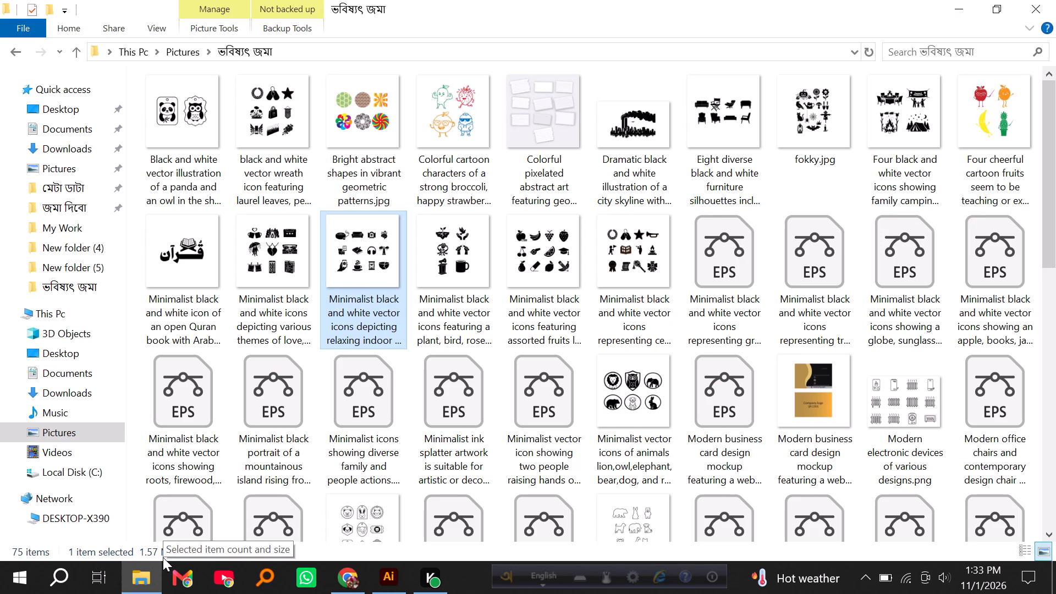
pyautogui.click(343, 577)
pyautogui.scroll(-2, 405, 464)
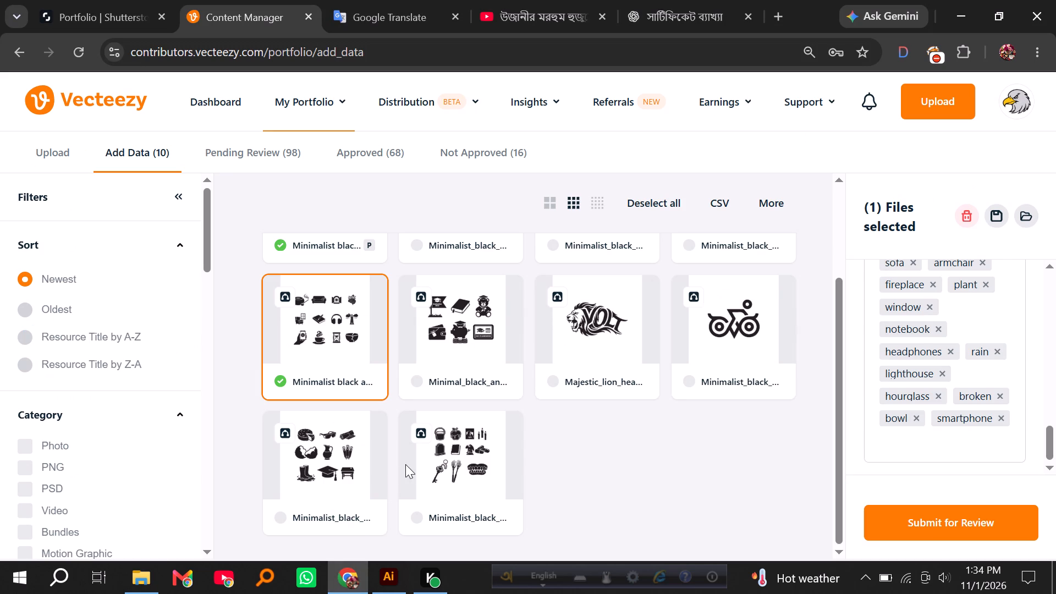
pyautogui.scroll(-1, 406, 466)
pyautogui.scroll(-2, 592, 460)
# Submit the celebration awards and indoor hobbies icon sets for review, accepting the guidelines statement, and refresh the Vecteezy file list.
pyautogui.scroll(4, 507, 411)
pyautogui.click(329, 316)
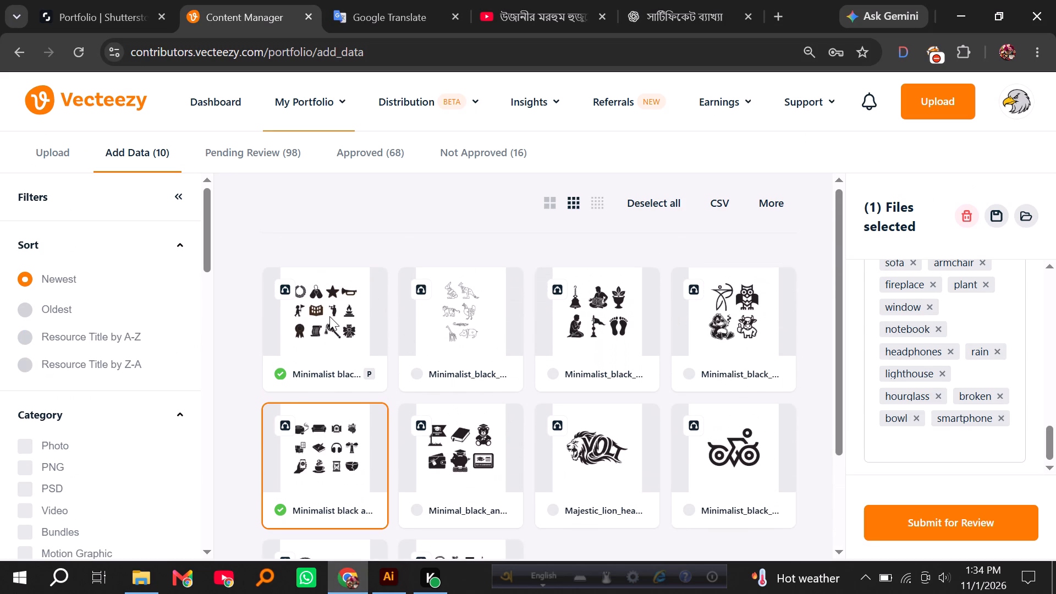
pyautogui.keyDown('ctrl'); pyautogui.click(316, 432); pyautogui.keyUp('ctrl')
pyautogui.scroll(-4, 923, 386)
pyautogui.click(937, 518)
pyautogui.click(294, 393)
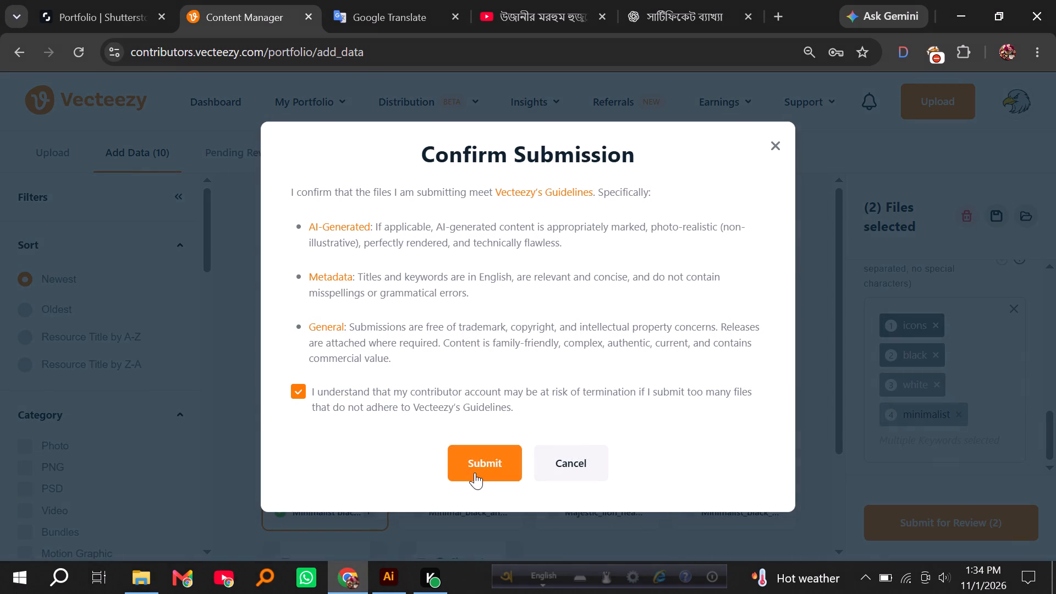
pyautogui.click(480, 468)
pyautogui.click(492, 393)
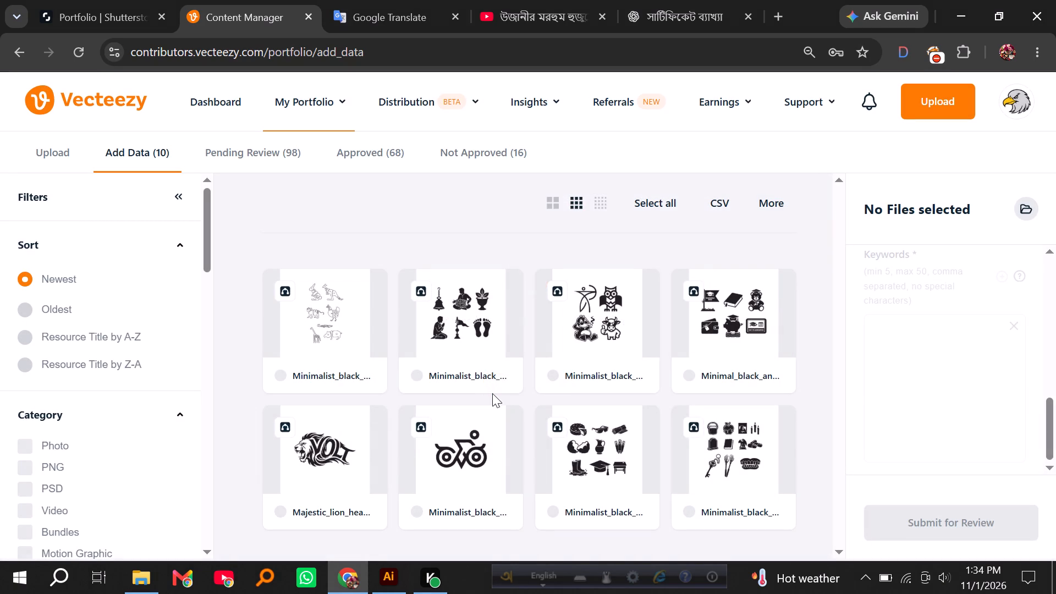
pyautogui.click(84, 52)
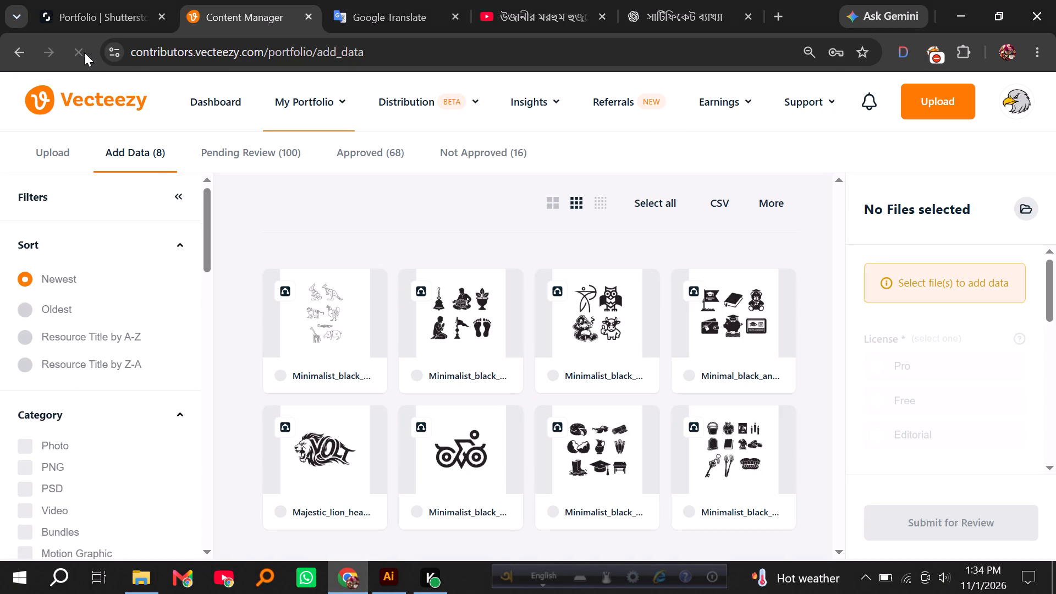
pyautogui.scroll(-2, 338, 284)
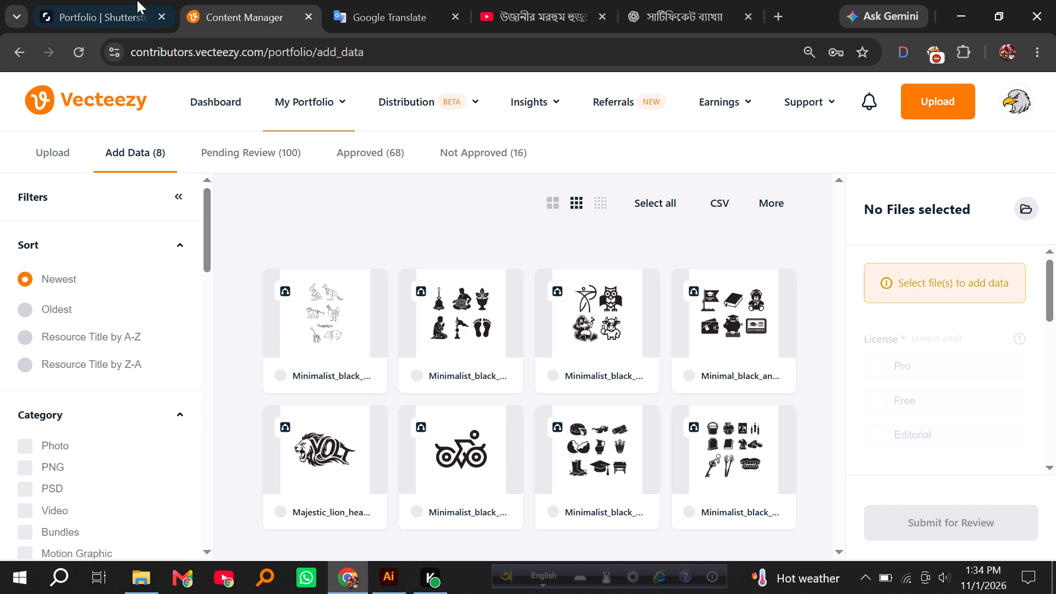
# Compare the published Shutterstock portfolio with the remaining Vecteezy files, including the bicycle icon, to look for matching artwork.
pyautogui.click(120, 0)
pyautogui.scroll(-8, 388, 370)
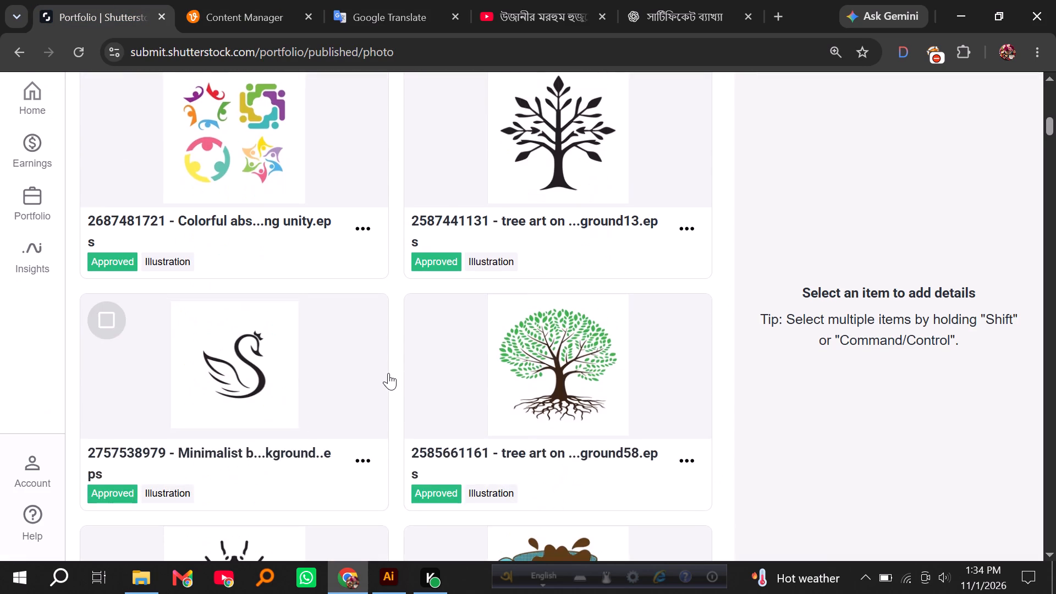
pyautogui.click(228, 0)
pyautogui.scroll(-3, 398, 424)
pyautogui.scroll(2, 416, 415)
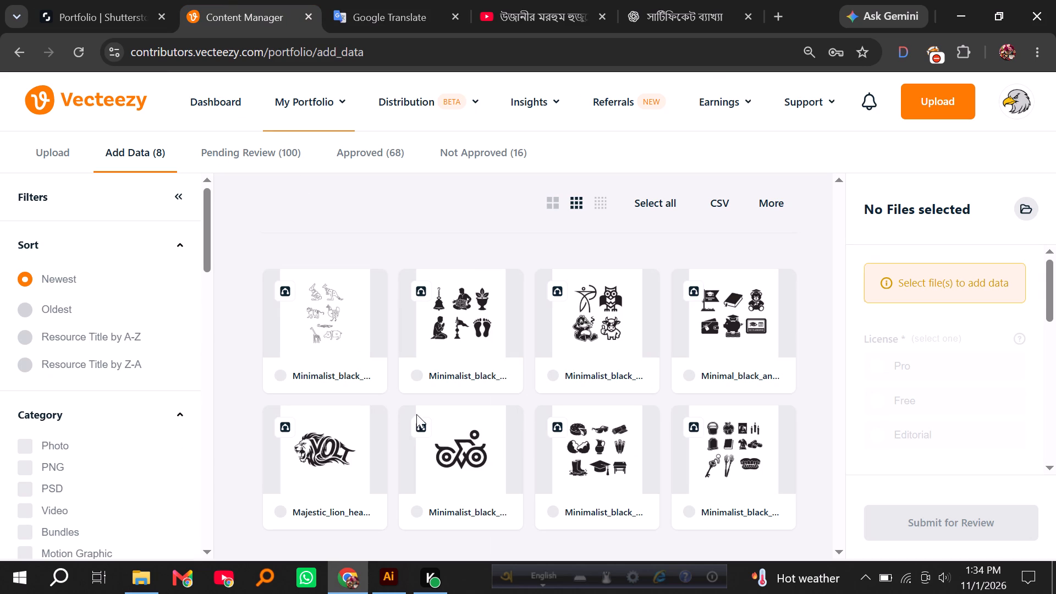
pyautogui.scroll(-3, 419, 417)
pyautogui.click(458, 462)
pyautogui.click(137, 0)
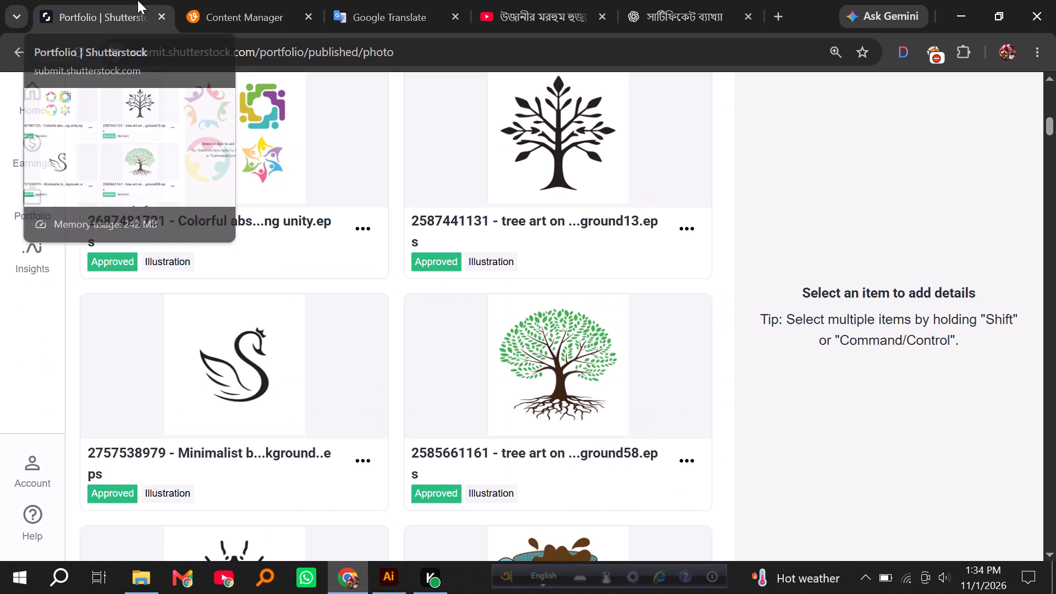
pyautogui.scroll(-10, 383, 386)
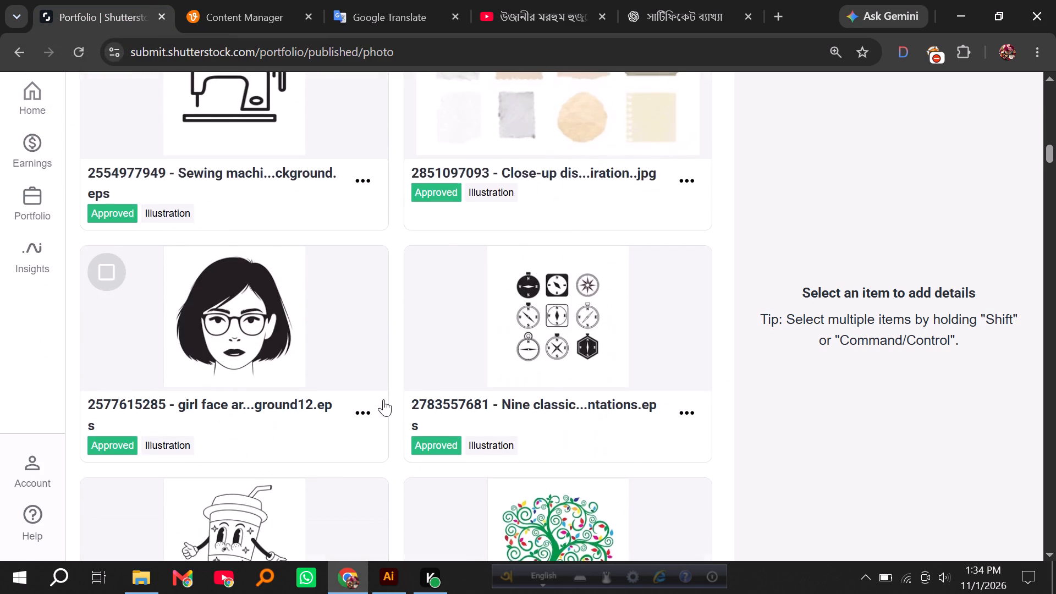
pyautogui.scroll(-6, 383, 399)
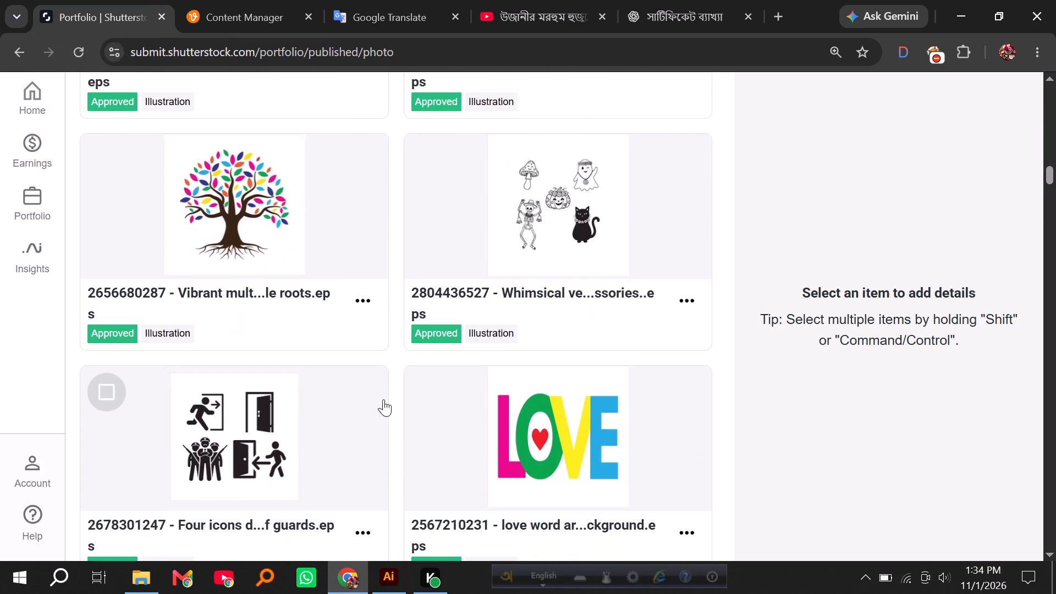
pyautogui.click(284, 0)
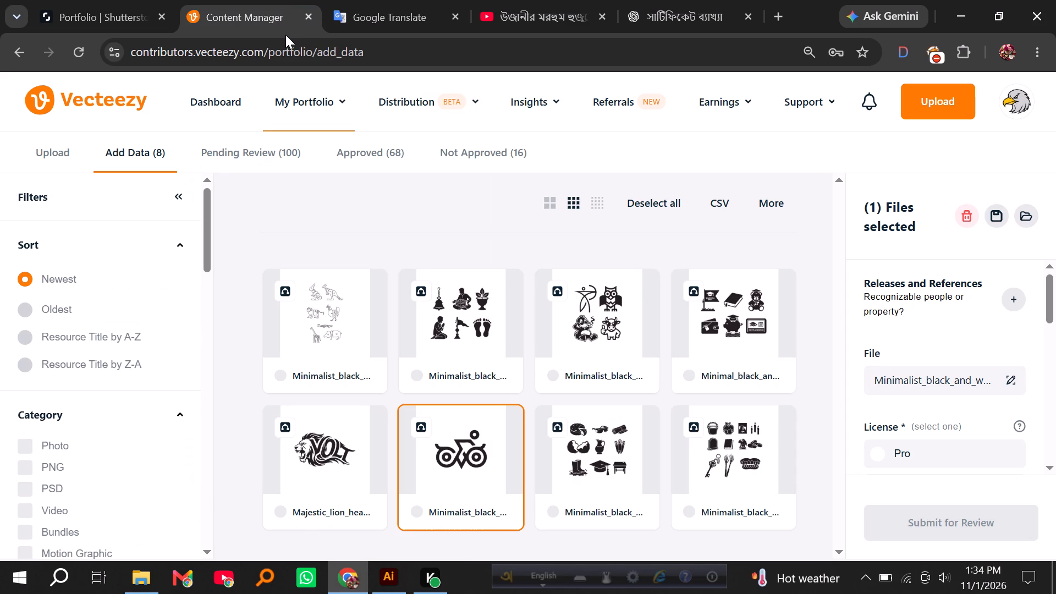
pyautogui.click(130, 0)
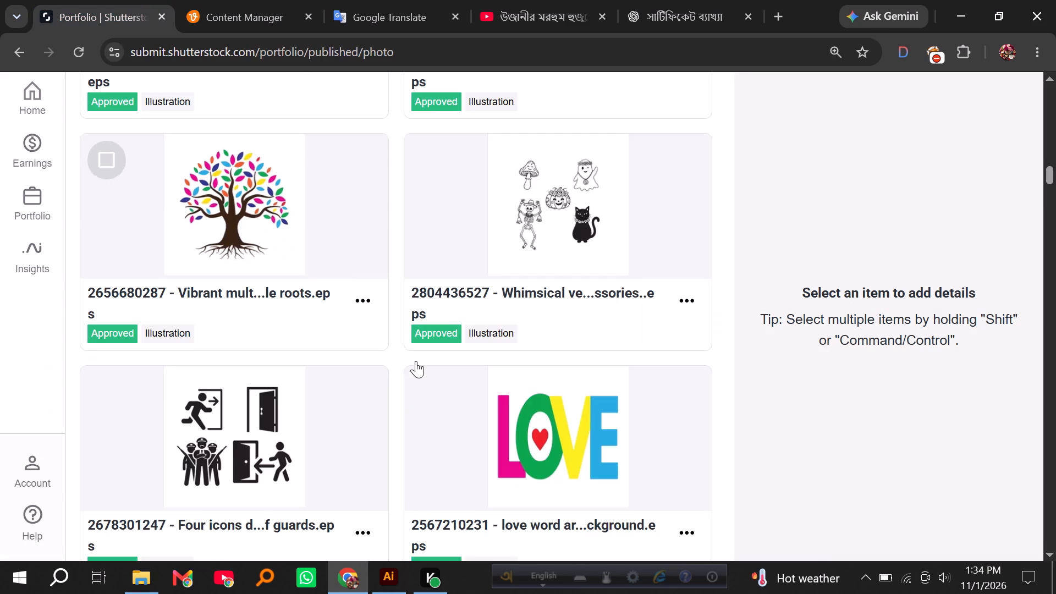
pyautogui.scroll(-12, 431, 405)
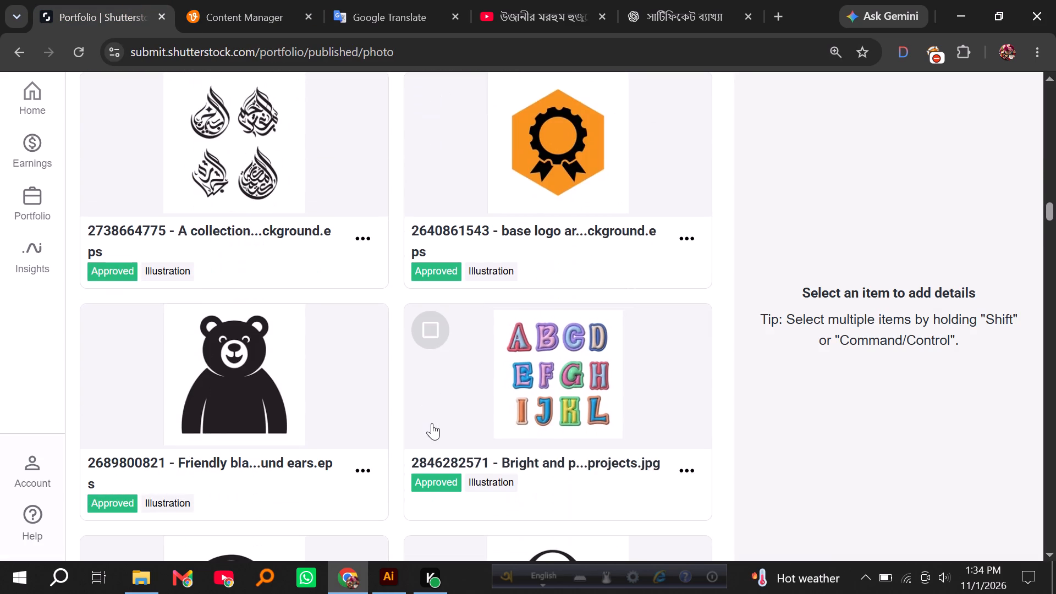
pyautogui.scroll(-5, 432, 423)
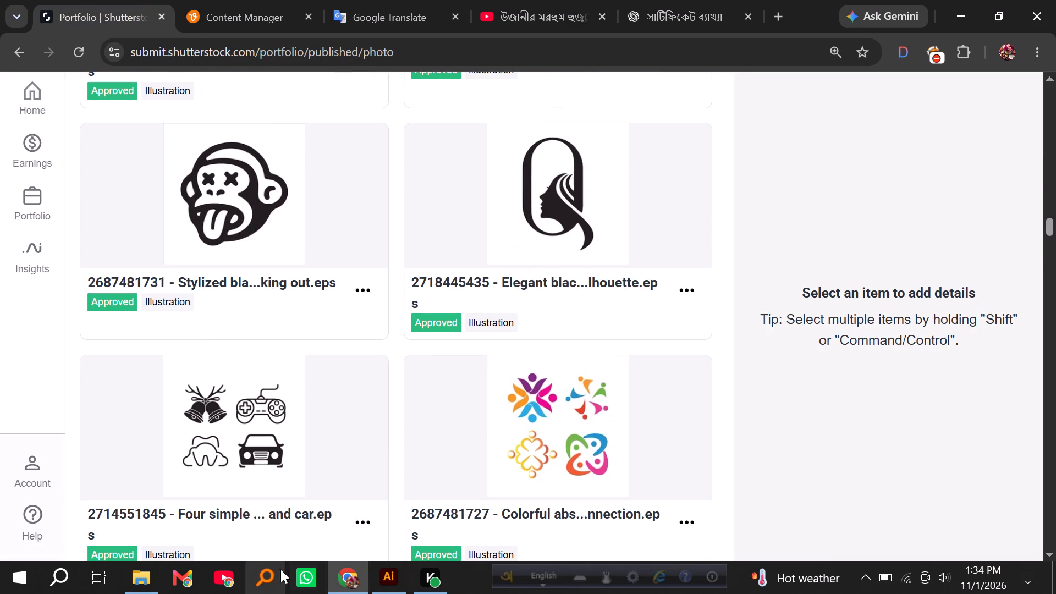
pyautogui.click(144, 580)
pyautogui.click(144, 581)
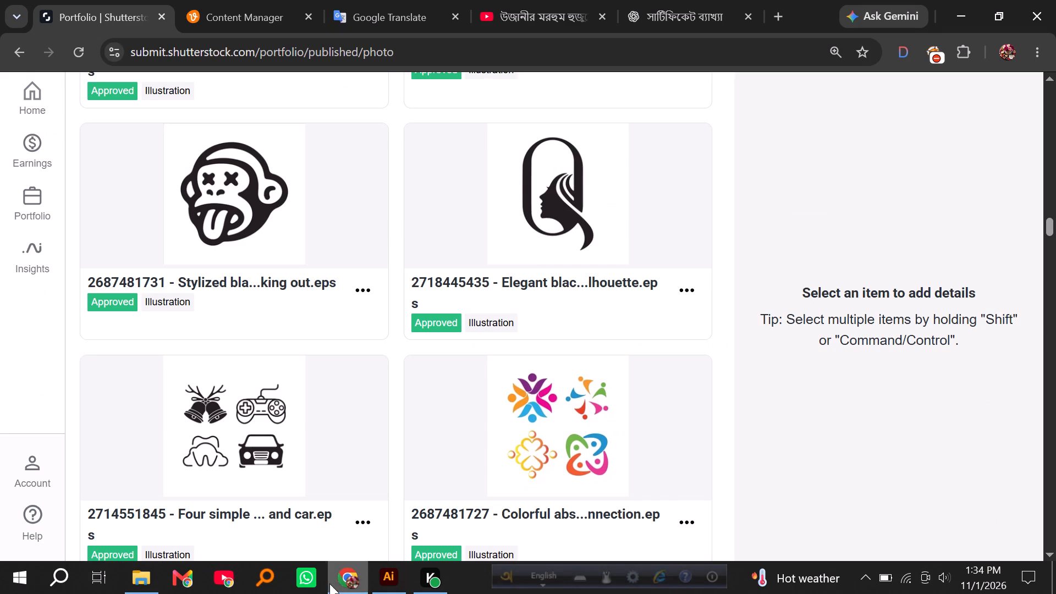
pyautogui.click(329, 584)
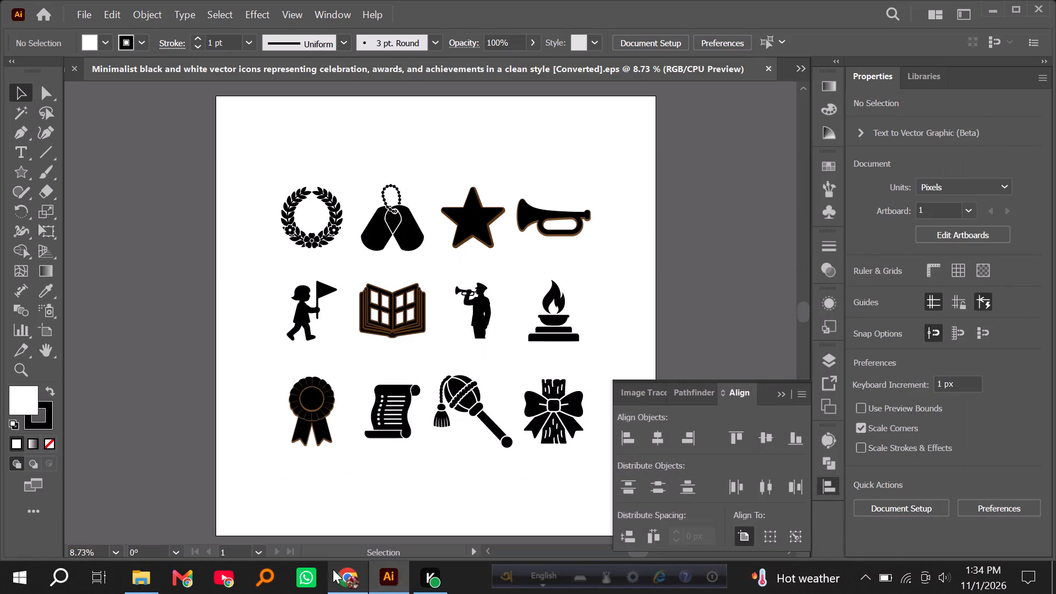
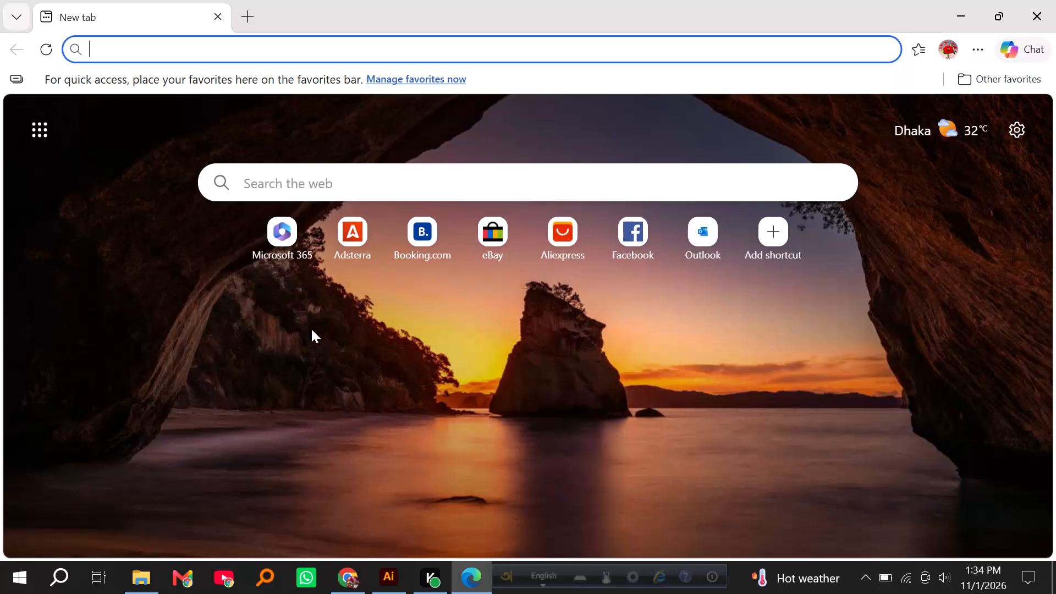
# Search for "adobe stock contributor" in Microsoft Edge, open the Adobe Stock contributor portal and close the search results.
pyautogui.press('a')
pyautogui.press('Return')
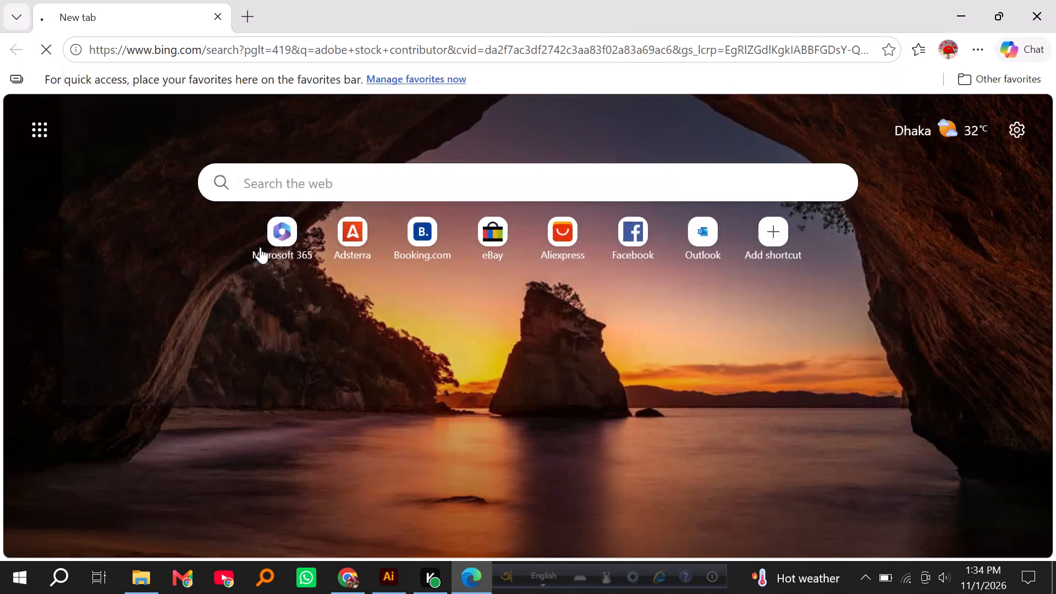
pyautogui.scroll(-5, 276, 261)
pyautogui.click(307, 297)
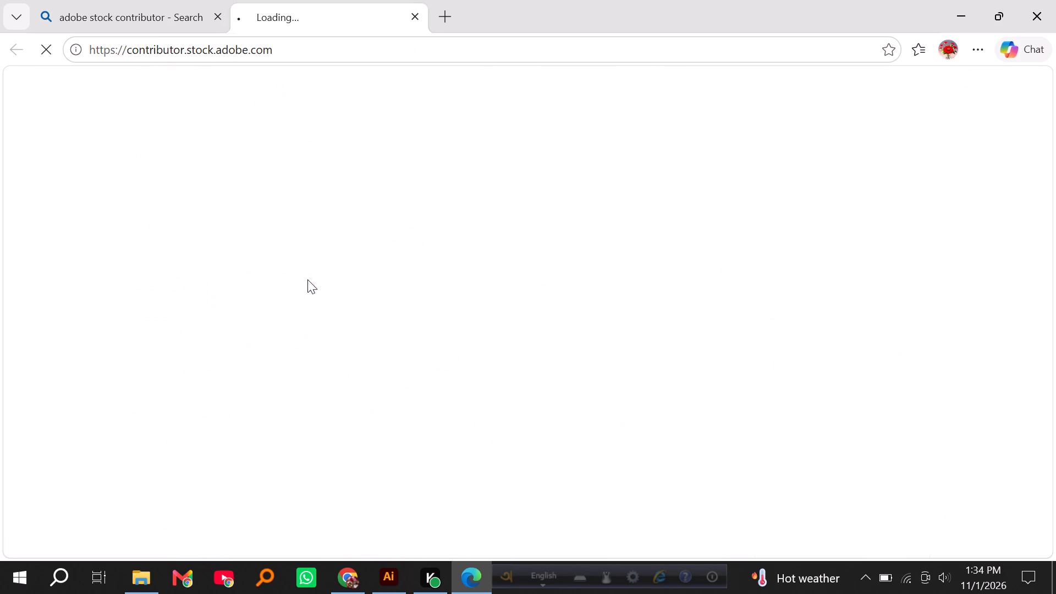
pyautogui.click(217, 17)
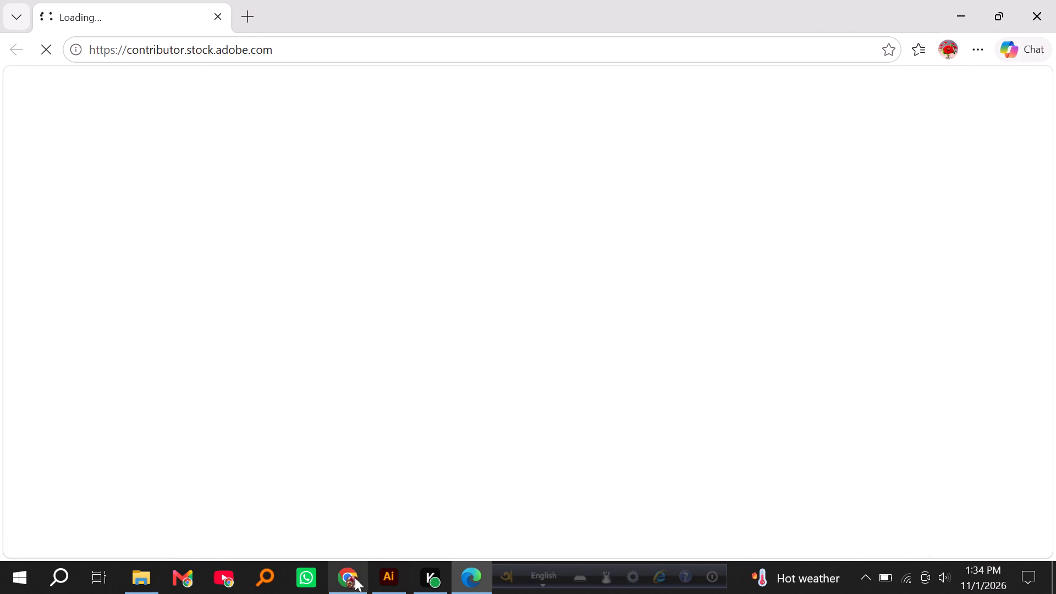
# Browse the Vectors section of the Adobe Stock portfolio and compare it with the remaining Vecteezy files in Chrome to find matching artwork.
pyautogui.click(351, 581)
pyautogui.click(244, 0)
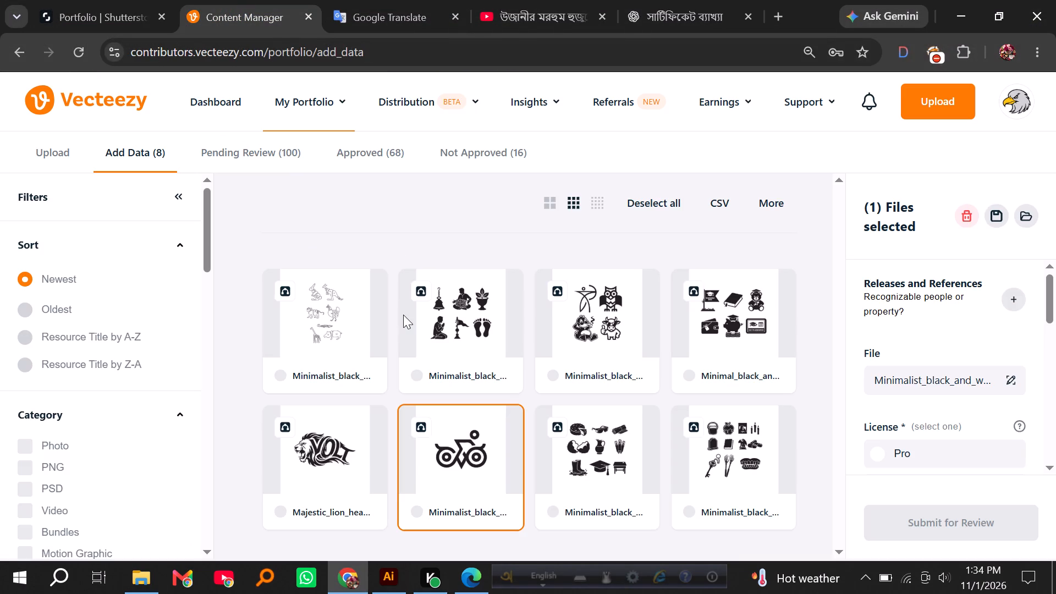
pyautogui.scroll(-1, 448, 420)
pyautogui.click(469, 580)
pyautogui.scroll(-2, 507, 355)
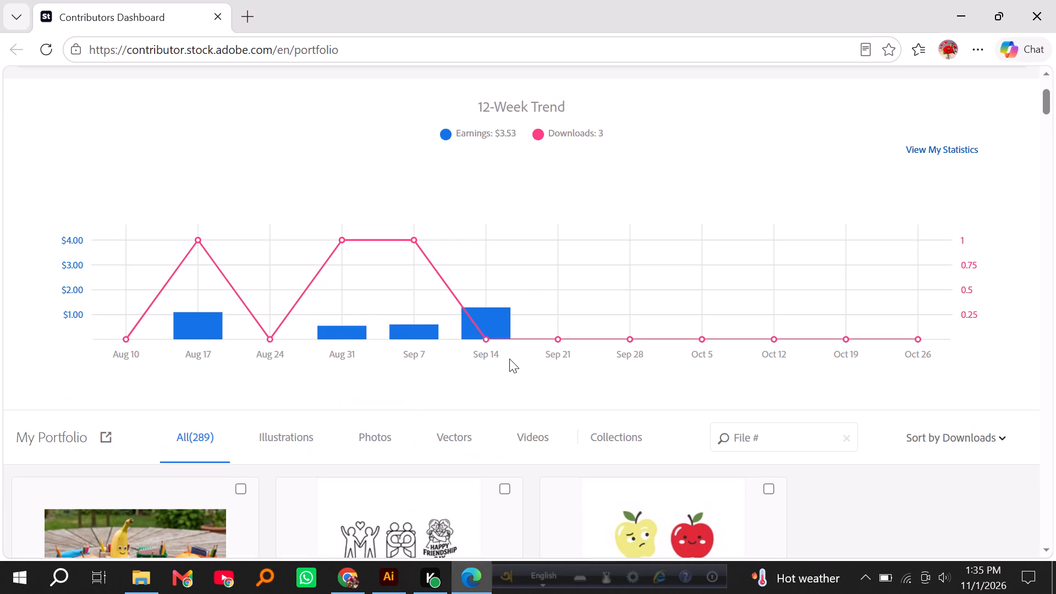
pyautogui.scroll(-4, 515, 357)
pyautogui.scroll(2, 520, 358)
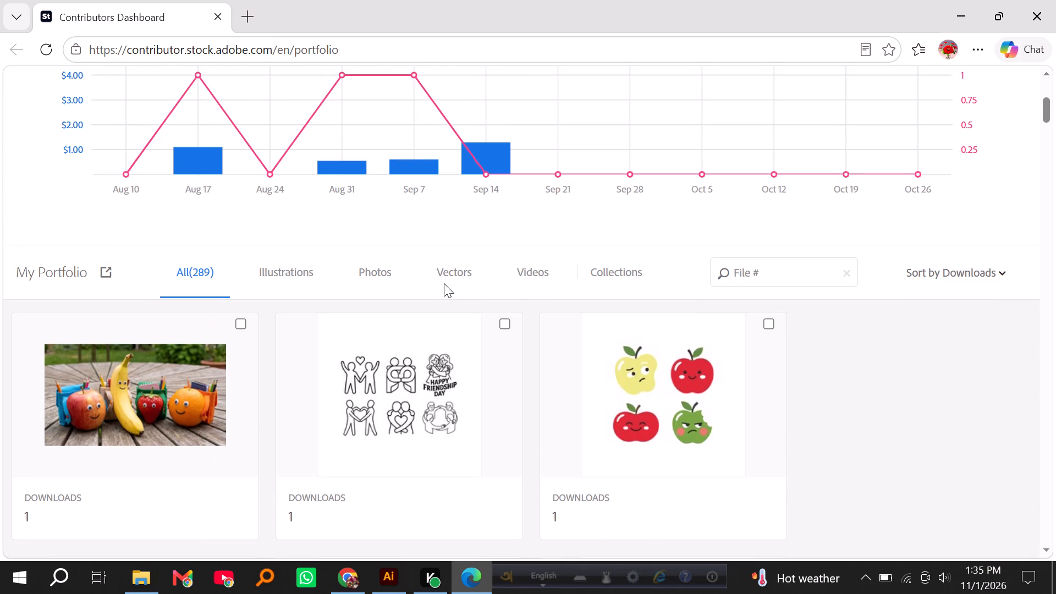
pyautogui.click(447, 277)
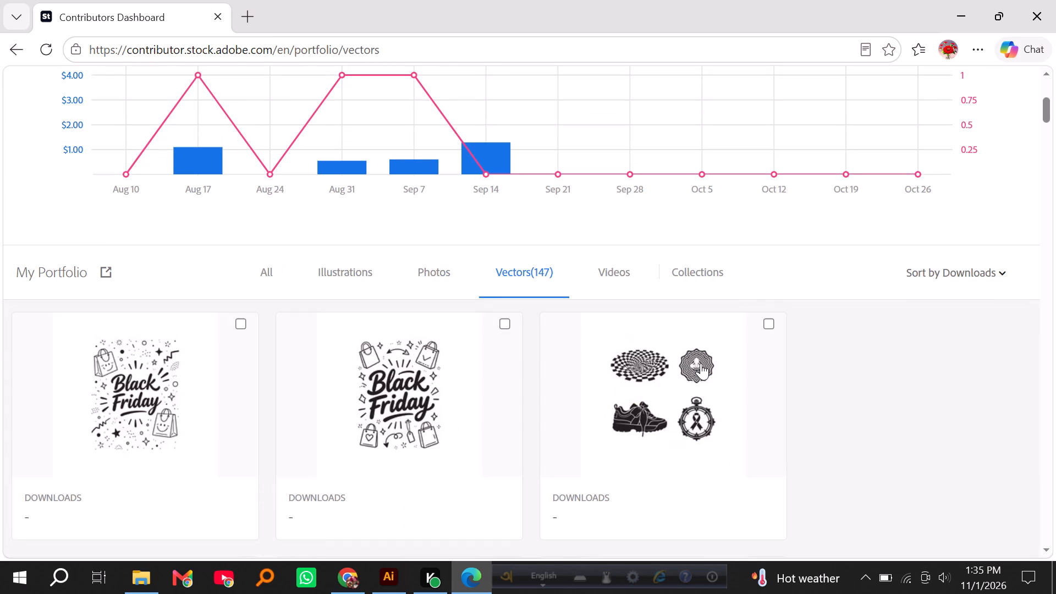
pyautogui.scroll(-6, 707, 362)
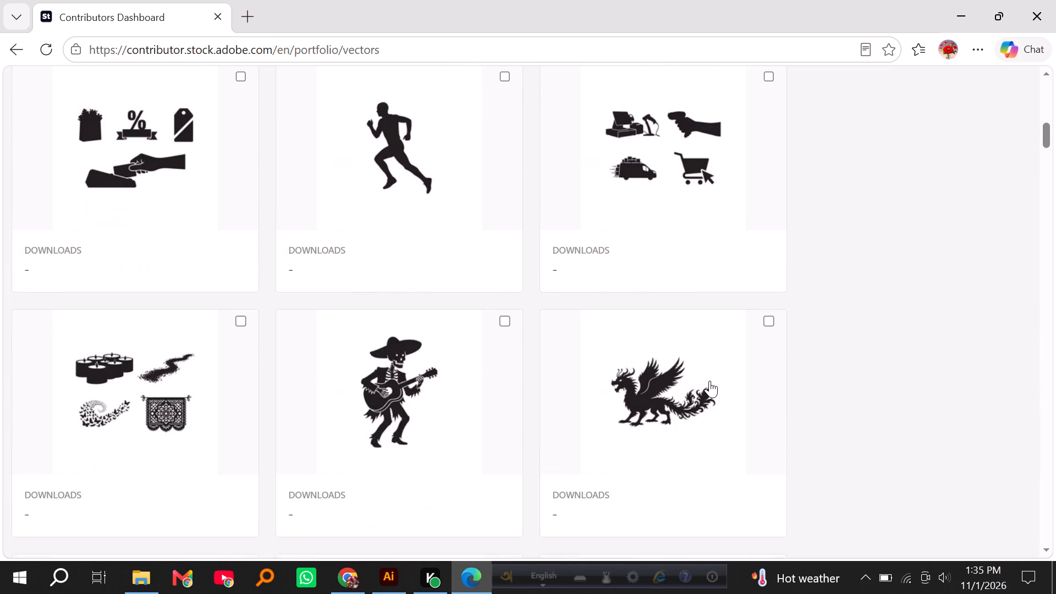
pyautogui.scroll(-7, 710, 381)
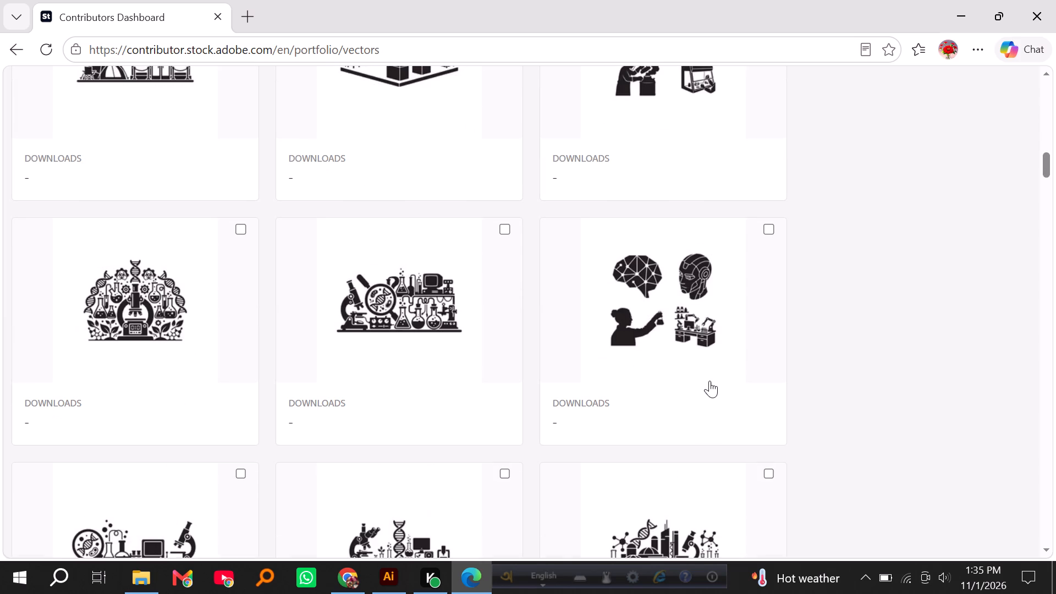
pyautogui.scroll(-7, 710, 381)
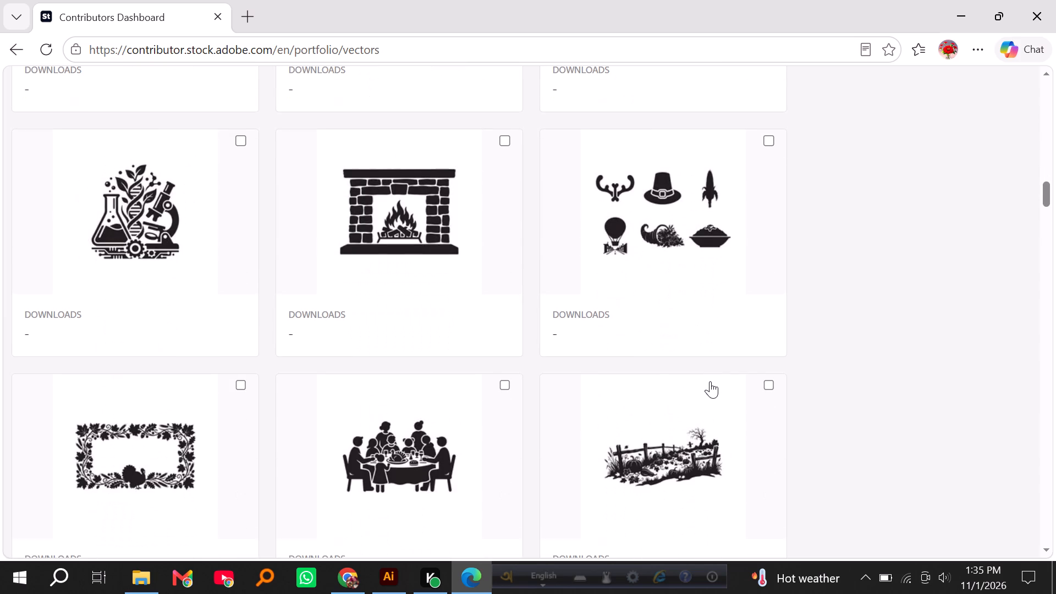
pyautogui.scroll(-5, 711, 381)
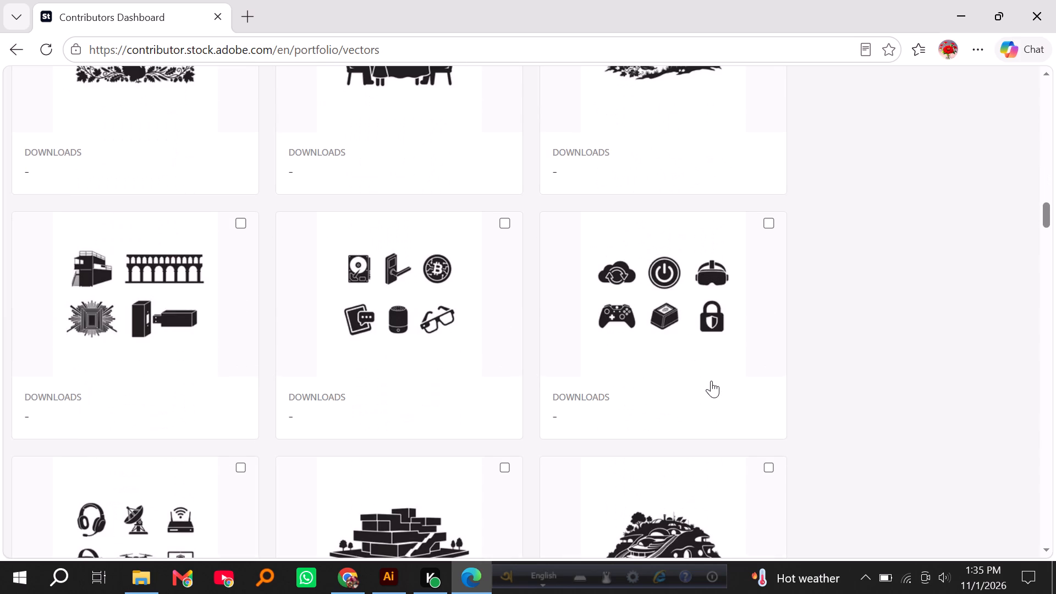
pyautogui.scroll(-3, 712, 382)
pyautogui.click(348, 579)
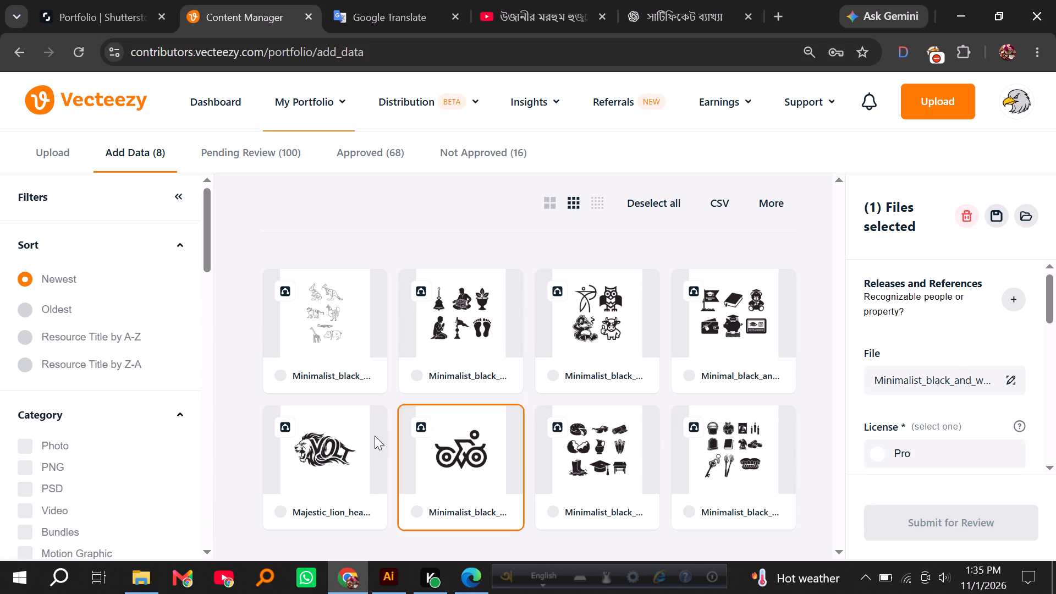
pyautogui.scroll(-3, 464, 415)
pyautogui.click(467, 570)
pyautogui.scroll(-3, 519, 435)
pyautogui.scroll(-3, 609, 410)
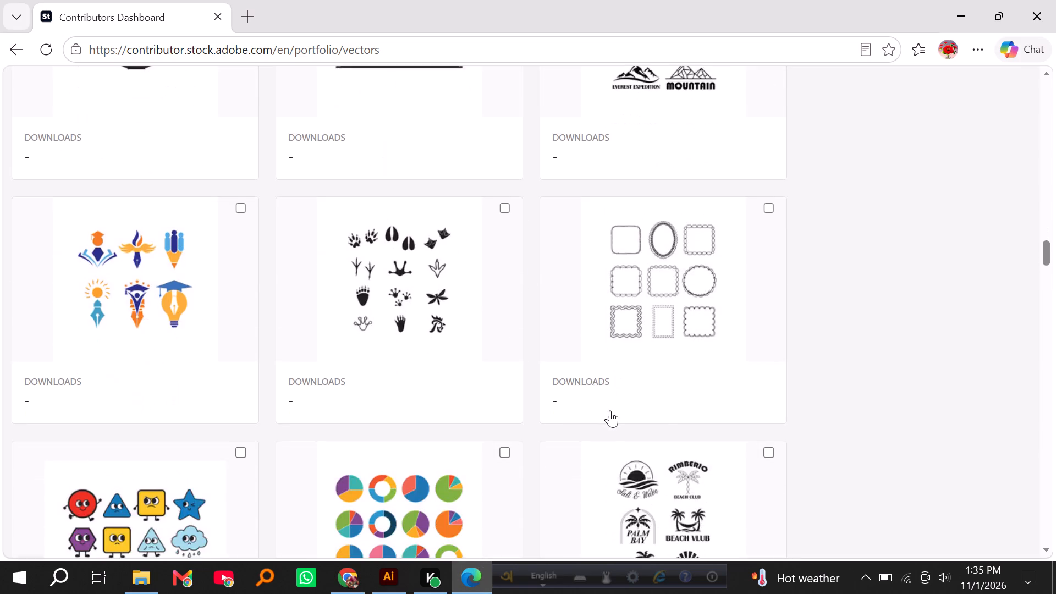
pyautogui.scroll(-13, 610, 410)
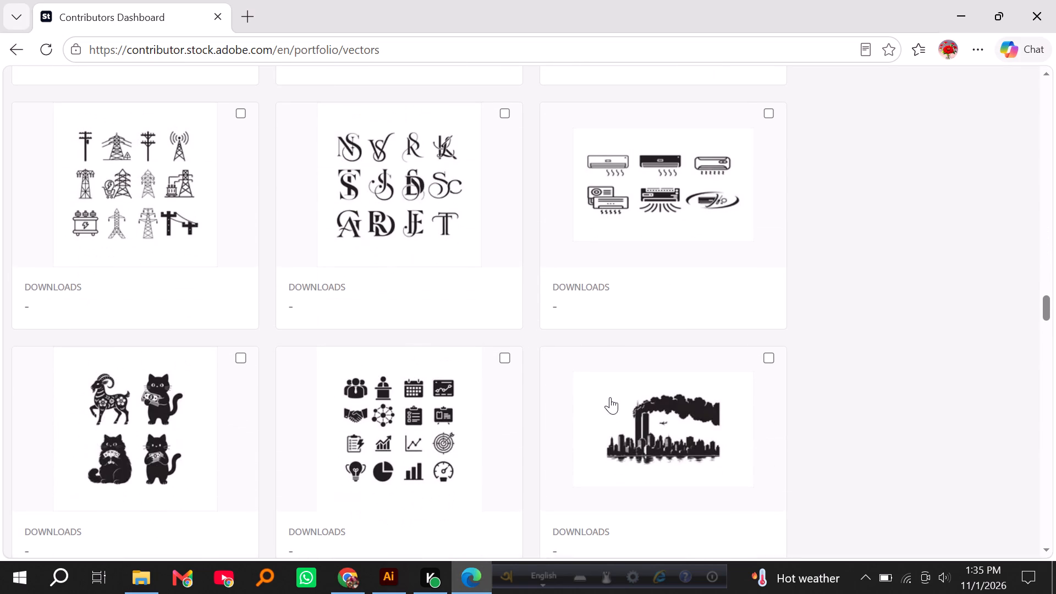
pyautogui.scroll(-4, 610, 400)
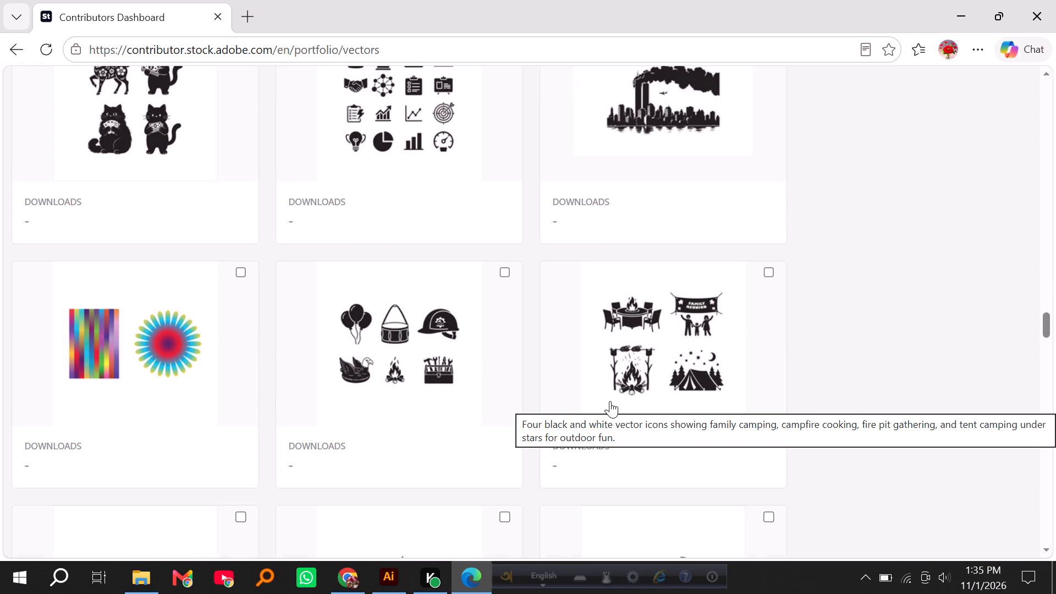
pyautogui.scroll(-5, 610, 402)
pyautogui.scroll(2, 610, 403)
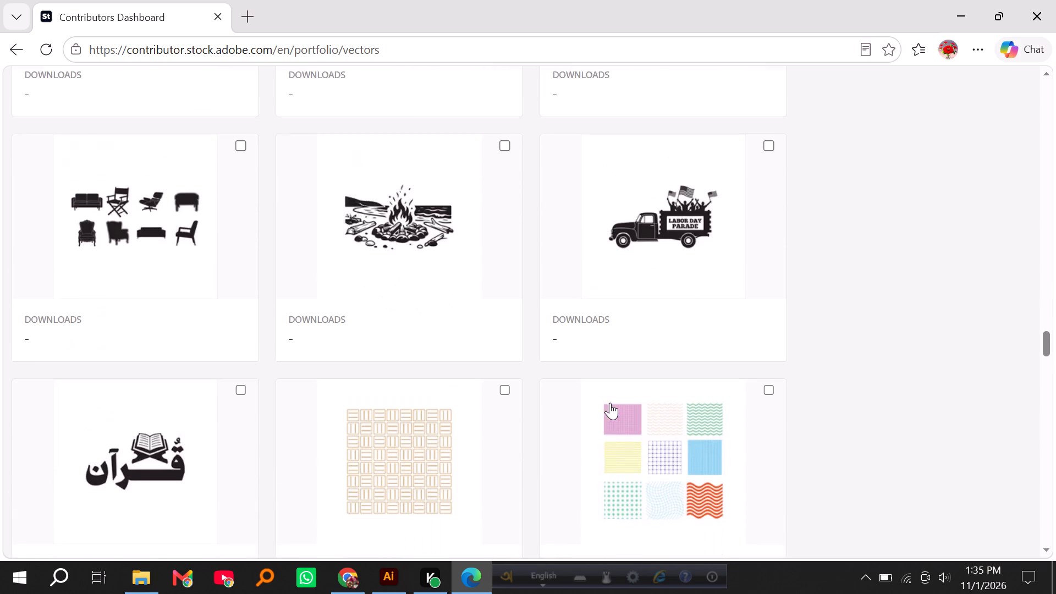
pyautogui.scroll(-5, 610, 403)
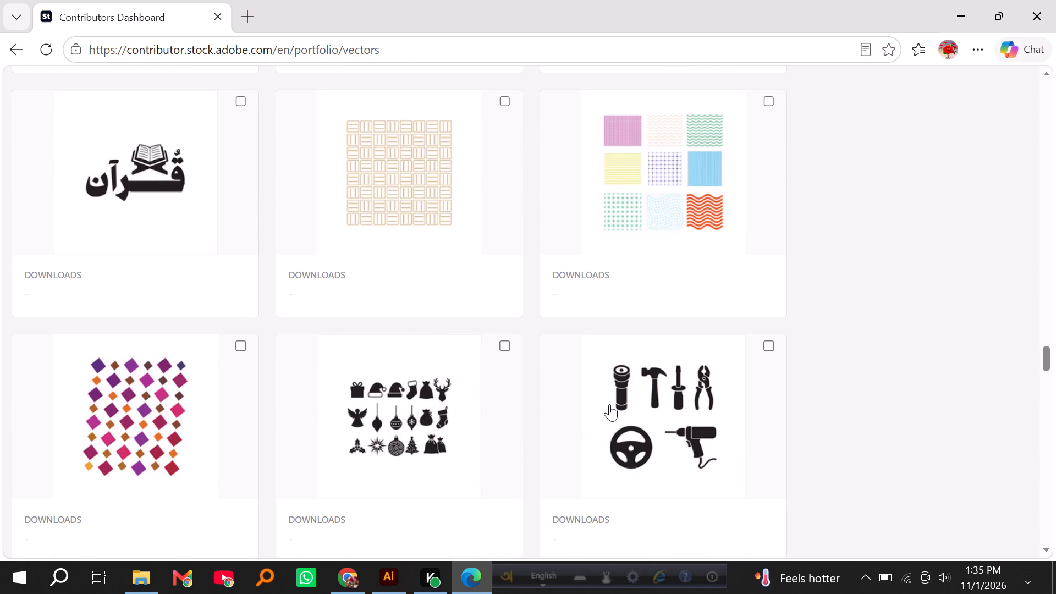
pyautogui.scroll(-8, 609, 404)
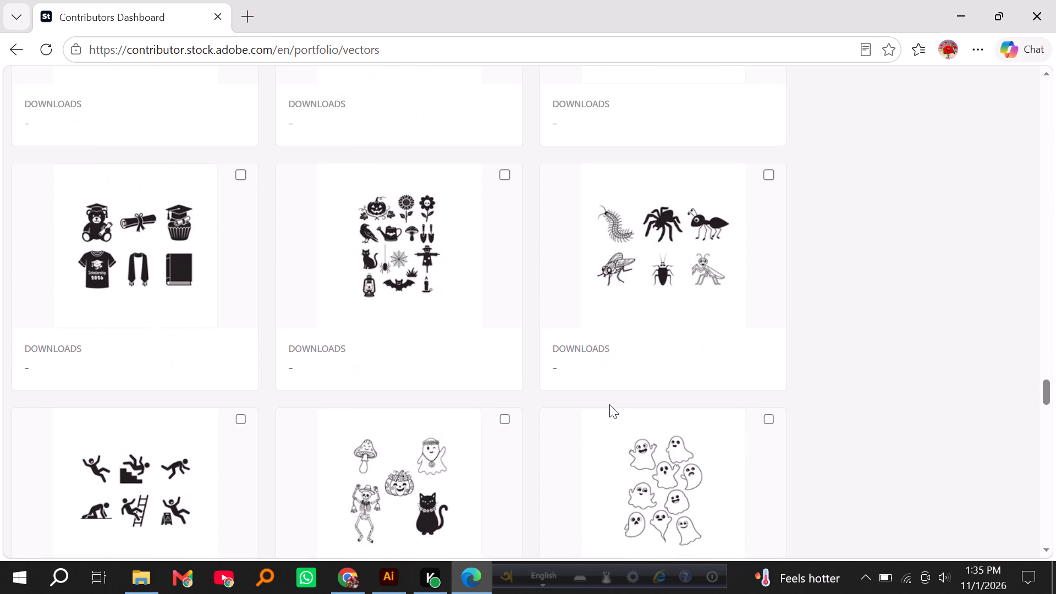
pyautogui.scroll(-4, 609, 404)
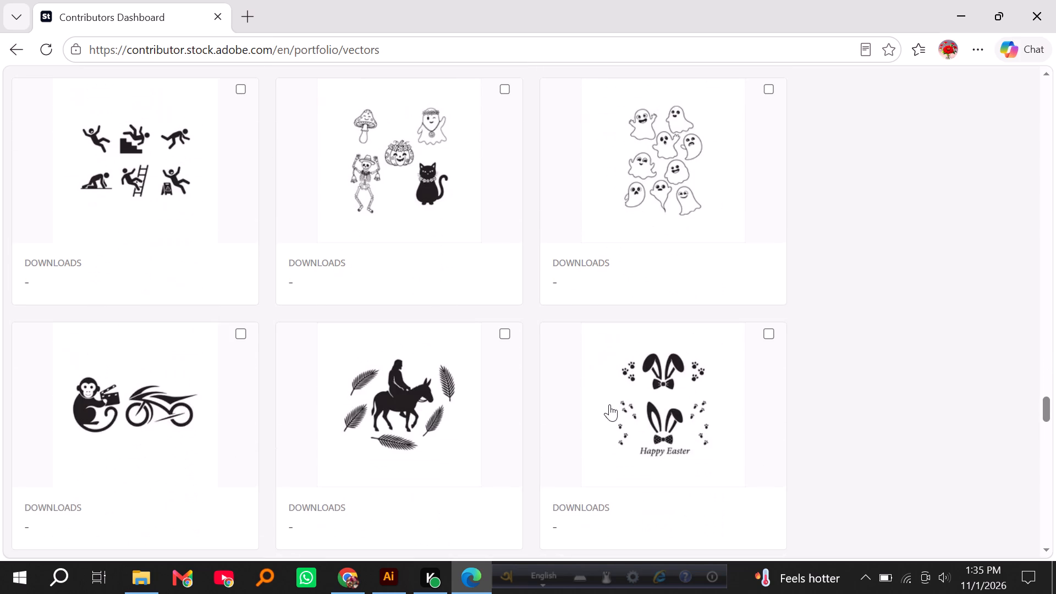
pyautogui.scroll(-9, 609, 404)
pyautogui.scroll(4, 609, 406)
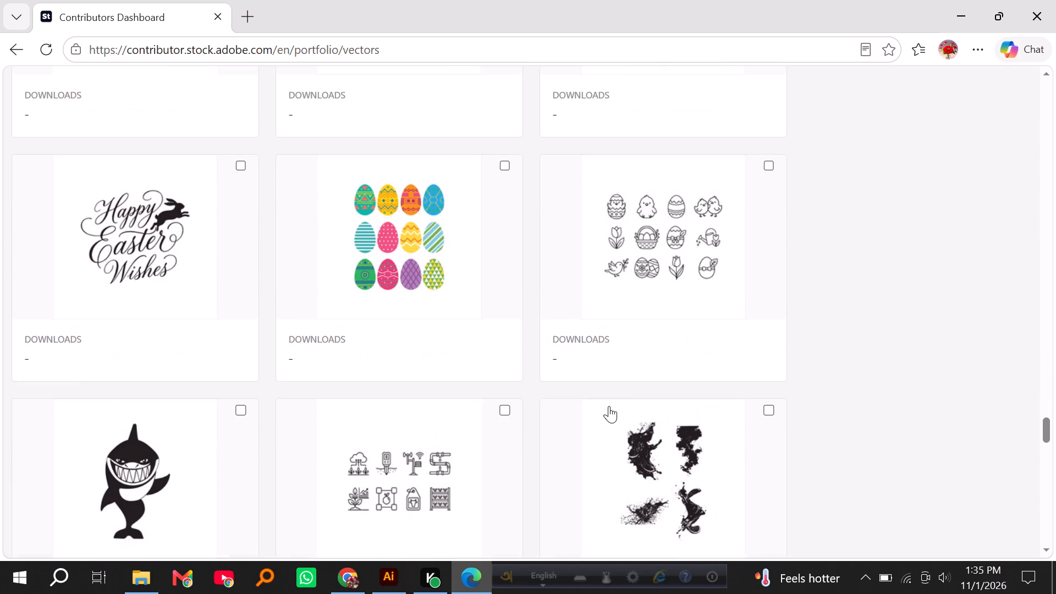
pyautogui.scroll(-3, 609, 406)
pyautogui.scroll(5, 609, 406)
pyautogui.scroll(-5, 609, 406)
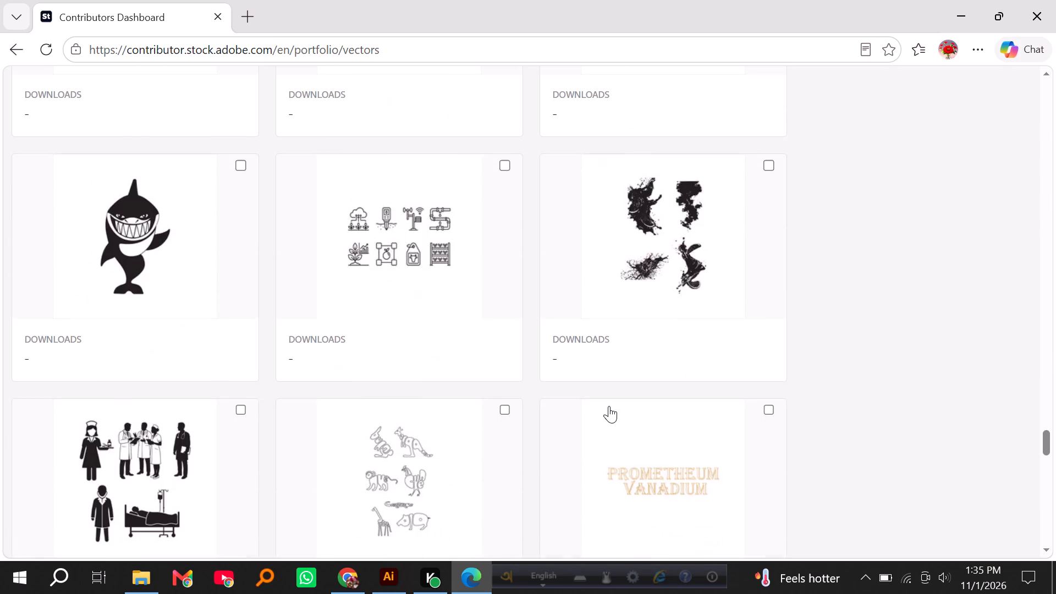
pyautogui.scroll(-3, 609, 406)
# Open the details of the animal line-drawing vector in the Adobe Stock portfolio and copy its title.
pyautogui.click(453, 251)
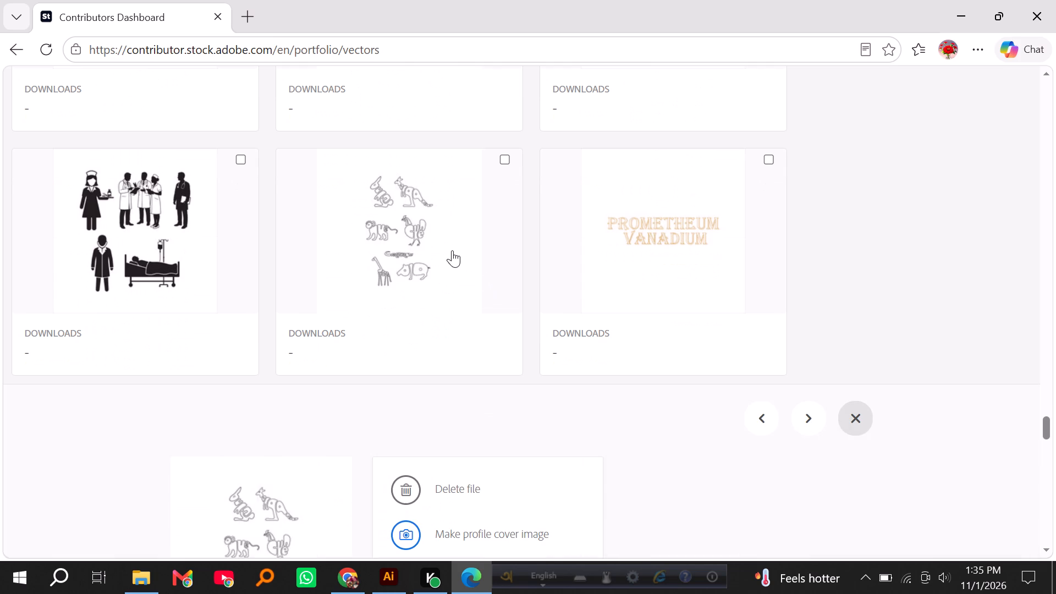
pyautogui.scroll(-6, 484, 248)
pyautogui.tripleClick(479, 328)
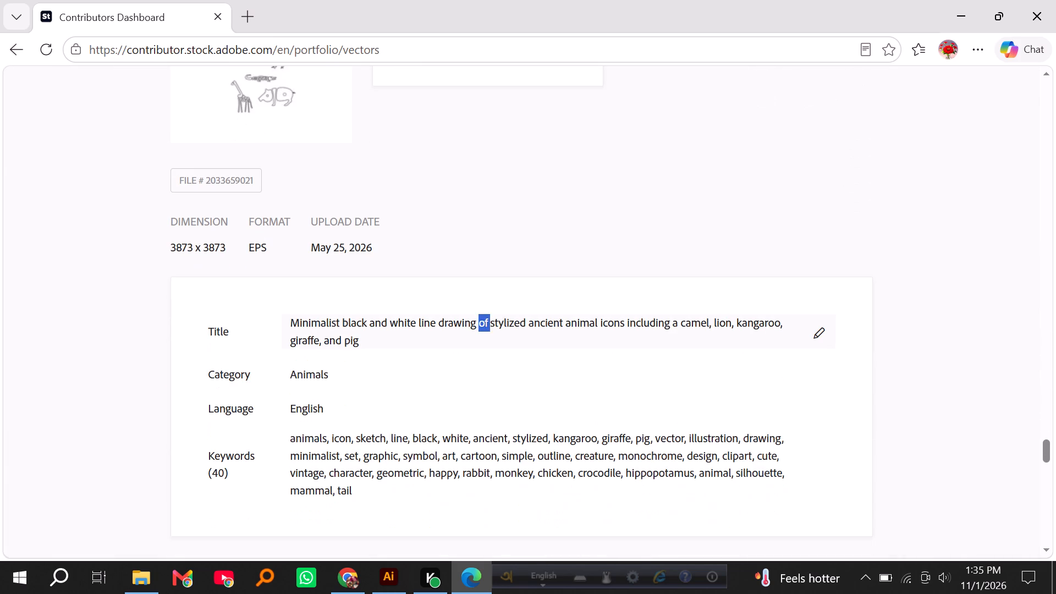
pyautogui.hotkey('ctrl', 'c')
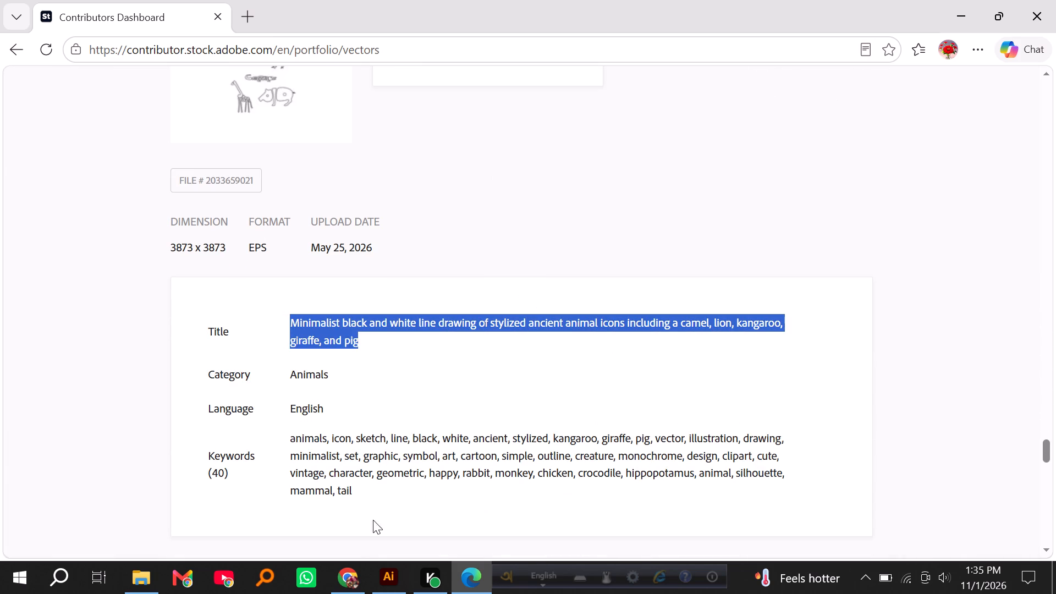
# Switch to Vecteezy in Chrome, select the matching animal line-drawing file and set its license to Free.
pyautogui.click(353, 571)
pyautogui.click(340, 312)
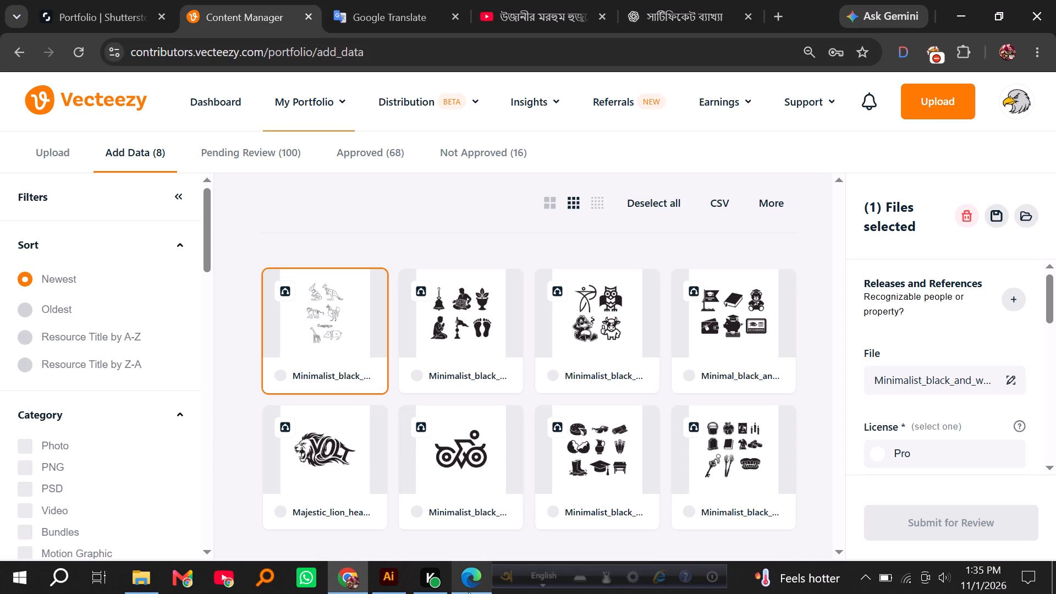
pyautogui.click(465, 588)
pyautogui.click(339, 579)
pyautogui.scroll(2, 909, 405)
pyautogui.scroll(1, 933, 348)
pyautogui.scroll(-1, 935, 383)
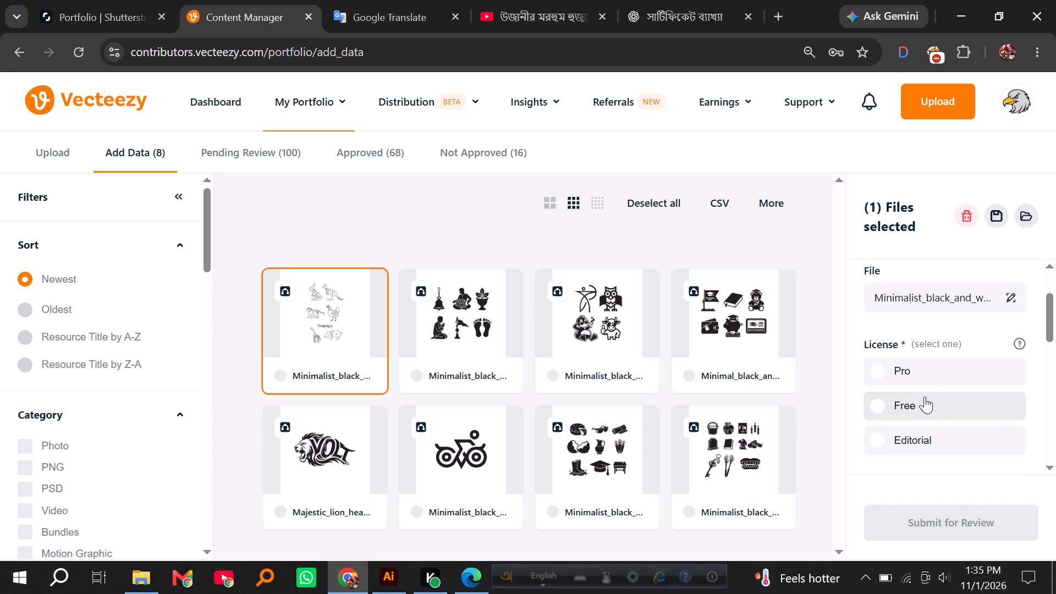
pyautogui.click(916, 406)
pyautogui.scroll(-3, 920, 394)
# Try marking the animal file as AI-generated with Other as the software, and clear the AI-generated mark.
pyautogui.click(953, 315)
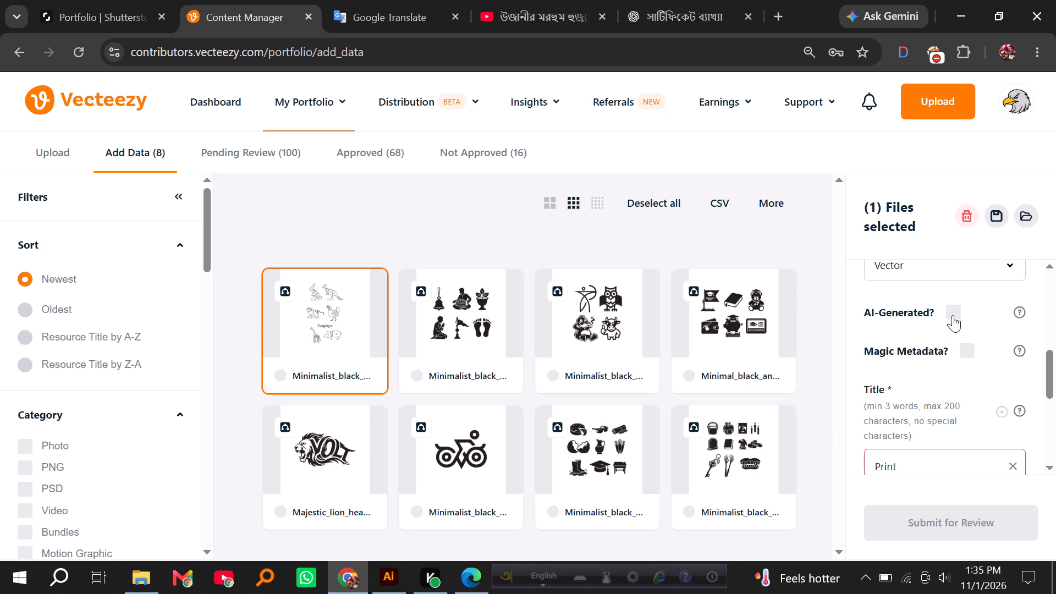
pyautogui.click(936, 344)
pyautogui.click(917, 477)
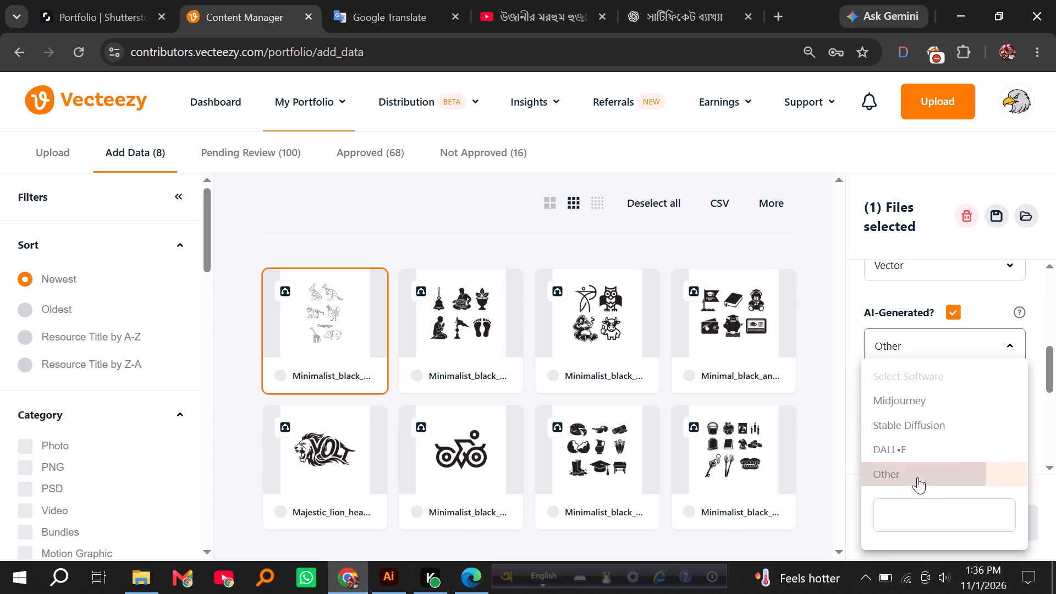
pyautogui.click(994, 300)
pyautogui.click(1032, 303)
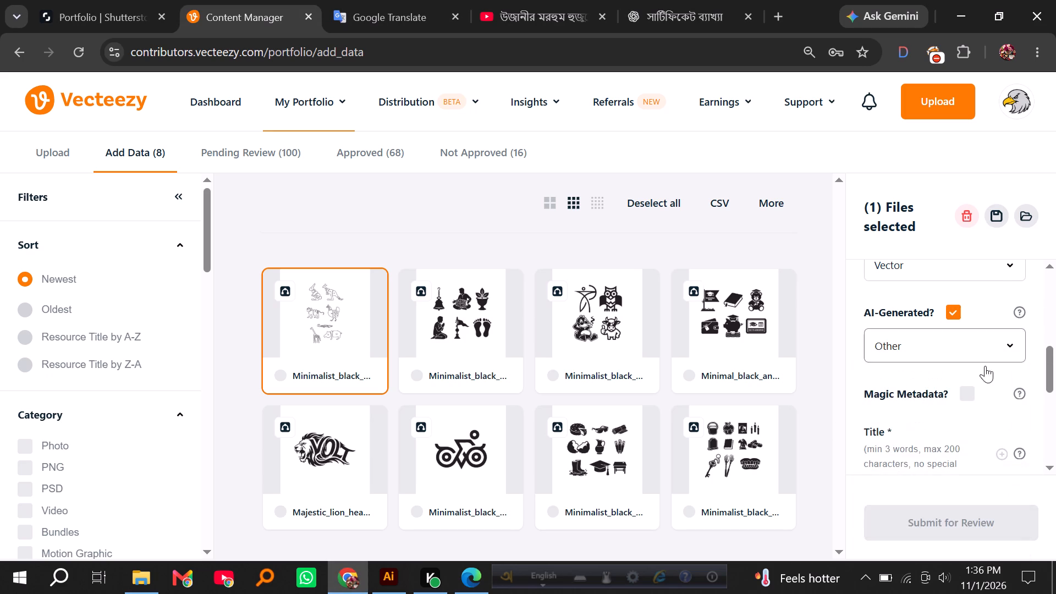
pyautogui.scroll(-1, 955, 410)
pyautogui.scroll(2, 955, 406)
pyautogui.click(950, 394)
# Set the animal file's title to "Minimalist black and white line drawing of stylized ancient animal icons including a camel, lion, kangaroo, giraffe, and pig".
pyautogui.scroll(-2, 955, 408)
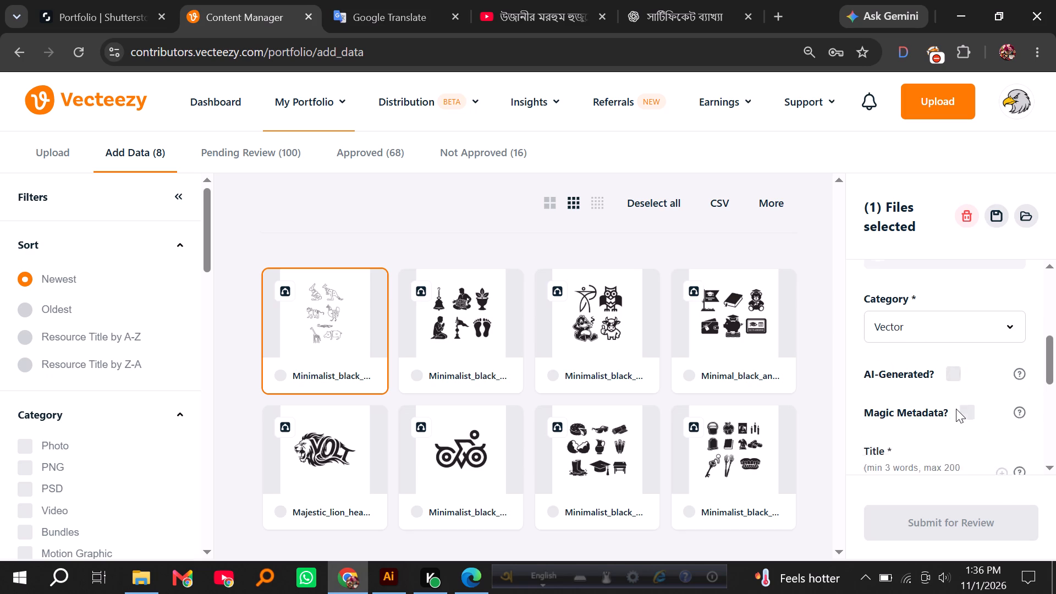
pyautogui.moveTo(937, 386); pyautogui.dragTo(842, 383)
pyautogui.hotkey('ctrl', 'v')
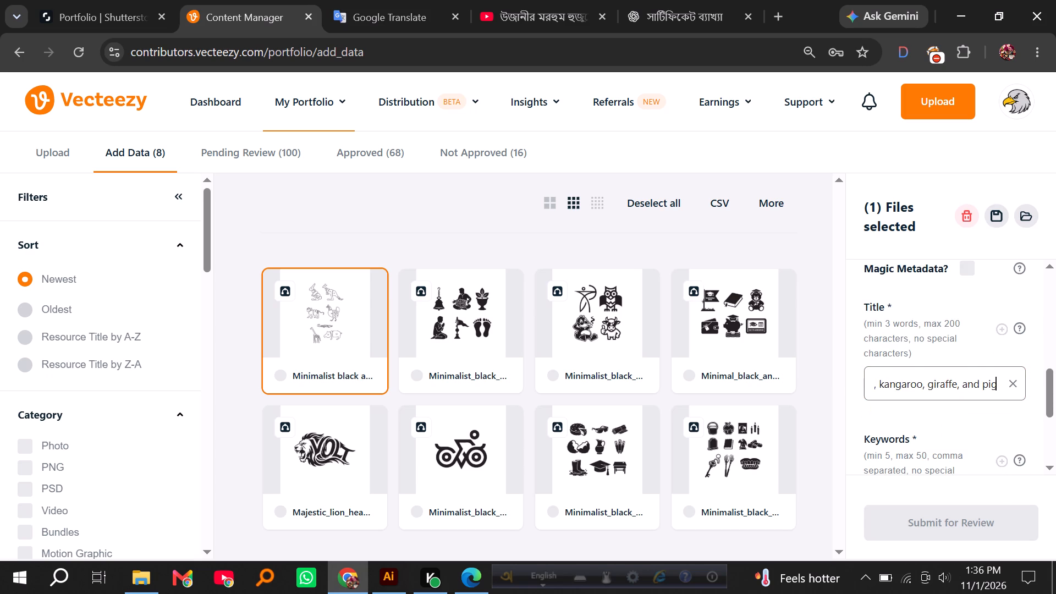
# Copy the animal line-drawing's full keyword list from its Adobe Stock entry in Edge into the animal file's keywords on Vecteezy in Chrome.
pyautogui.scroll(-3, 938, 429)
pyautogui.click(925, 383)
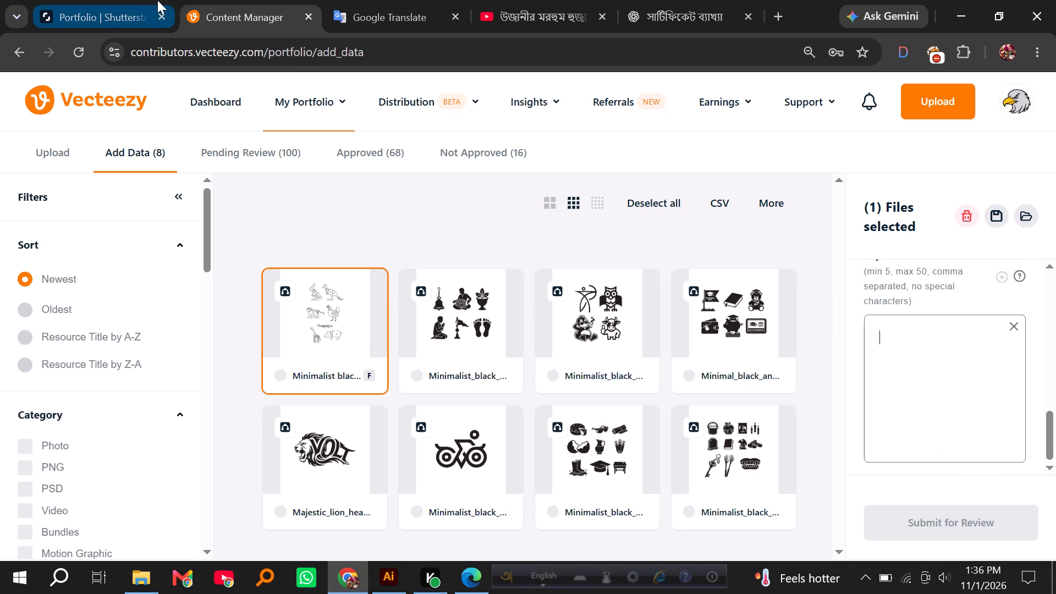
pyautogui.click(474, 571)
pyautogui.scroll(-1, 475, 464)
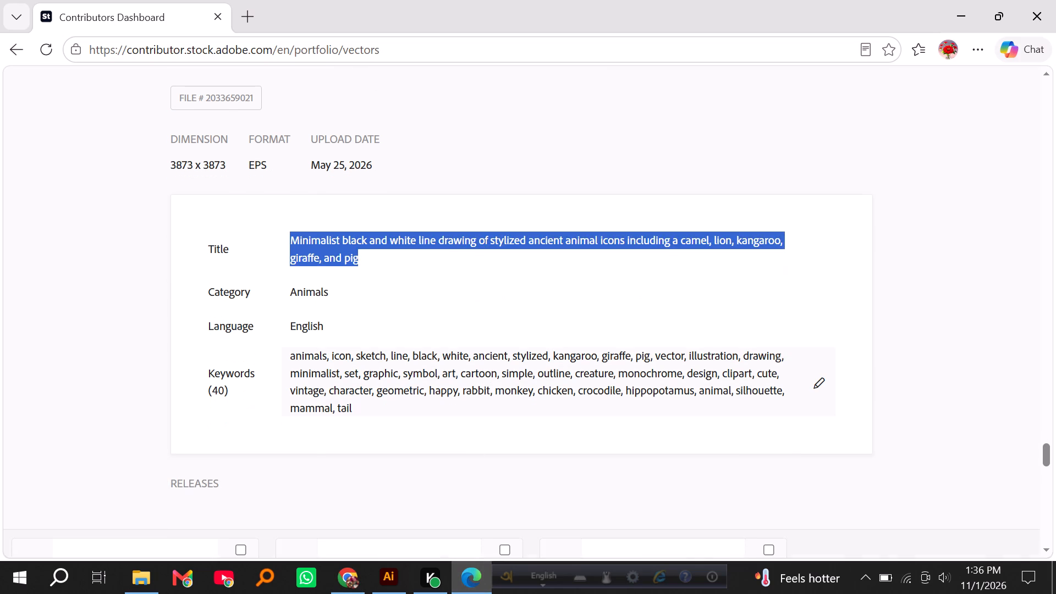
pyautogui.tripleClick(463, 383)
pyautogui.hotkey('ctrl', 'c')
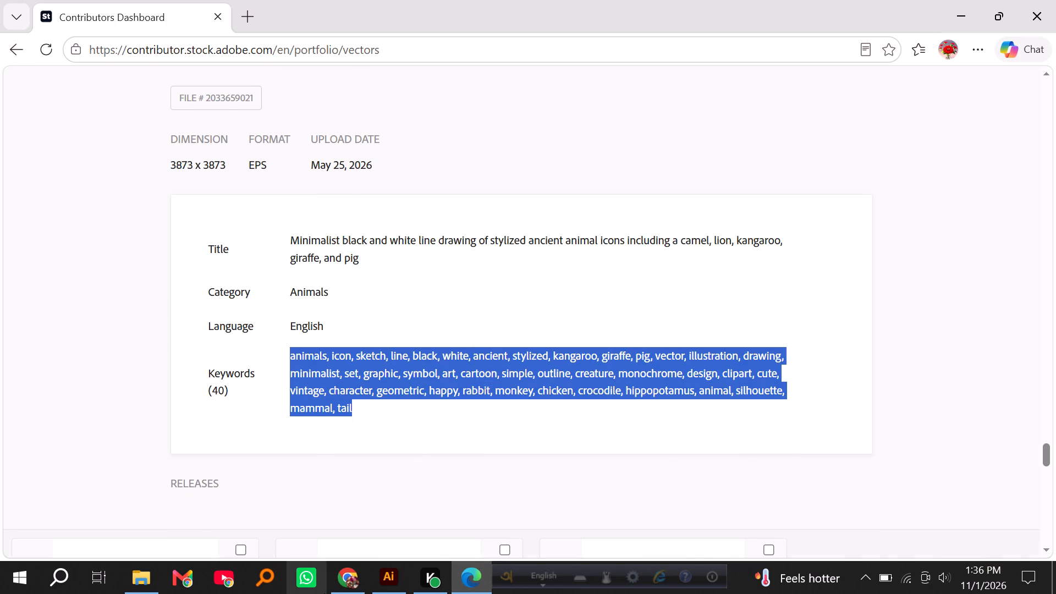
pyautogui.click(346, 582)
pyautogui.hotkey('ctrl', 'v')
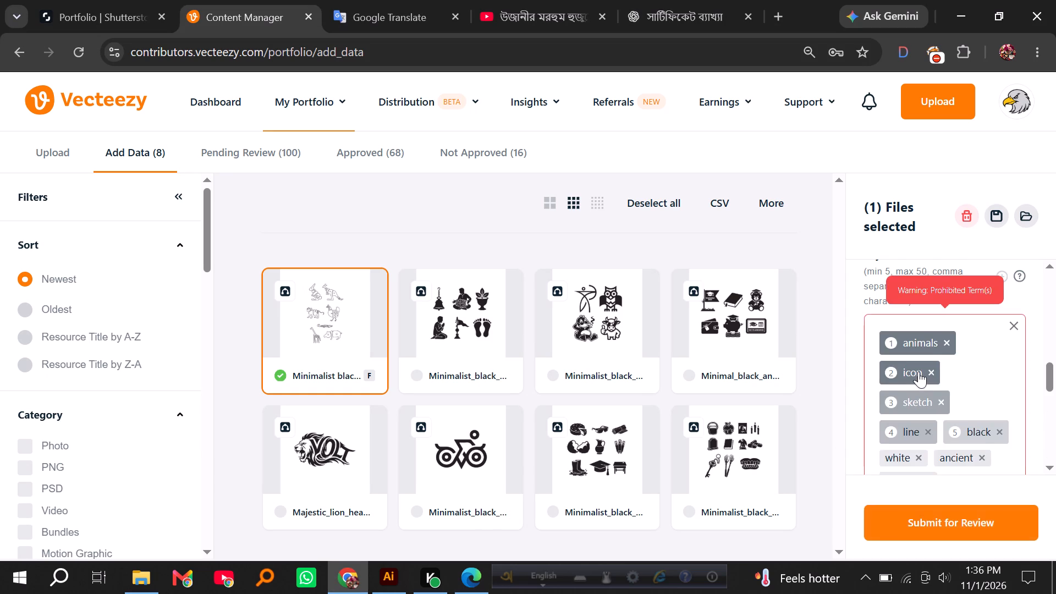
# Remove the flagged prohibited term from the animal file's keywords and save the file's data.
pyautogui.scroll(-3, 949, 408)
pyautogui.click(970, 276)
pyautogui.scroll(-3, 979, 344)
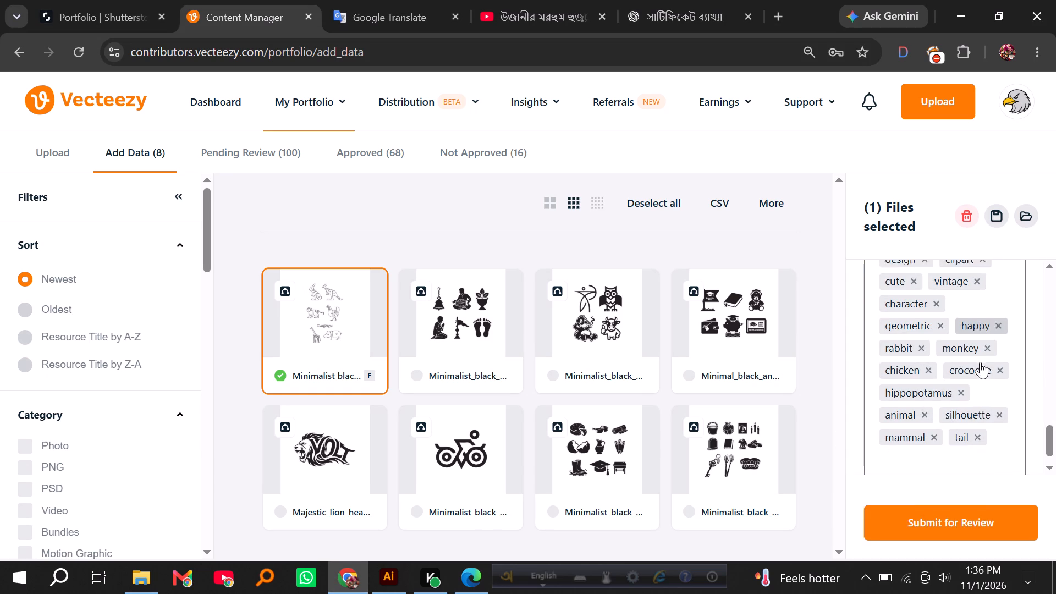
pyautogui.scroll(-2, 976, 398)
pyautogui.scroll(6, 976, 399)
pyautogui.click(996, 215)
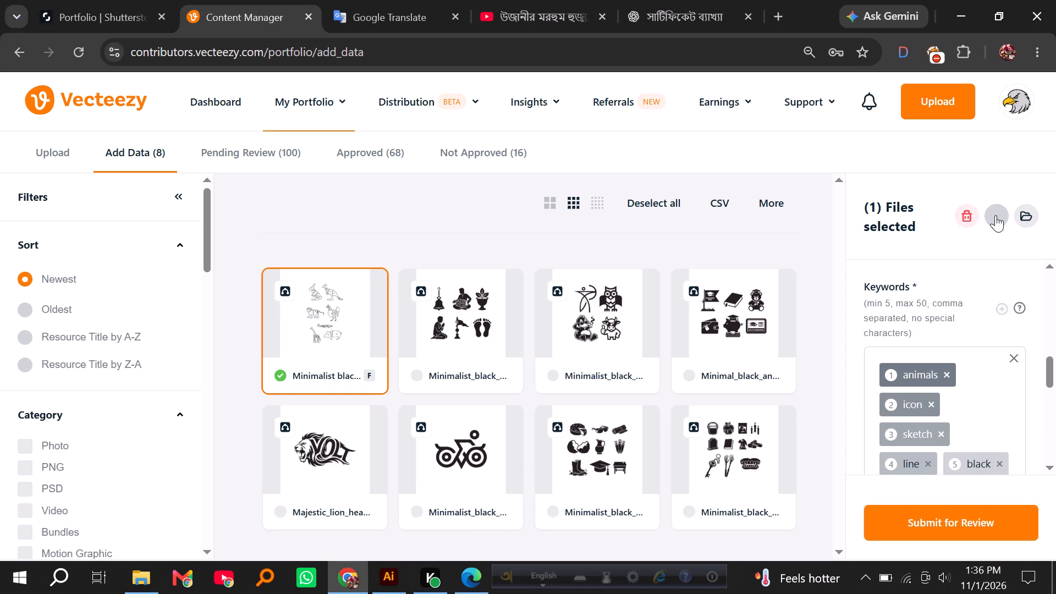
# Switch to Adobe Stock in Edge and examine the rest of the first vectors page for matches to the remaining Vecteezy files.
pyautogui.click(473, 584)
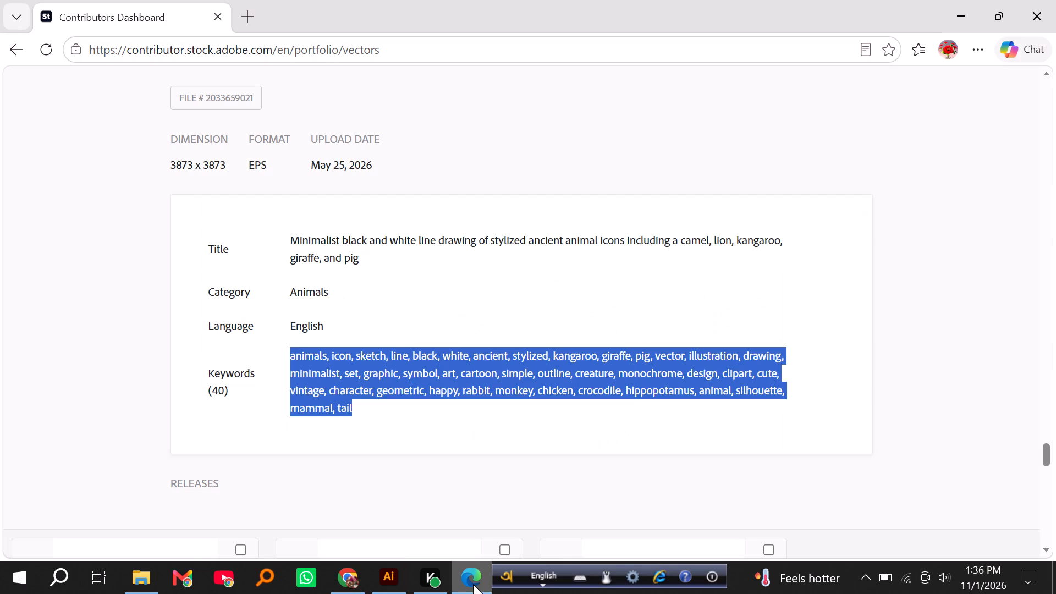
pyautogui.scroll(-4, 501, 406)
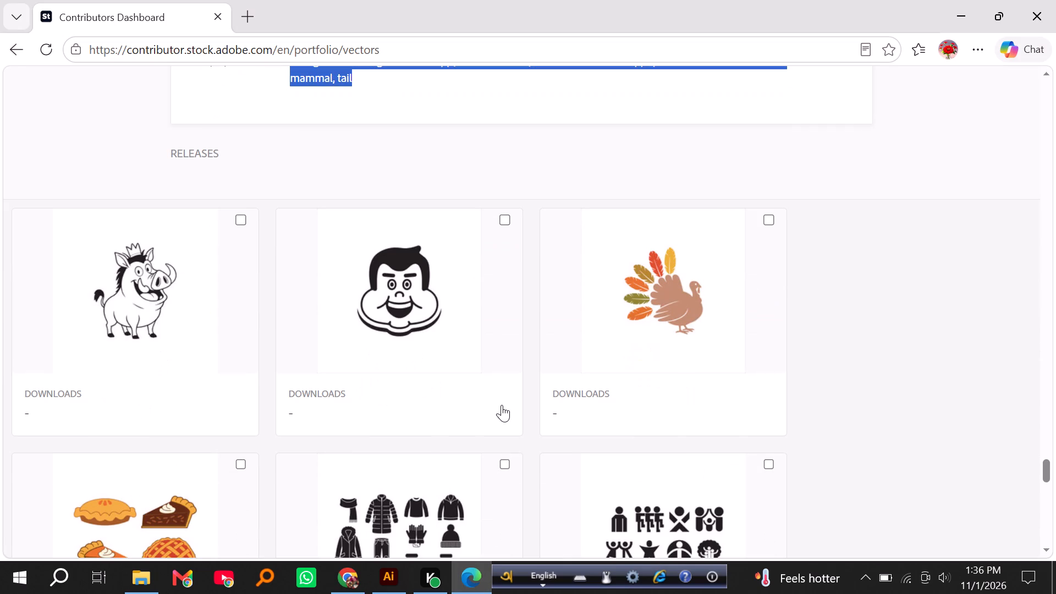
pyautogui.click(350, 577)
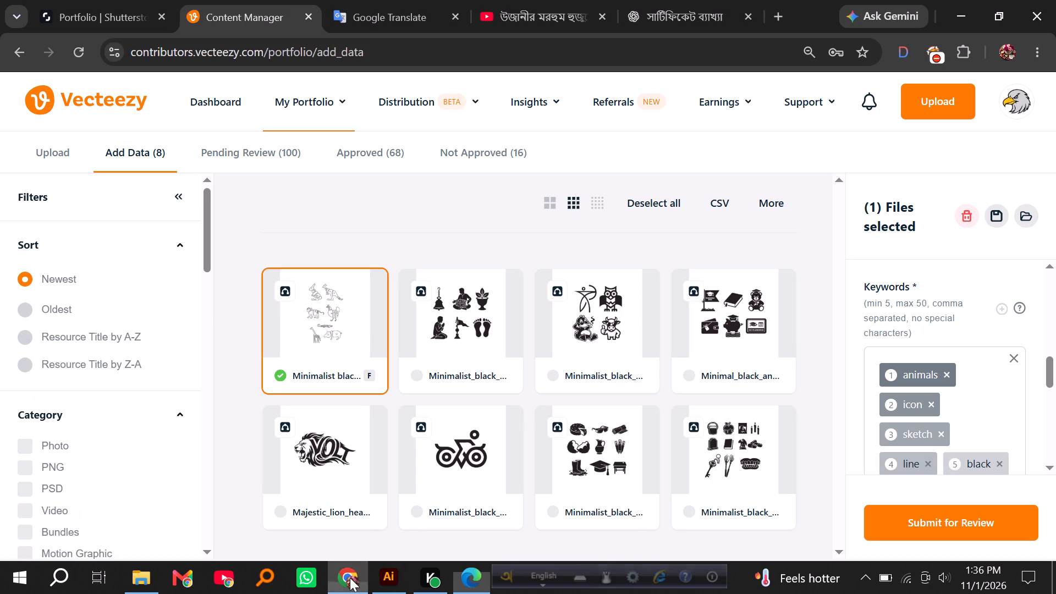
pyautogui.scroll(-3, 496, 430)
pyautogui.scroll(3, 497, 437)
pyautogui.click(463, 580)
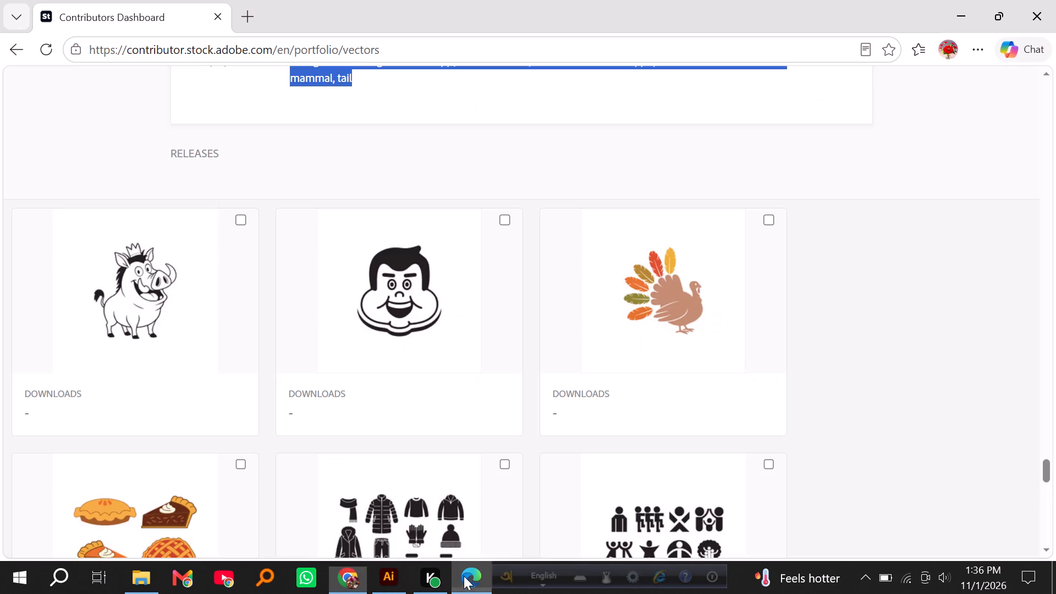
pyautogui.scroll(-5, 523, 442)
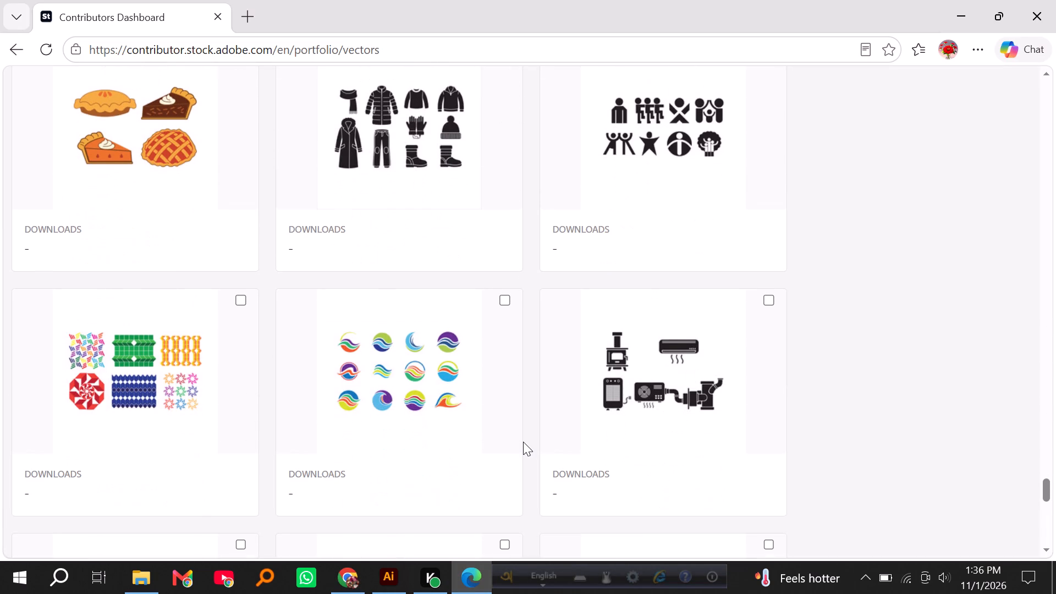
pyautogui.scroll(-2, 523, 442)
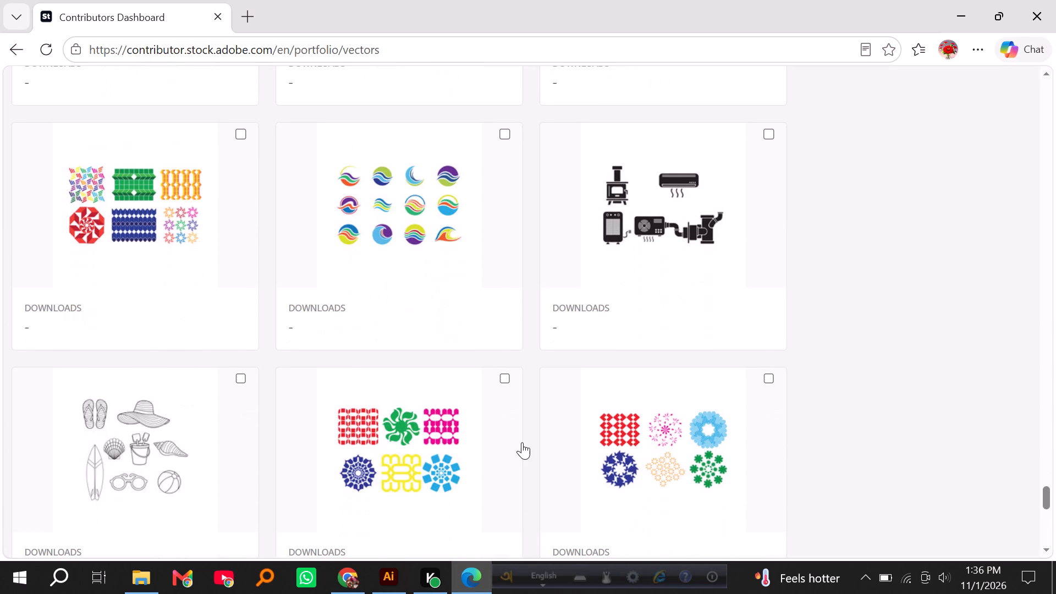
pyautogui.scroll(-3, 522, 442)
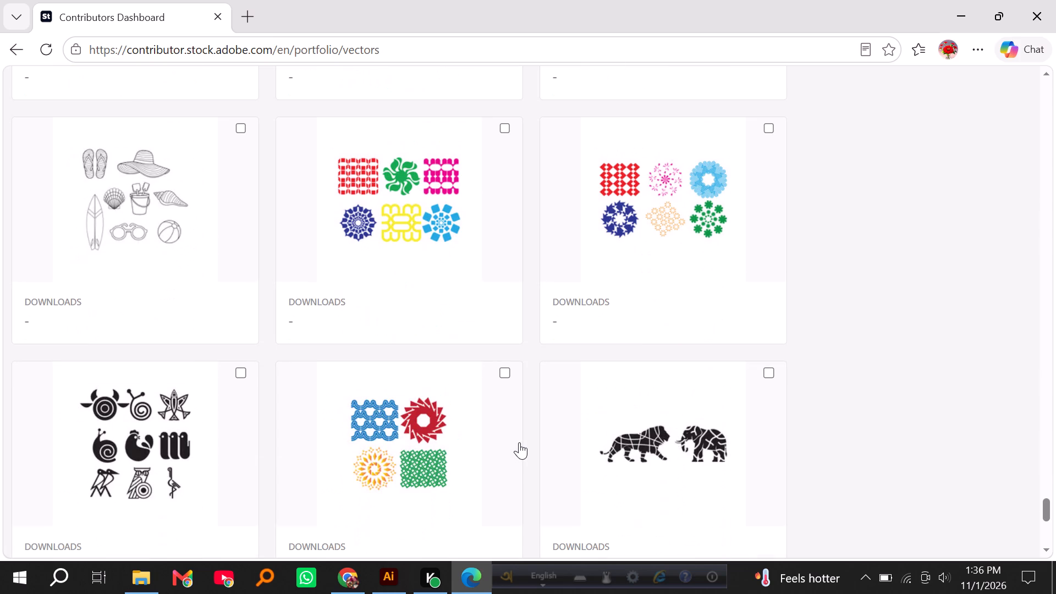
pyautogui.scroll(-6, 519, 442)
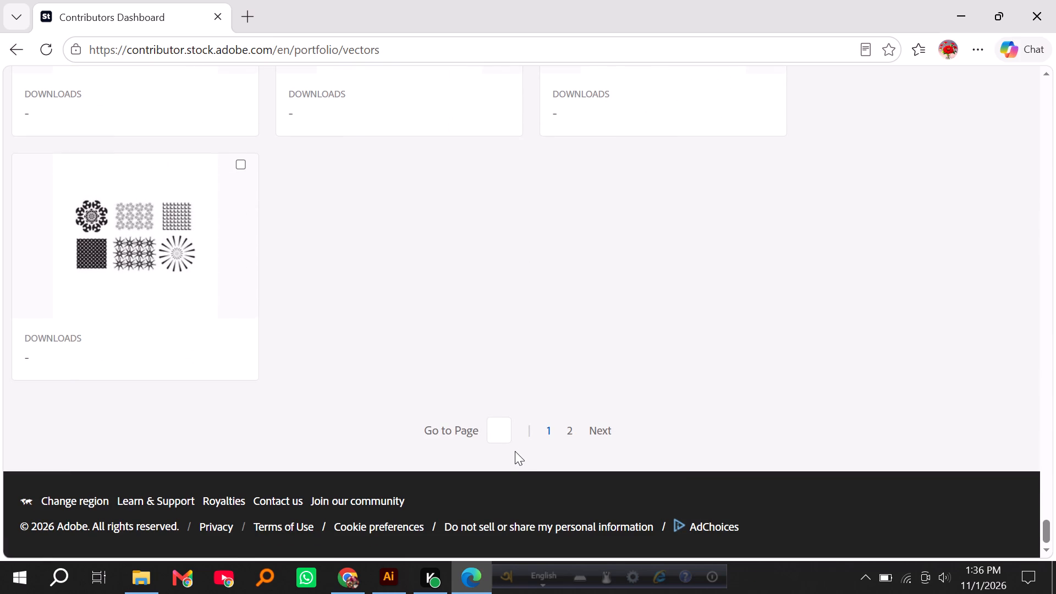
# Open page 2 of the Adobe Stock vectors and examine its entries against the remaining Vecteezy thumbnails.
pyautogui.click(569, 432)
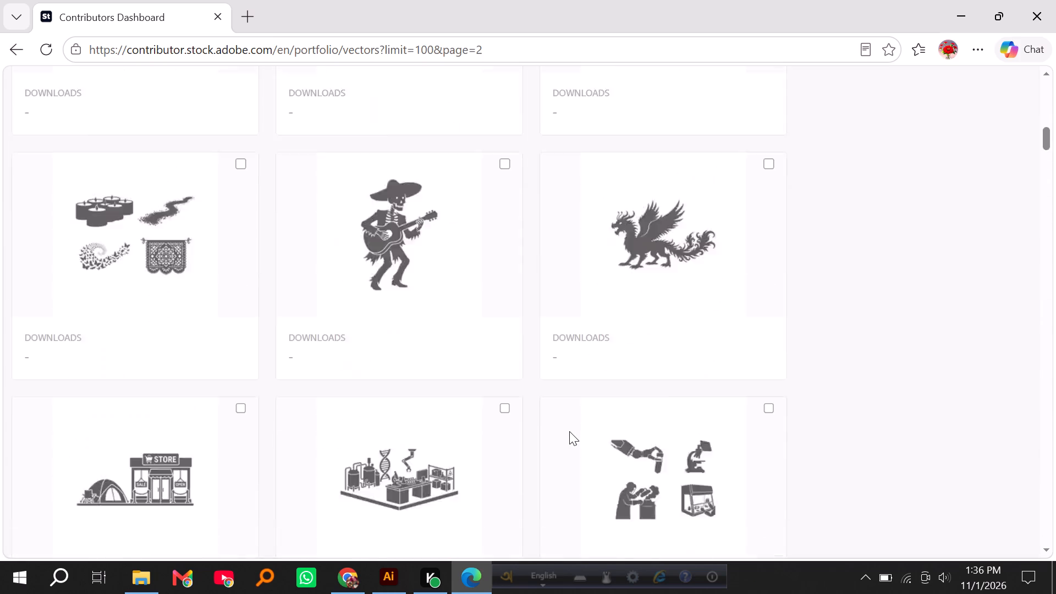
pyautogui.scroll(-5, 569, 431)
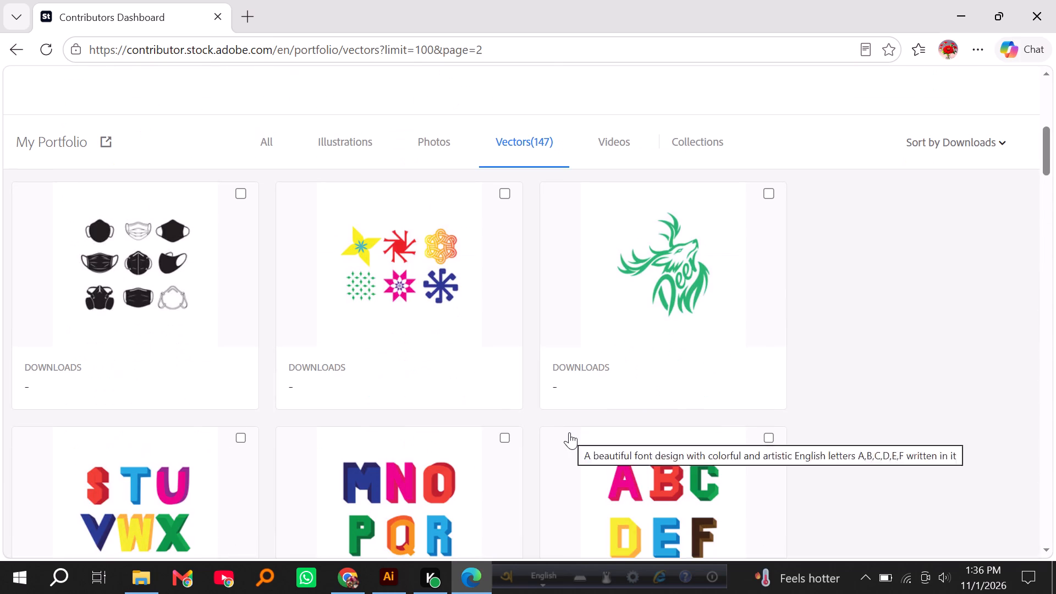
pyautogui.scroll(-8, 569, 433)
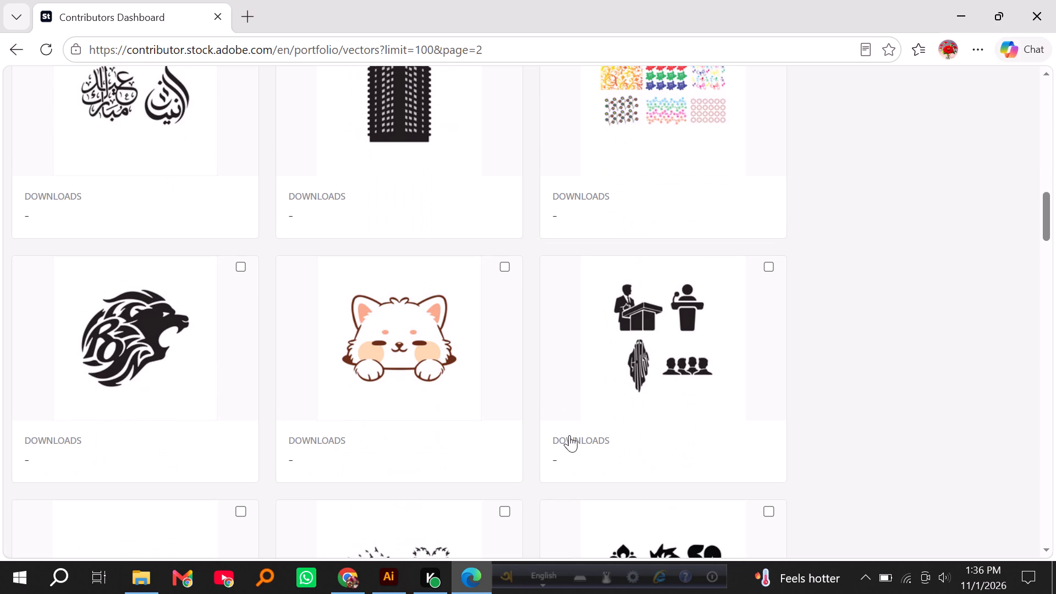
pyautogui.click(352, 579)
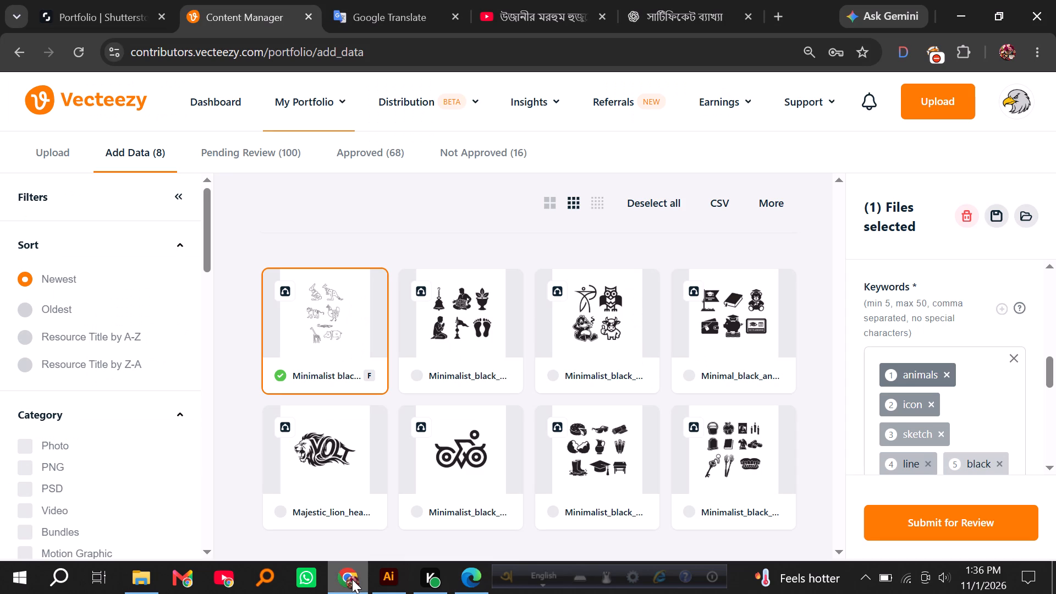
pyautogui.scroll(-4, 453, 449)
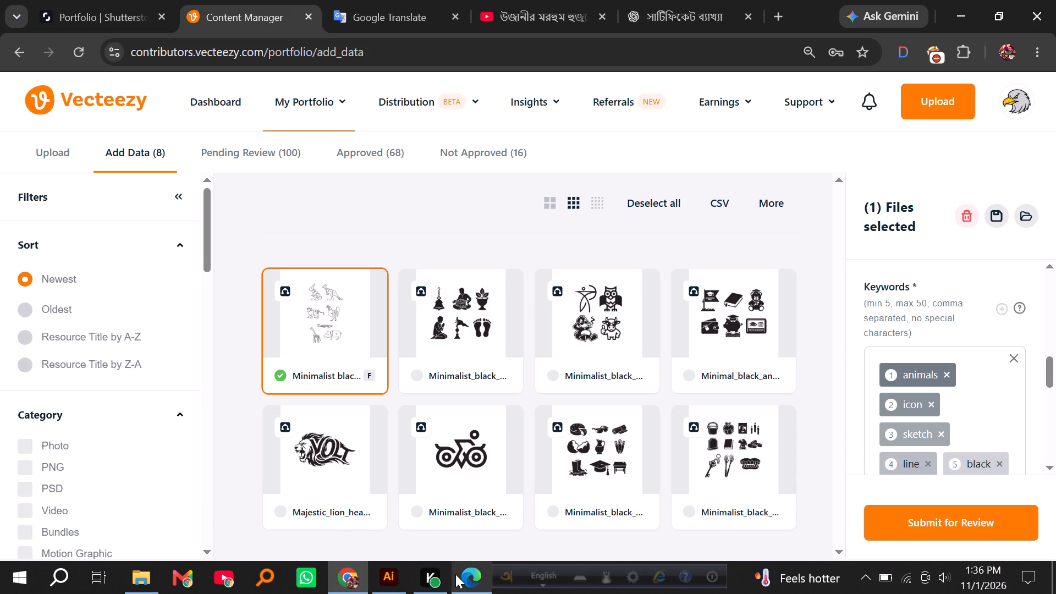
pyautogui.click(455, 574)
pyautogui.scroll(-3, 480, 466)
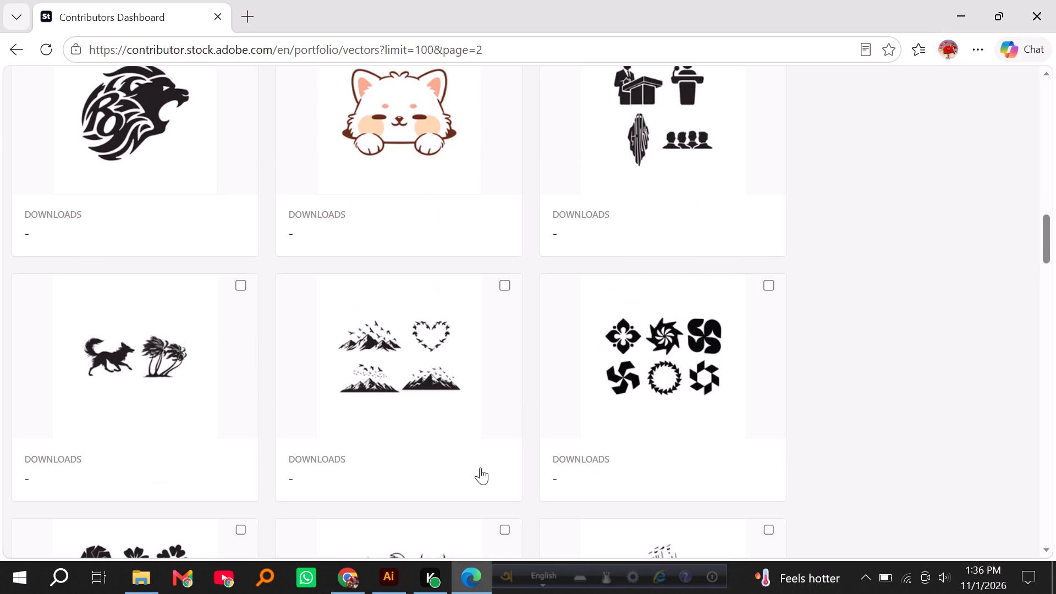
pyautogui.scroll(-8, 480, 468)
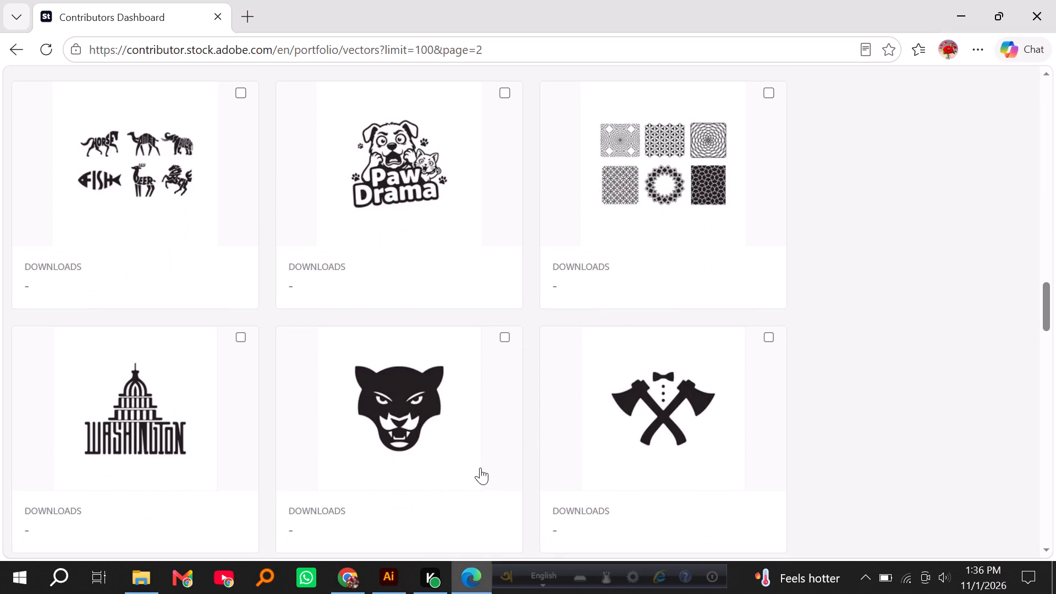
pyautogui.scroll(-9, 480, 468)
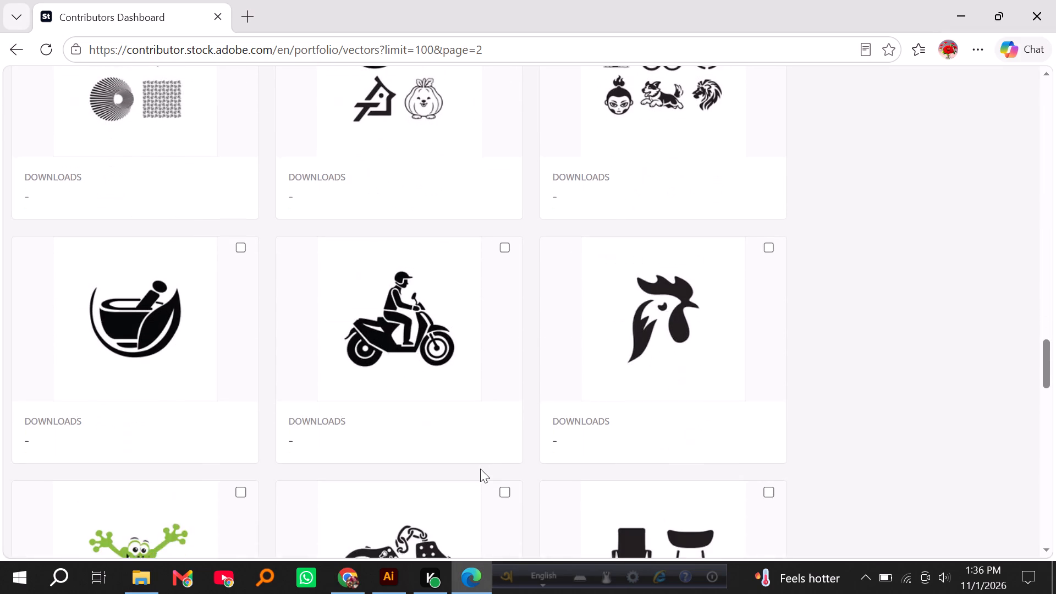
pyautogui.scroll(-1, 480, 469)
pyautogui.scroll(2, 480, 469)
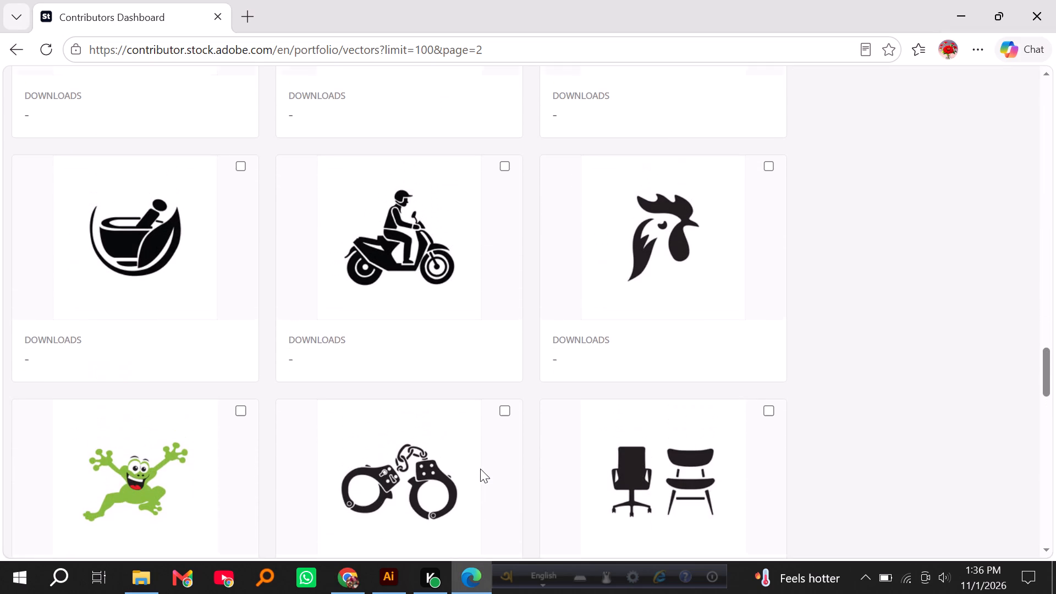
# Recheck the remaining Vecteezy thumbnails in Chrome and examine the rest of page 2 of the Adobe Stock vectors for matches.
pyautogui.click(353, 576)
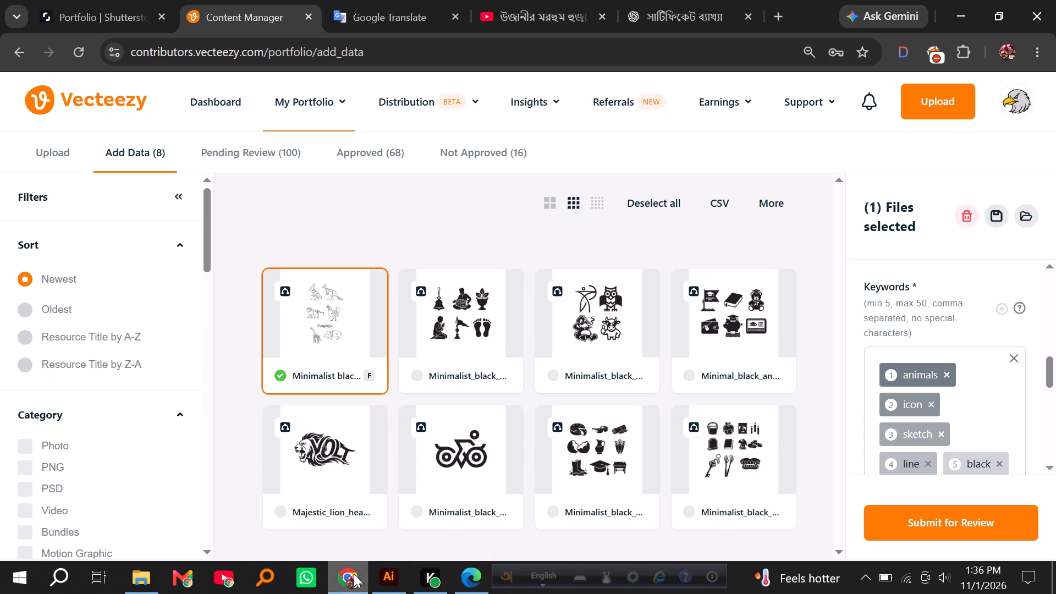
pyautogui.scroll(-3, 452, 488)
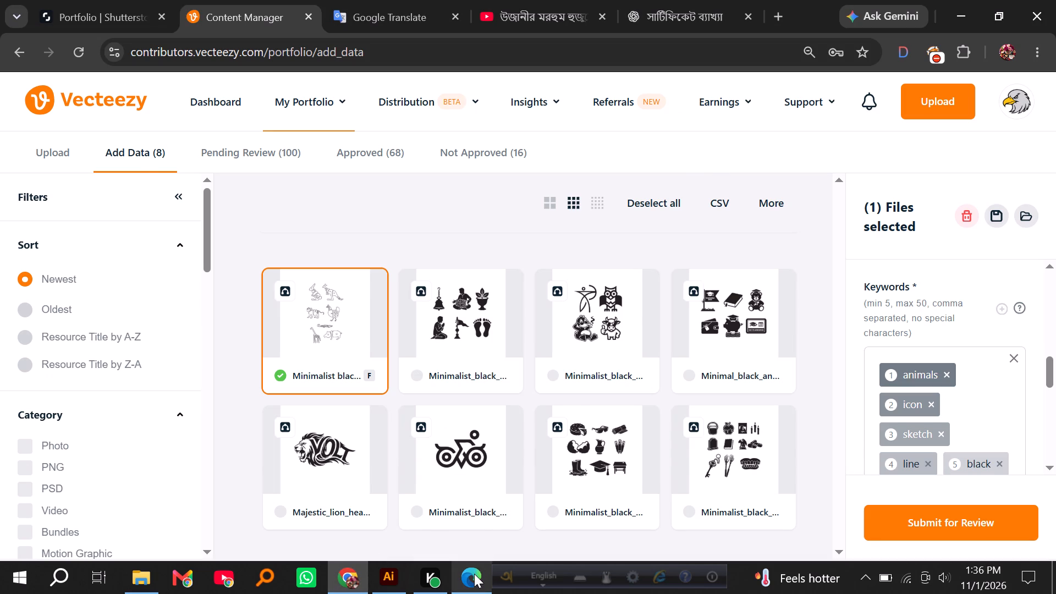
pyautogui.click(474, 574)
pyautogui.scroll(-5, 476, 479)
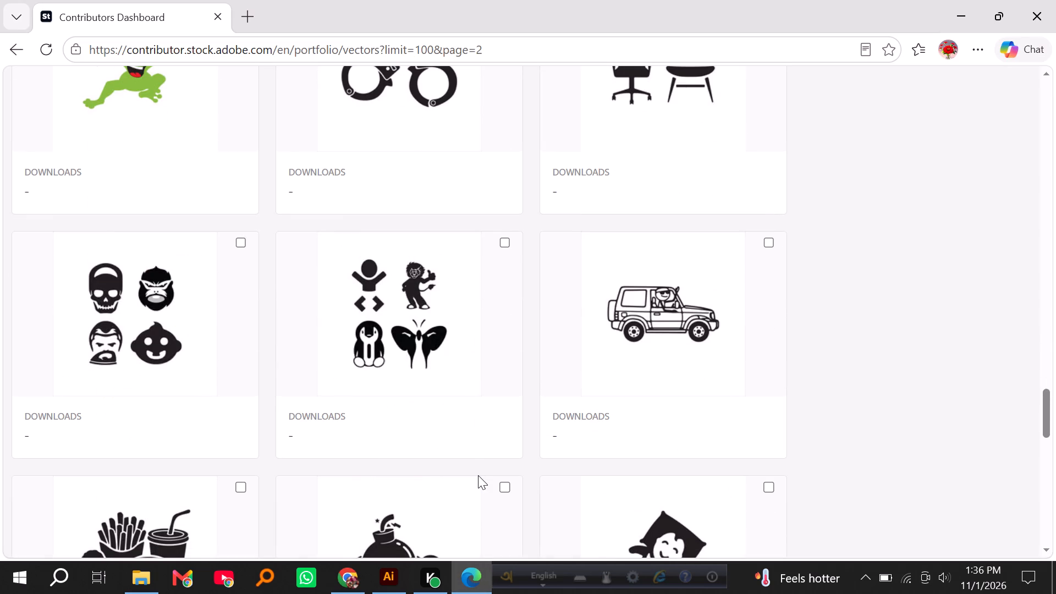
pyautogui.scroll(-9, 478, 475)
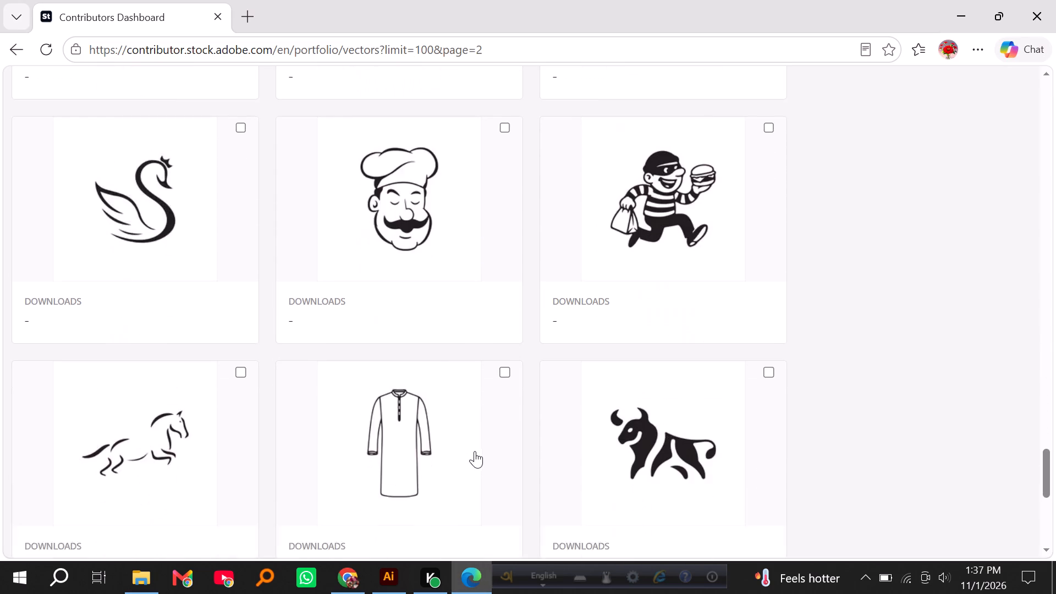
pyautogui.scroll(-5, 475, 451)
pyautogui.scroll(3, 475, 464)
pyautogui.scroll(-4, 475, 465)
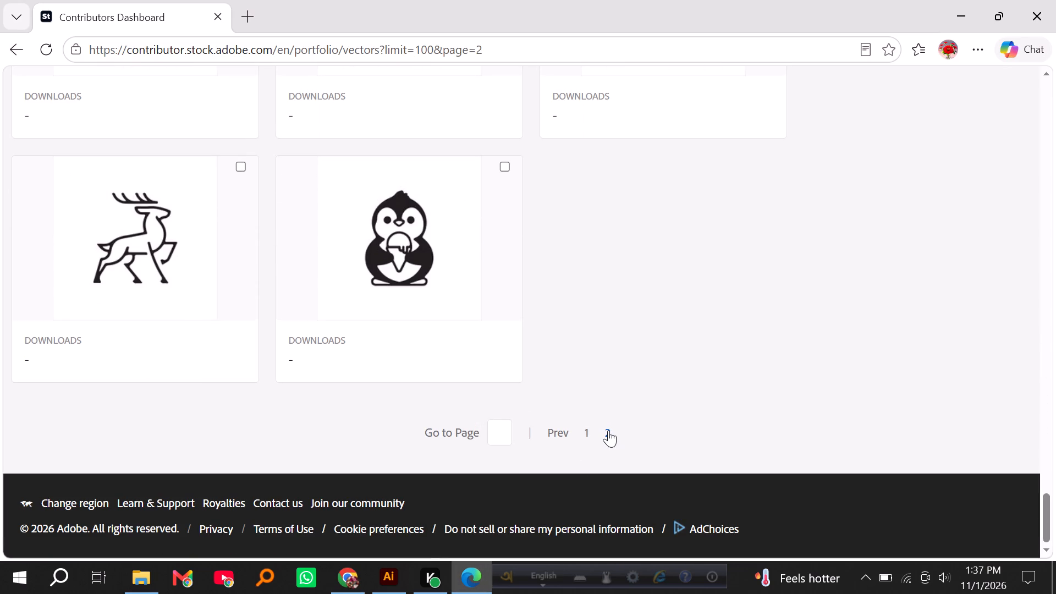
pyautogui.click(609, 430)
pyautogui.scroll(-5, 609, 421)
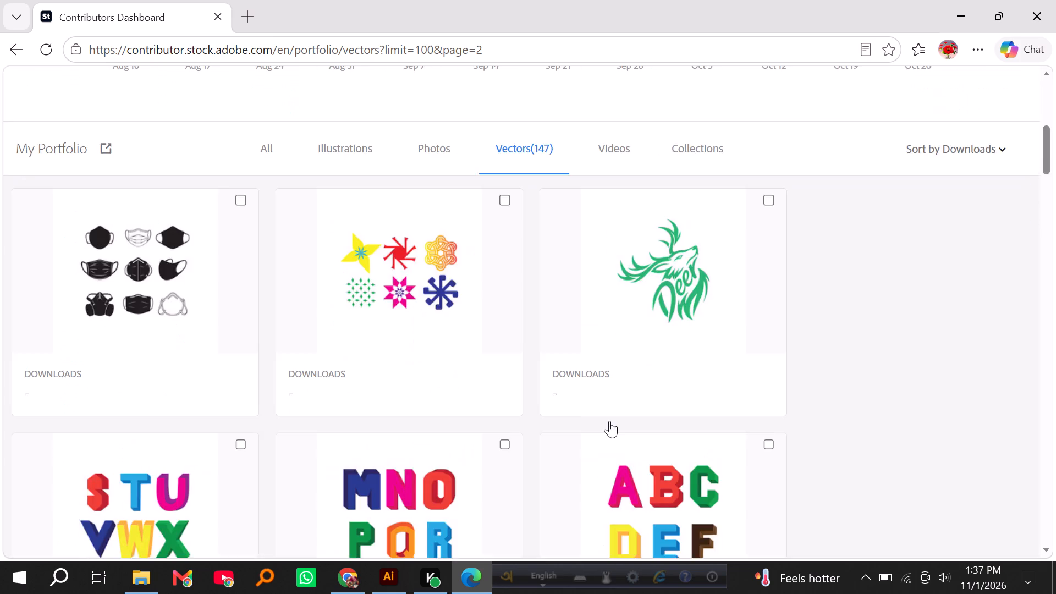
pyautogui.scroll(-4, 609, 421)
pyautogui.scroll(8, 609, 421)
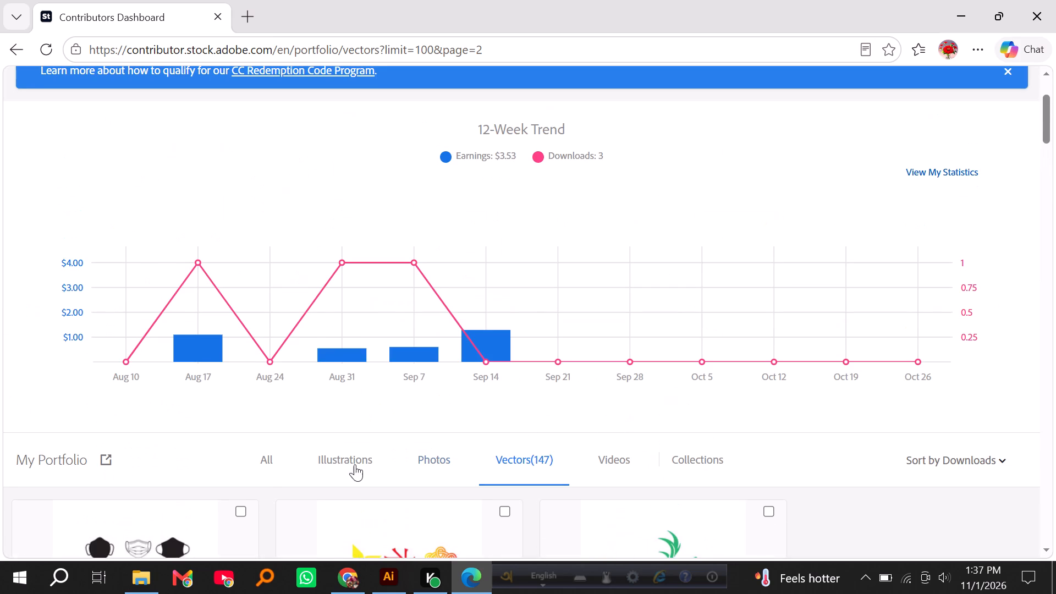
# Open the Adobe Stock illustrations, examine them for matches to the remaining Vecteezy files, and close the Edge window.
pyautogui.click(338, 463)
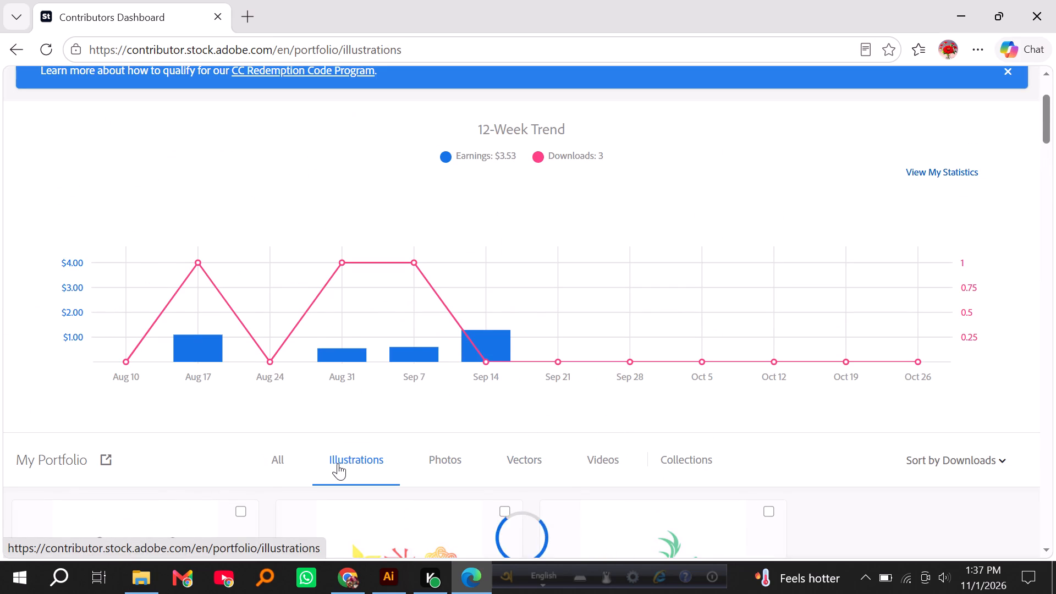
pyautogui.scroll(-2, 416, 432)
pyautogui.scroll(-4, 474, 338)
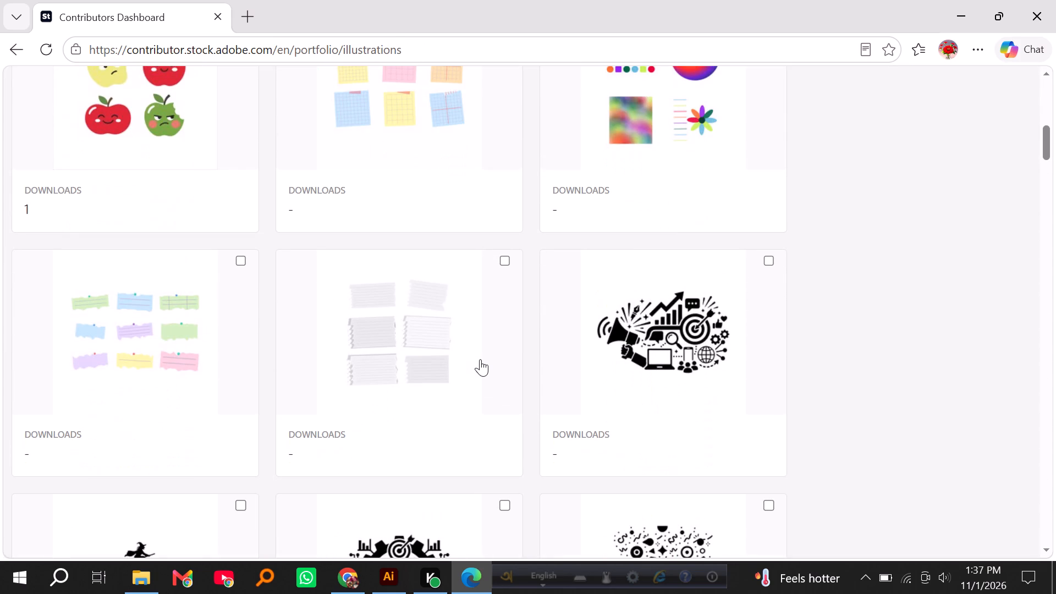
pyautogui.scroll(-7, 480, 359)
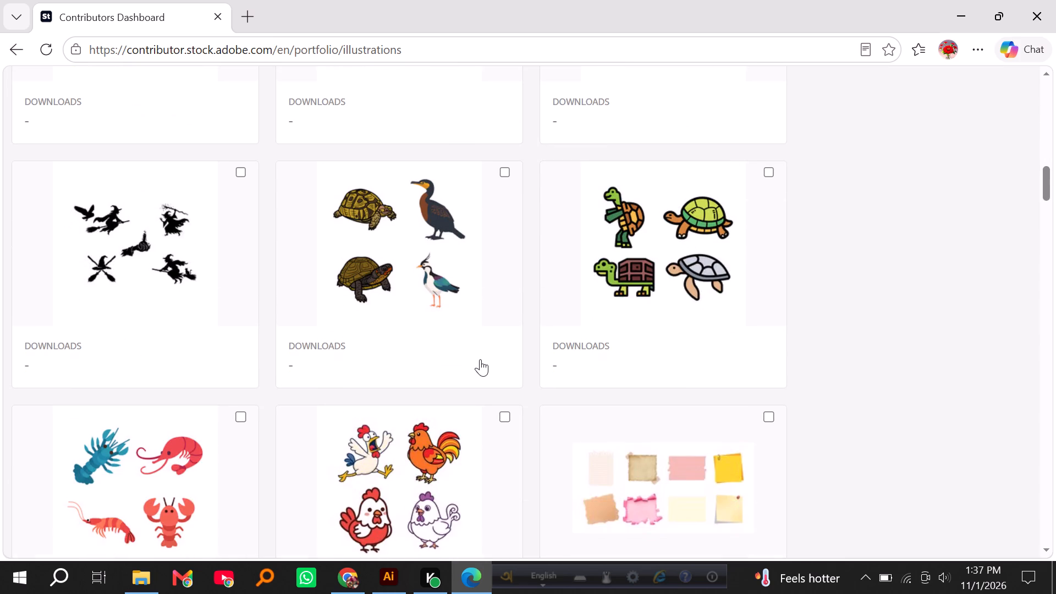
pyautogui.scroll(-12, 480, 359)
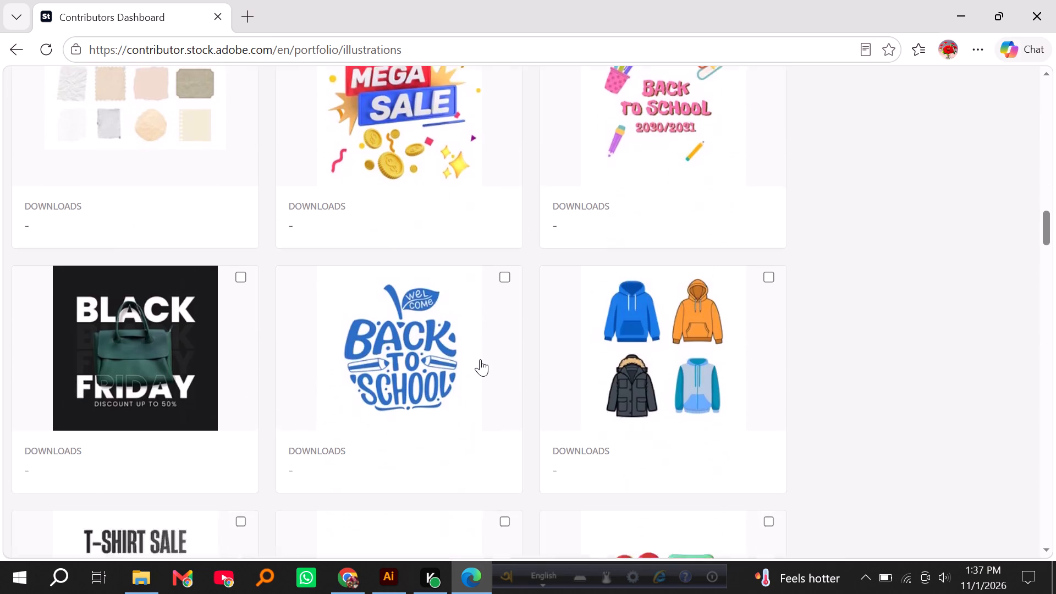
pyautogui.scroll(-6, 480, 359)
pyautogui.moveTo(1048, 286); pyautogui.dragTo(1049, 309)
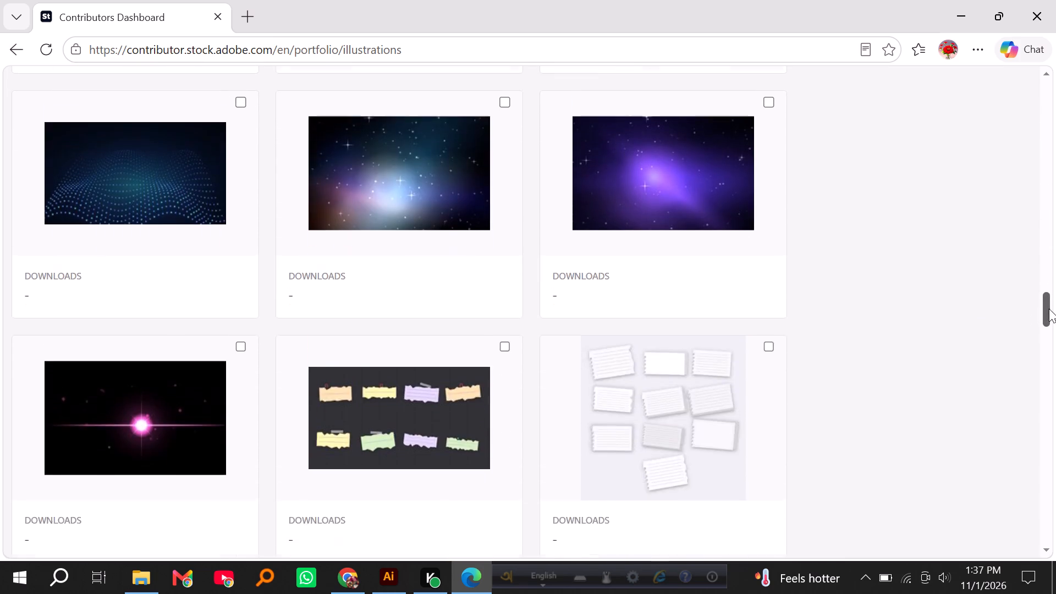
pyautogui.moveTo(1049, 309); pyautogui.dragTo(1043, 376)
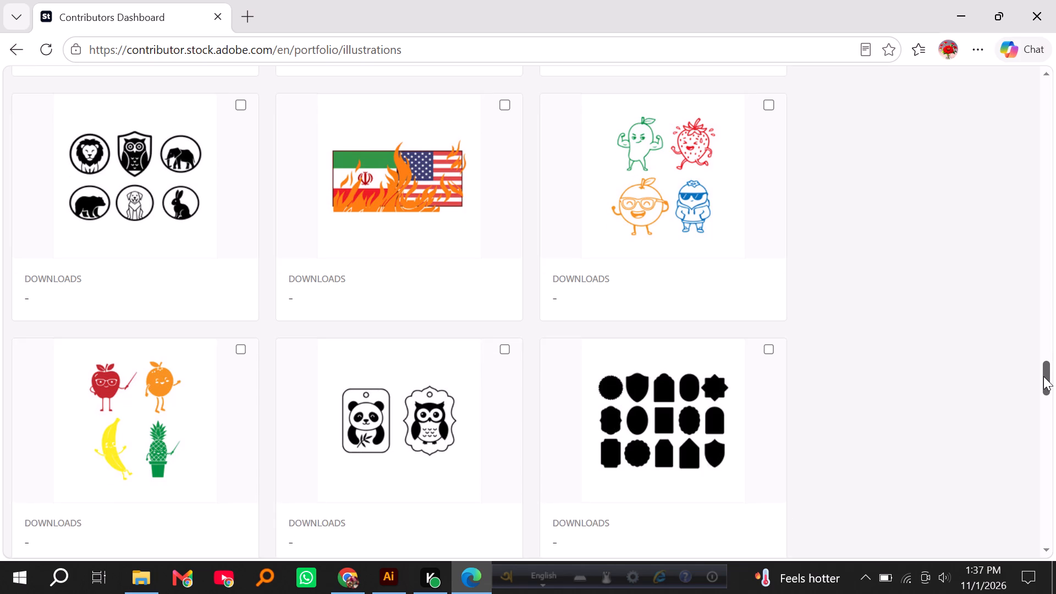
pyautogui.moveTo(1043, 376); pyautogui.dragTo(1039, 427)
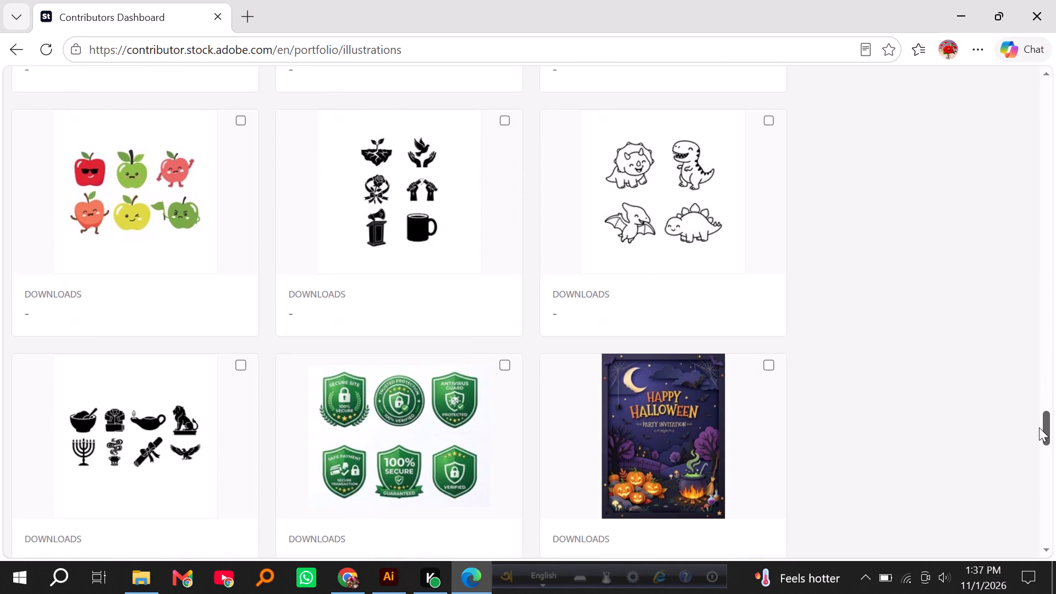
pyautogui.moveTo(1039, 427); pyautogui.dragTo(1038, 436)
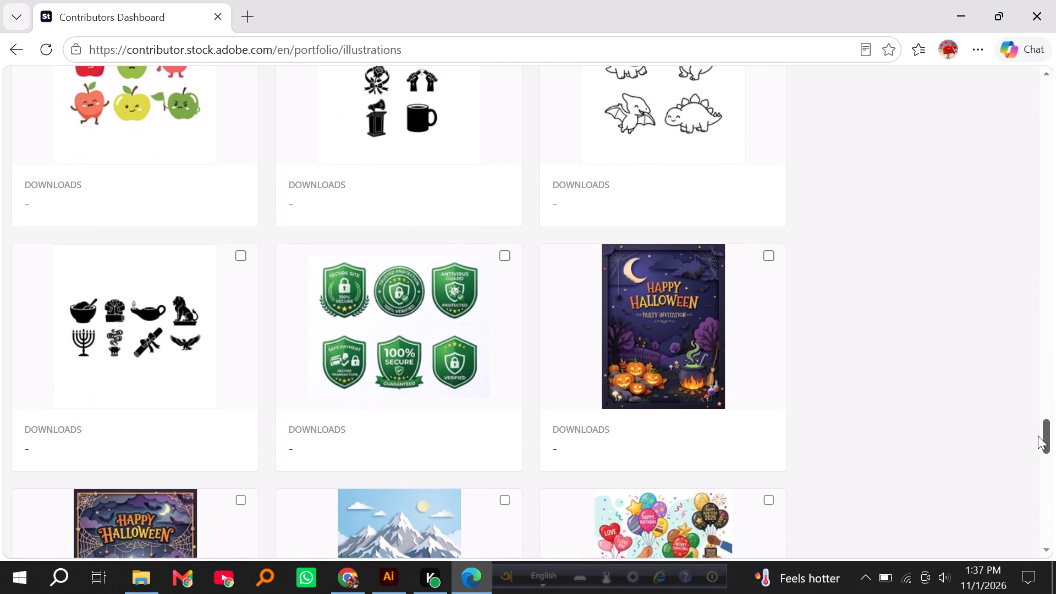
pyautogui.moveTo(1038, 436); pyautogui.dragTo(1027, 539)
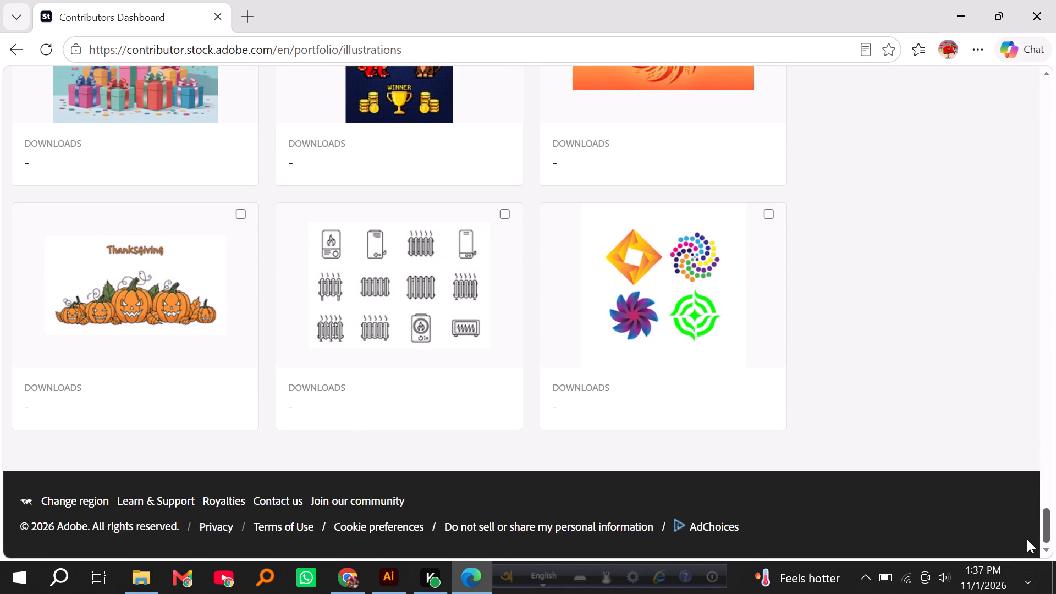
pyautogui.moveTo(1027, 539); pyautogui.dragTo(1027, 540)
pyautogui.click(1039, 10)
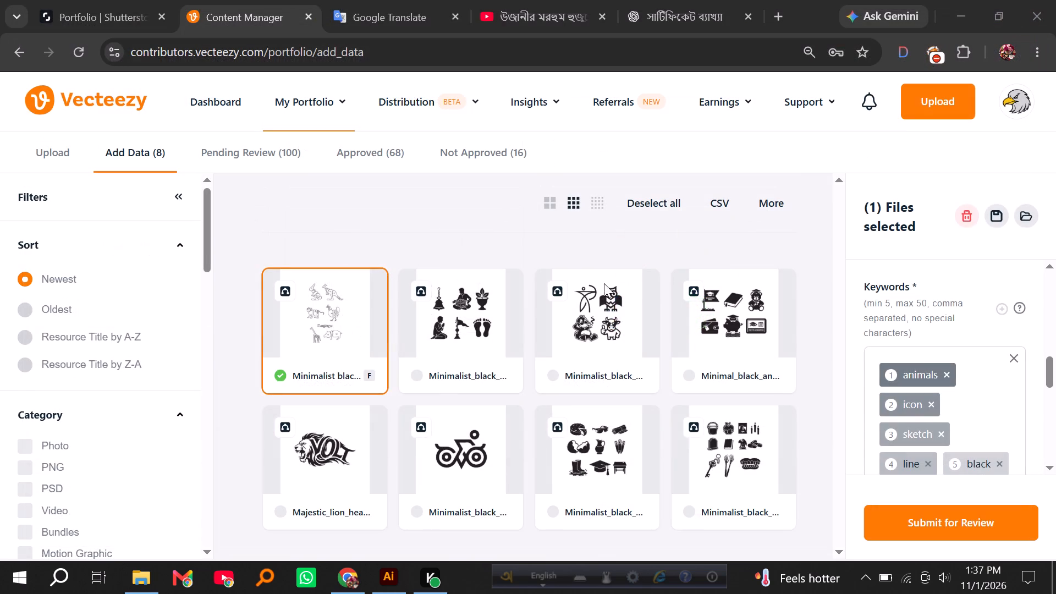
# Select the Vecteezy file with bell and footprint icons in Chrome and look through the Shutterstock marketplace catalog for its match.
pyautogui.click(352, 578)
pyautogui.click(123, 0)
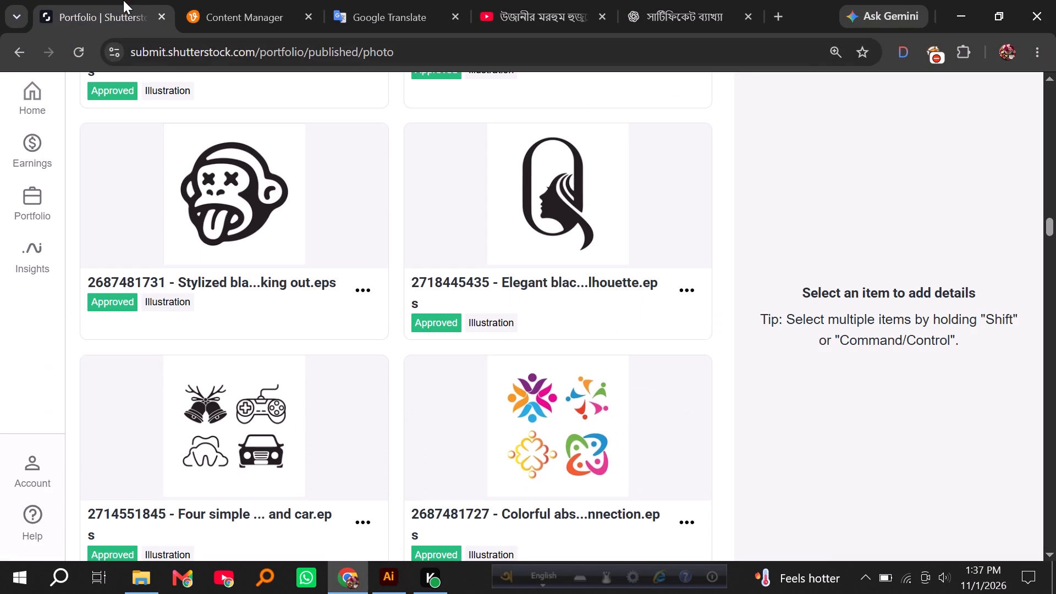
pyautogui.click(235, 3)
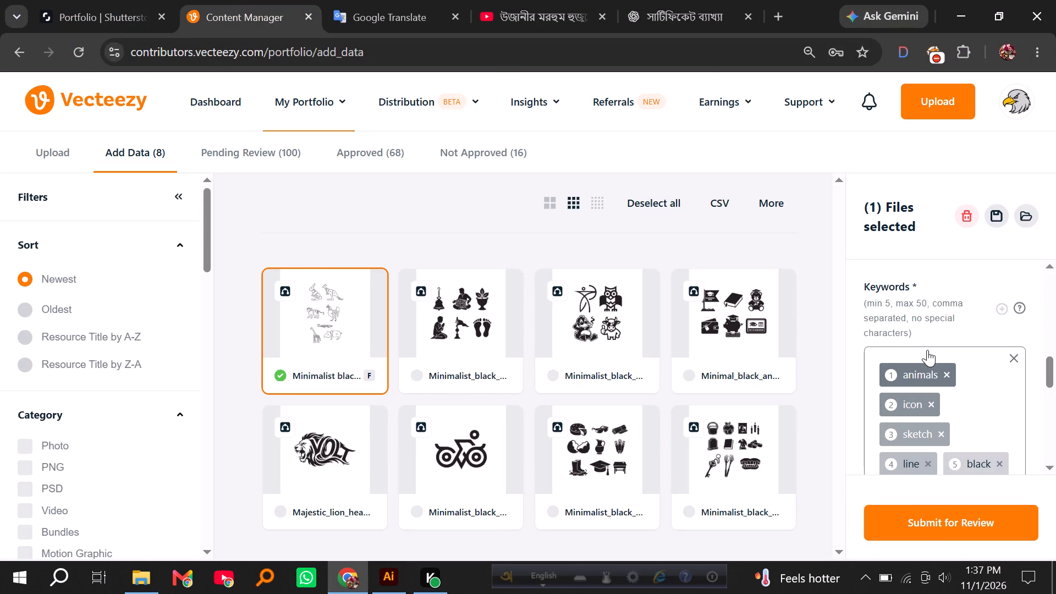
pyautogui.click(490, 335)
pyautogui.scroll(1, 750, 369)
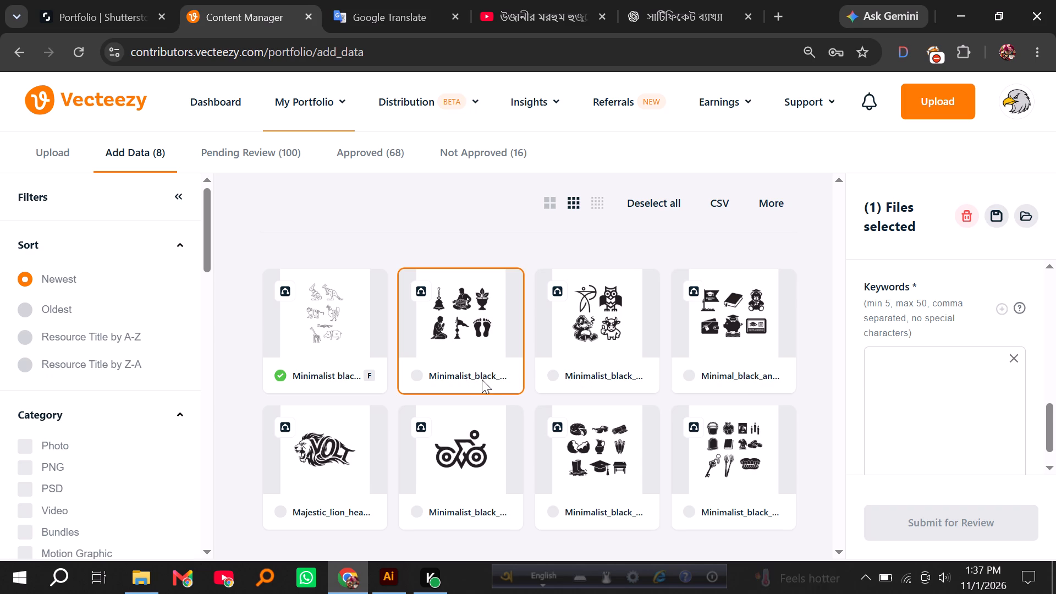
pyautogui.click(129, 0)
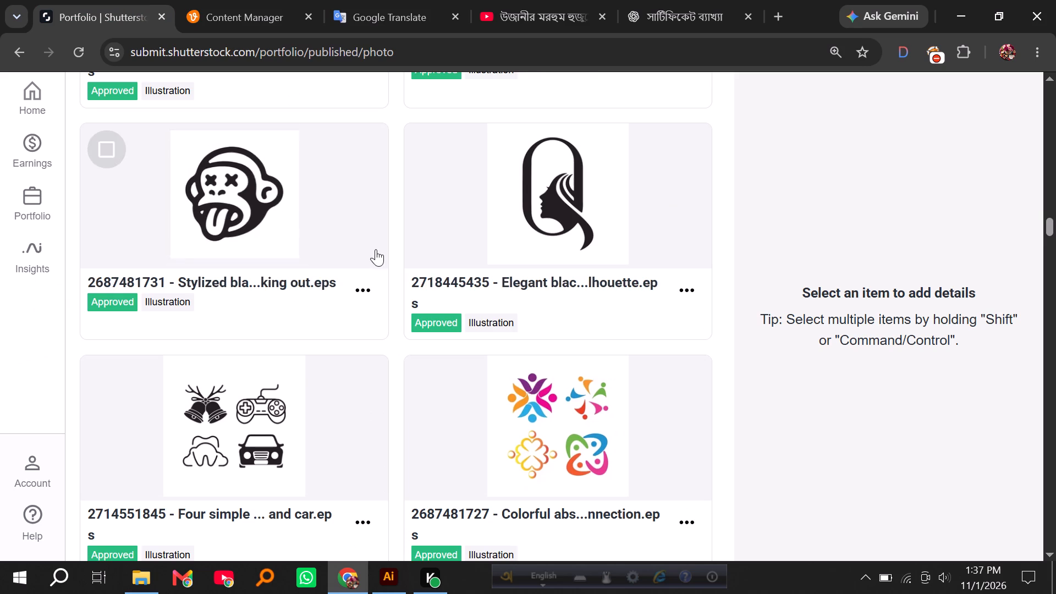
pyautogui.scroll(20, 379, 254)
pyautogui.scroll(13, 379, 254)
pyautogui.scroll(-5, 556, 309)
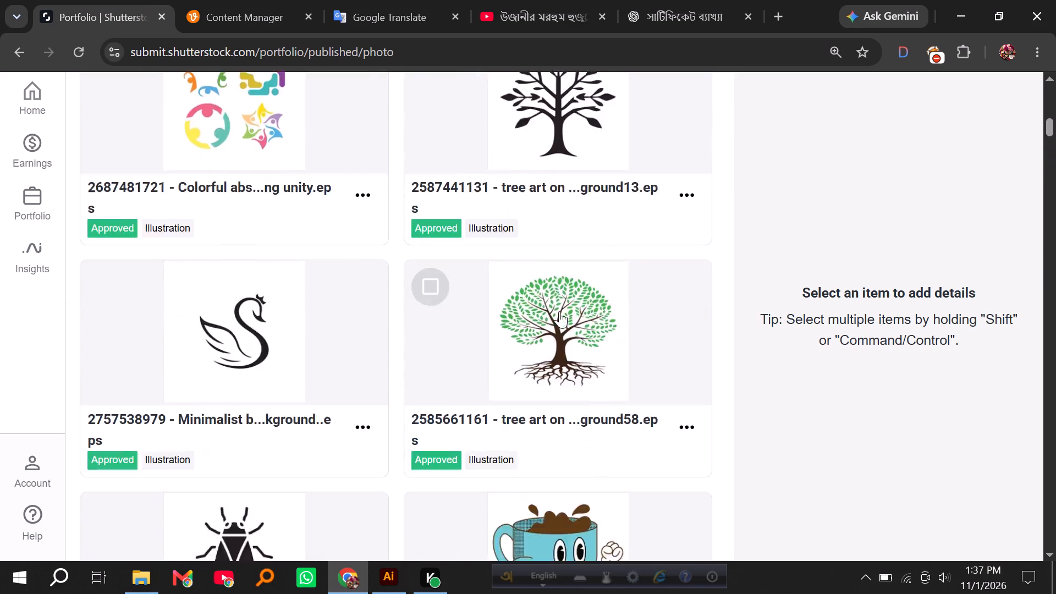
pyautogui.scroll(-2, 559, 311)
pyautogui.moveTo(1050, 143); pyautogui.dragTo(1013, 531)
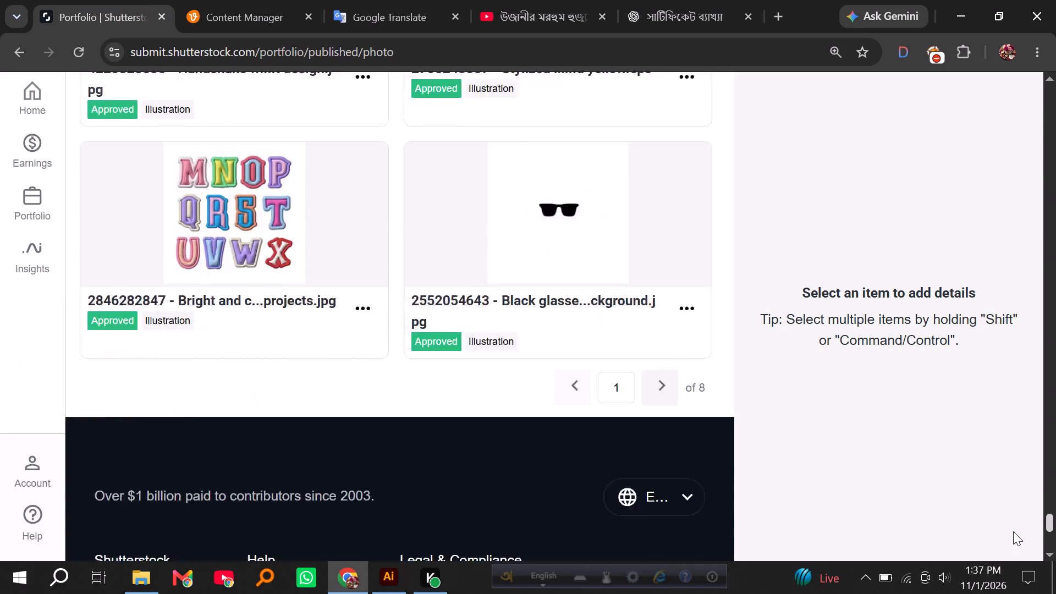
pyautogui.moveTo(1013, 531); pyautogui.dragTo(1008, 517)
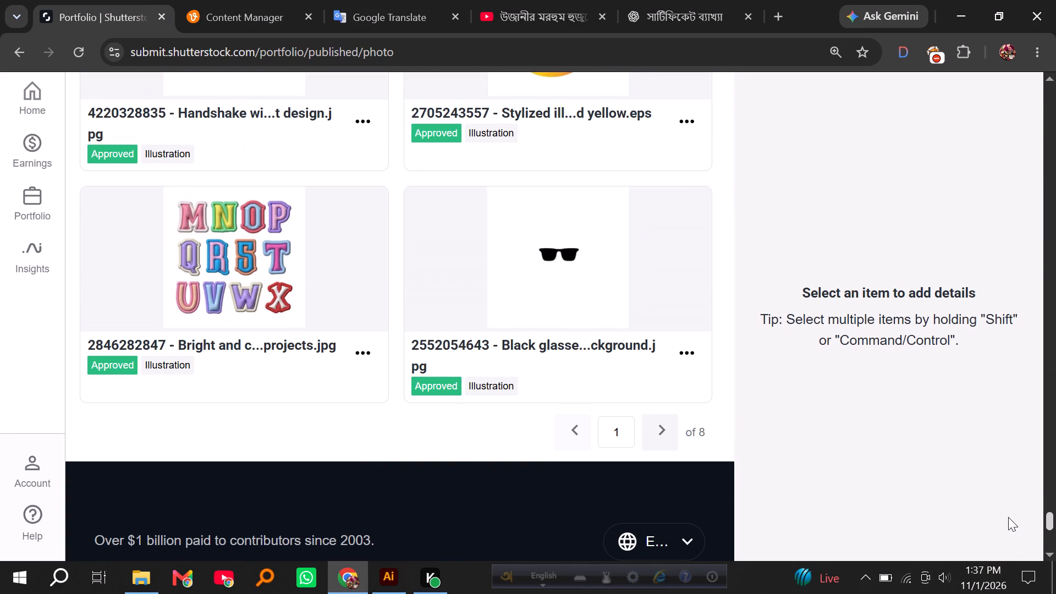
pyautogui.moveTo(1008, 517); pyautogui.dragTo(1007, 487)
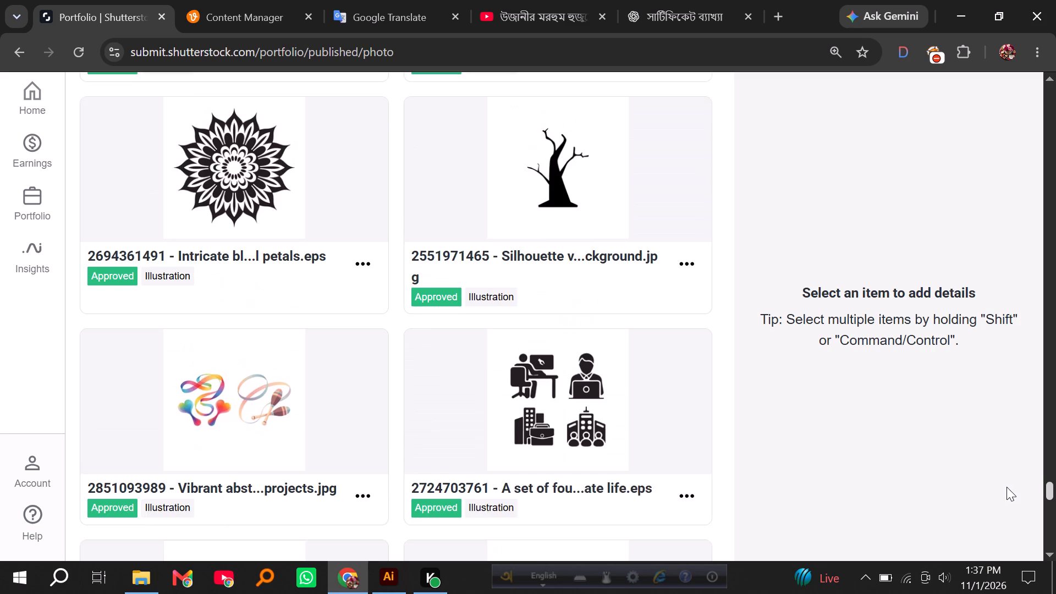
pyautogui.moveTo(1007, 487); pyautogui.dragTo(1007, 85)
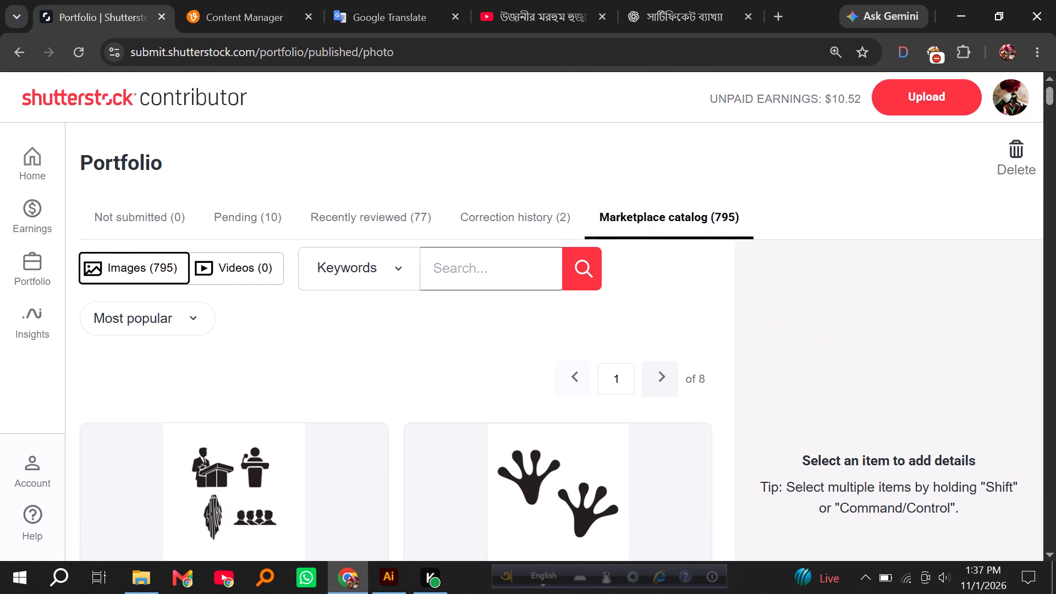
# Search the Shutterstock catalog by keyword for "minimalist", examine the entries for matches, and open the Quran book icon's details.
pyautogui.click(466, 257)
pyautogui.doubleClick(651, 316)
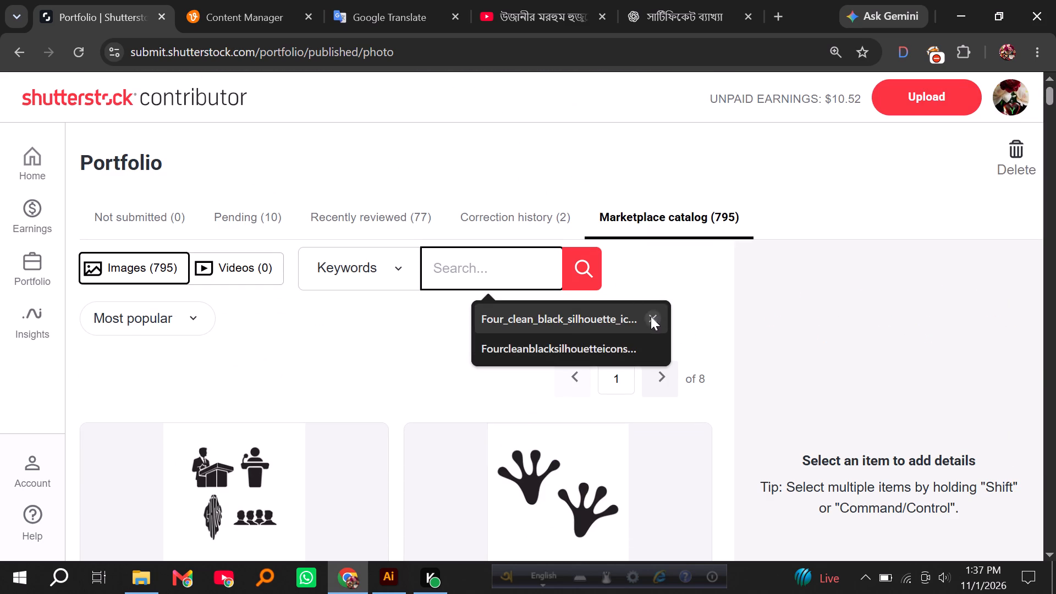
pyautogui.click(488, 280)
pyautogui.write('mini')
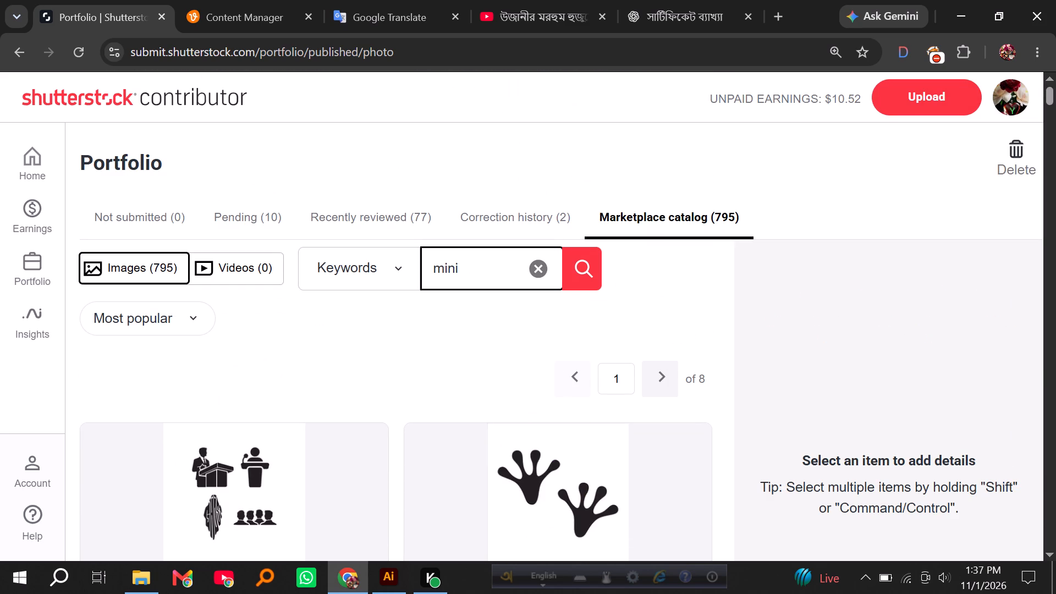
pyautogui.write('malist')
pyautogui.press('Return')
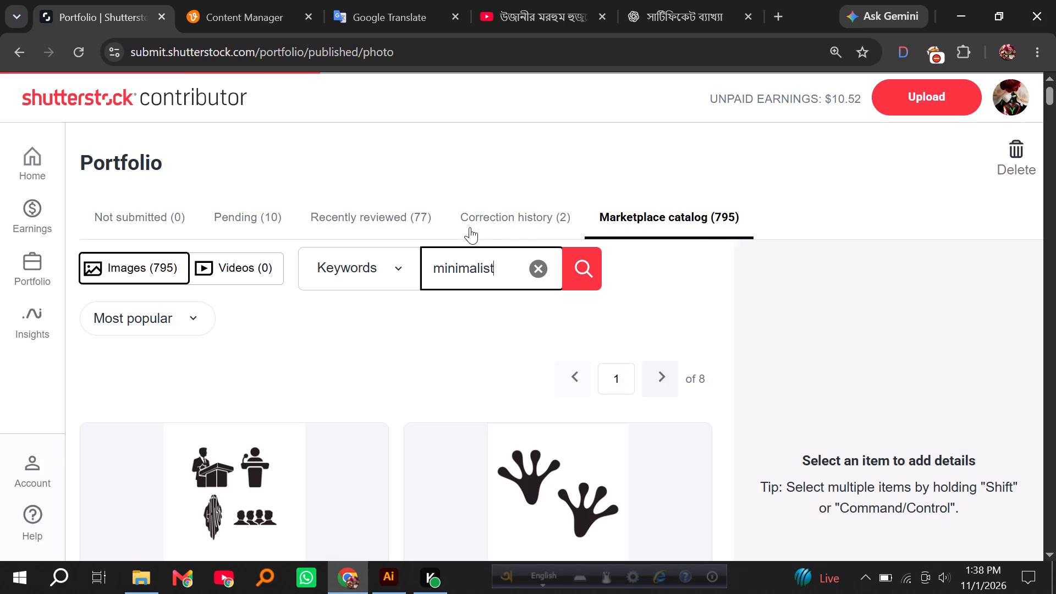
pyautogui.scroll(-1, 528, 230)
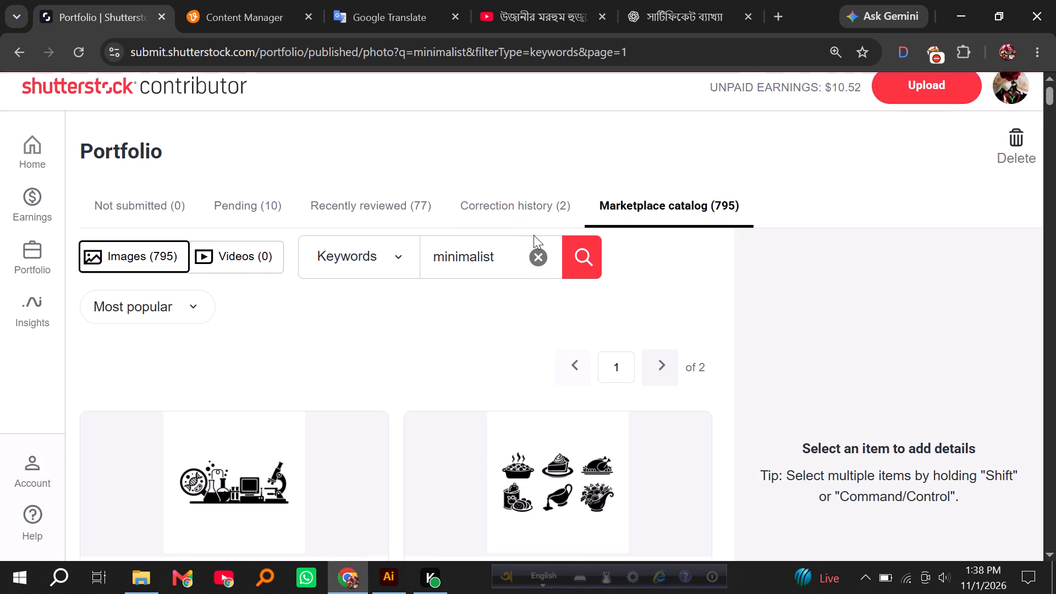
pyautogui.scroll(-3, 533, 235)
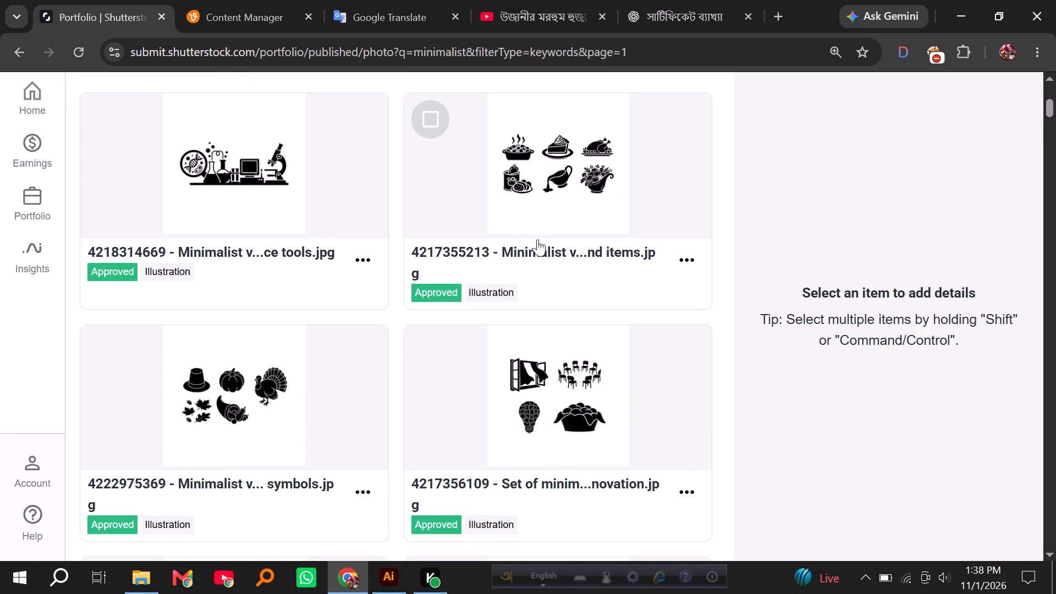
pyautogui.scroll(-6, 537, 239)
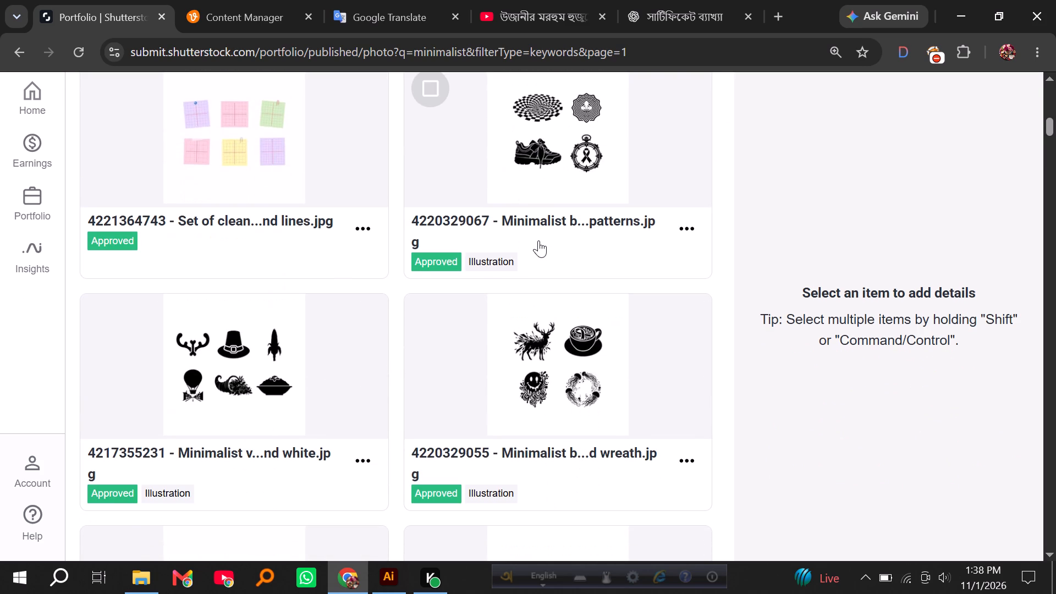
pyautogui.scroll(-5, 540, 240)
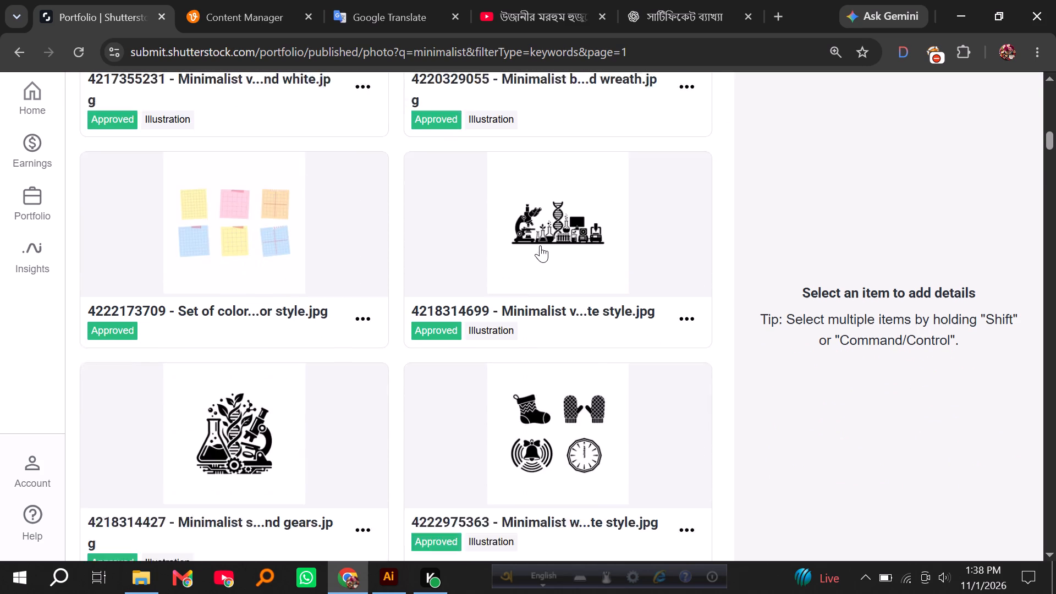
pyautogui.scroll(-5, 543, 242)
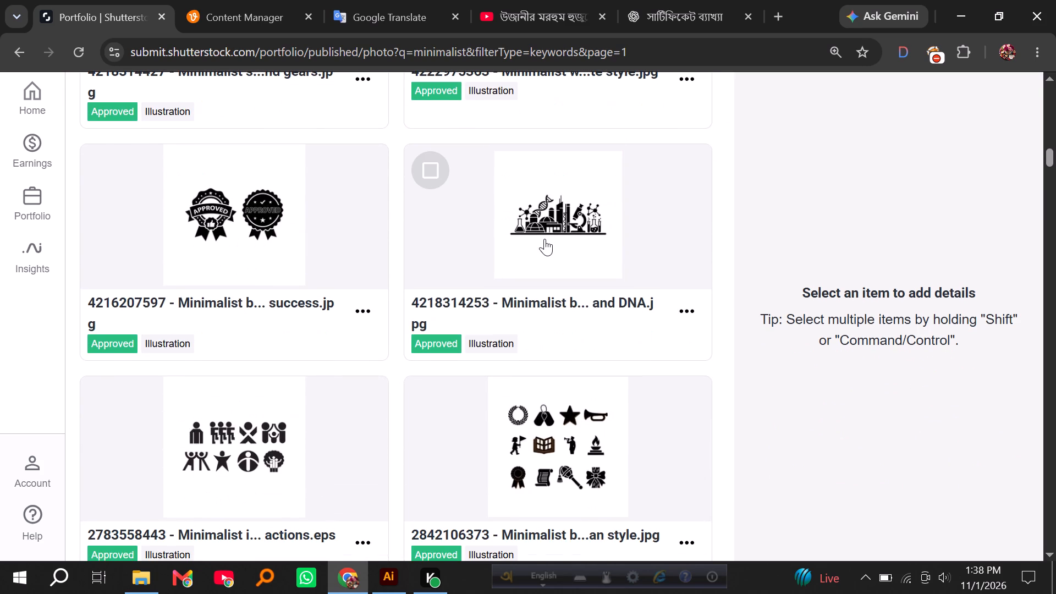
pyautogui.scroll(1, 544, 239)
pyautogui.scroll(-2, 544, 239)
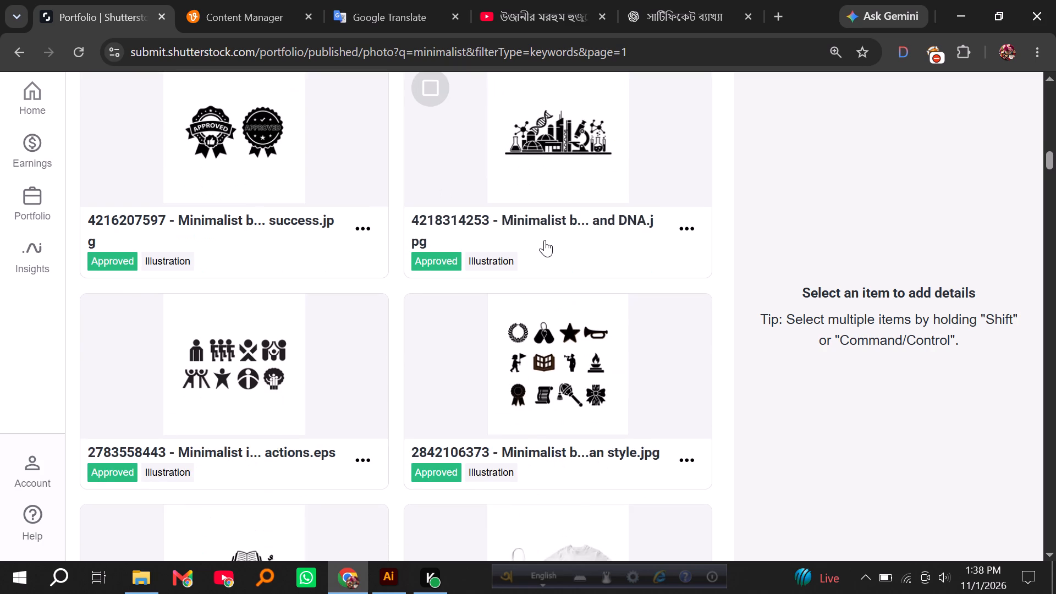
pyautogui.scroll(-6, 544, 240)
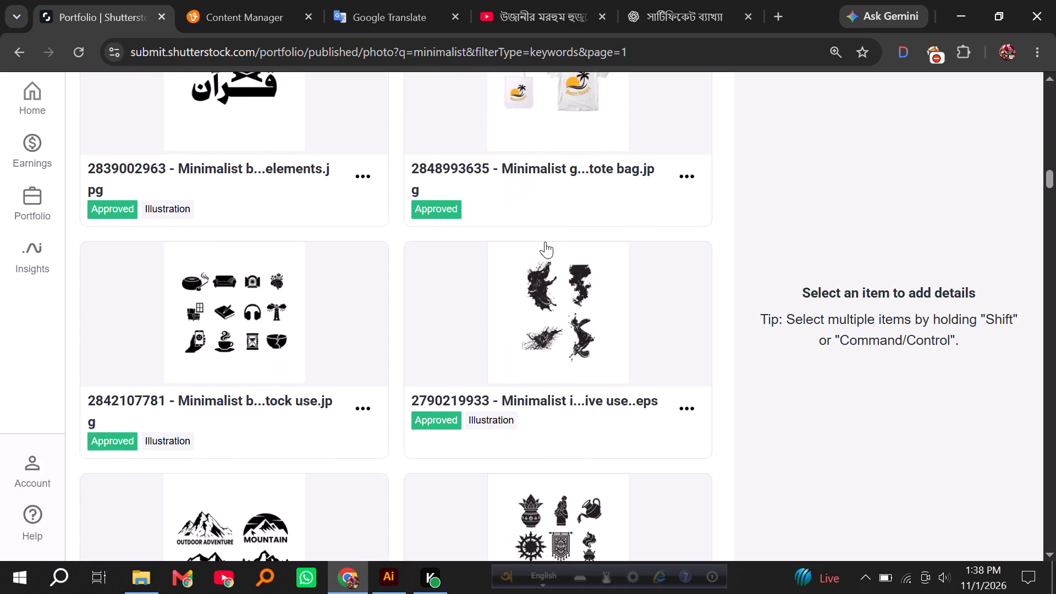
pyautogui.scroll(2, 543, 243)
pyautogui.click(271, 250)
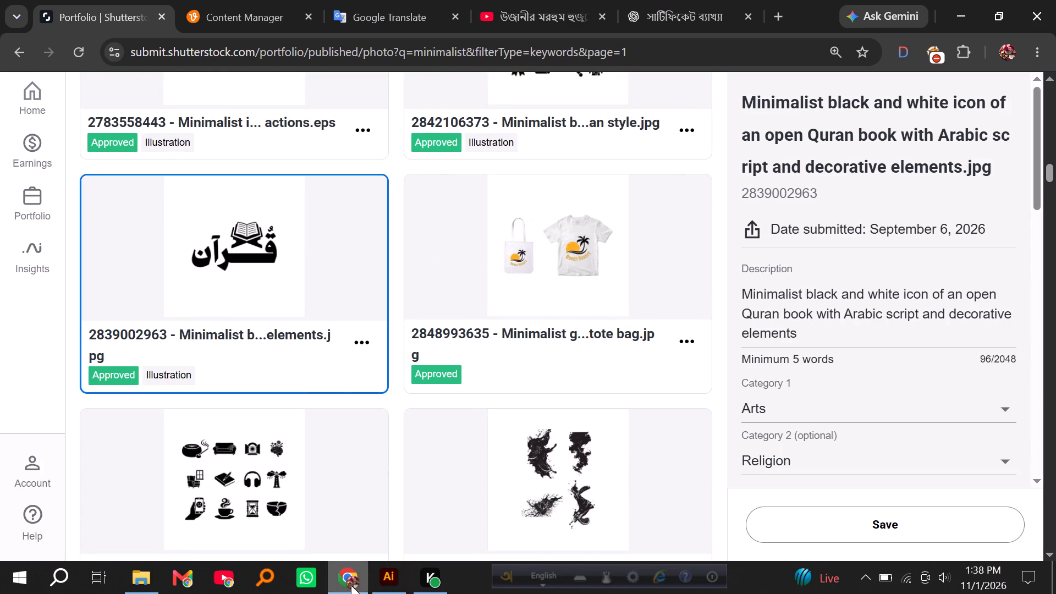
# Compare the remaining Vecteezy thumbnails with the "minimalist" Shutterstock entries and check the details of the traditional cultural symbols entry for a match.
pyautogui.click(269, 0)
pyautogui.scroll(-1, 530, 406)
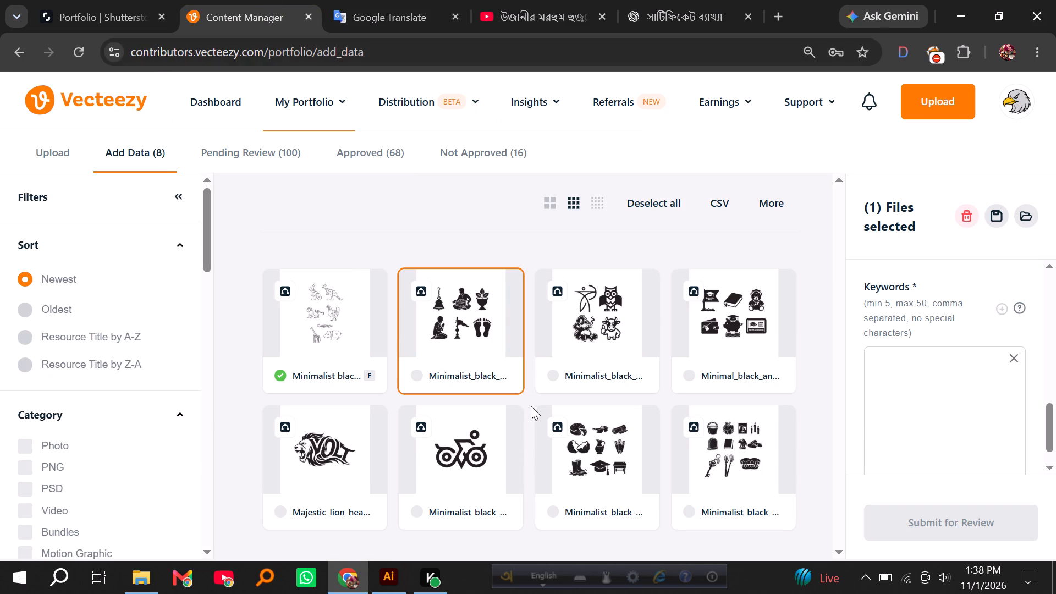
pyautogui.scroll(-3, 531, 406)
pyautogui.scroll(4, 533, 411)
pyautogui.click(139, 585)
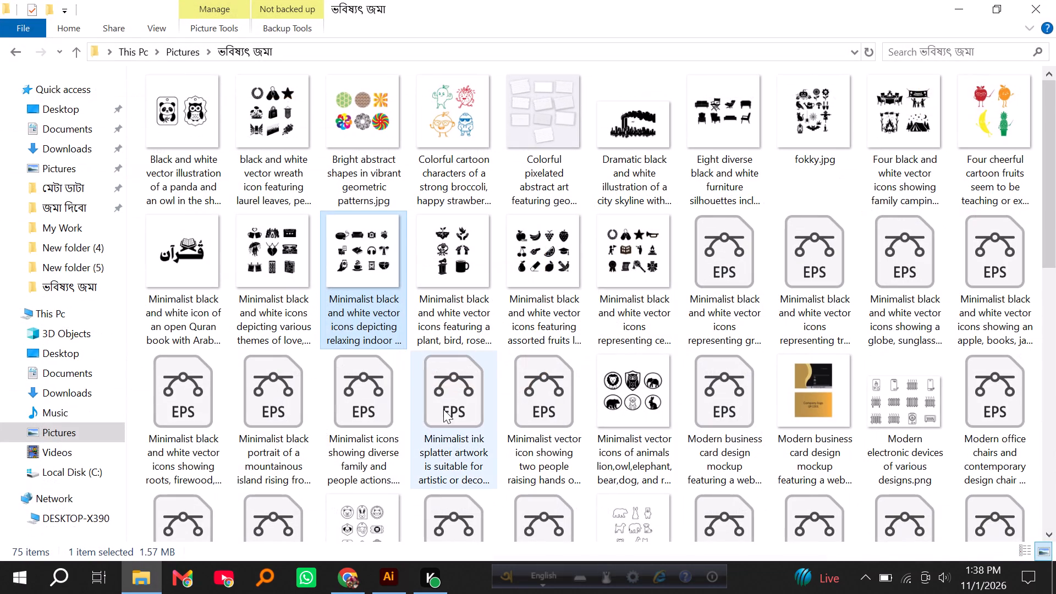
pyautogui.click(343, 577)
pyautogui.scroll(-1, 533, 361)
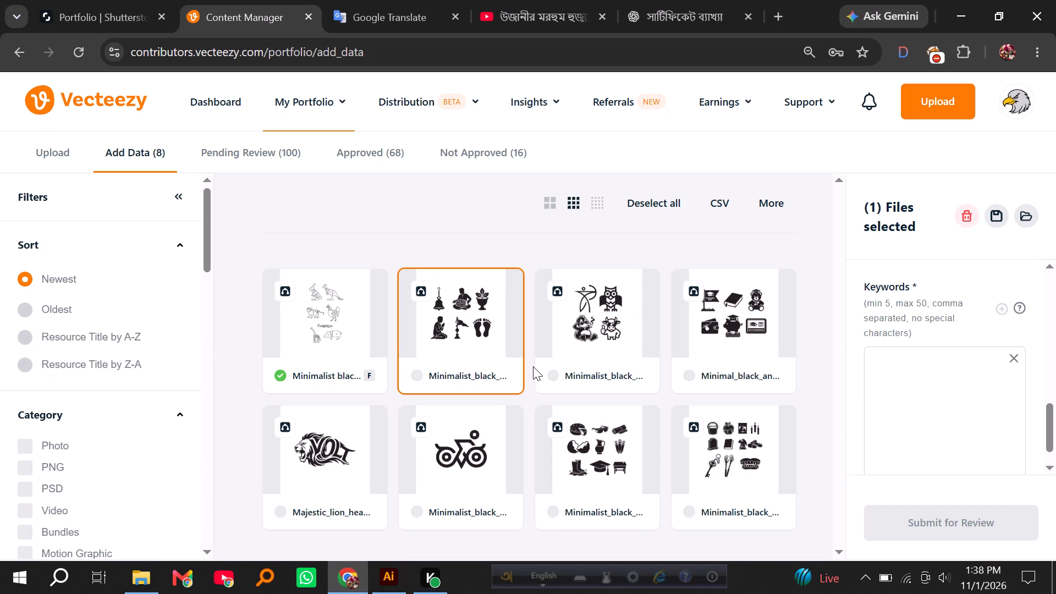
pyautogui.click(135, 0)
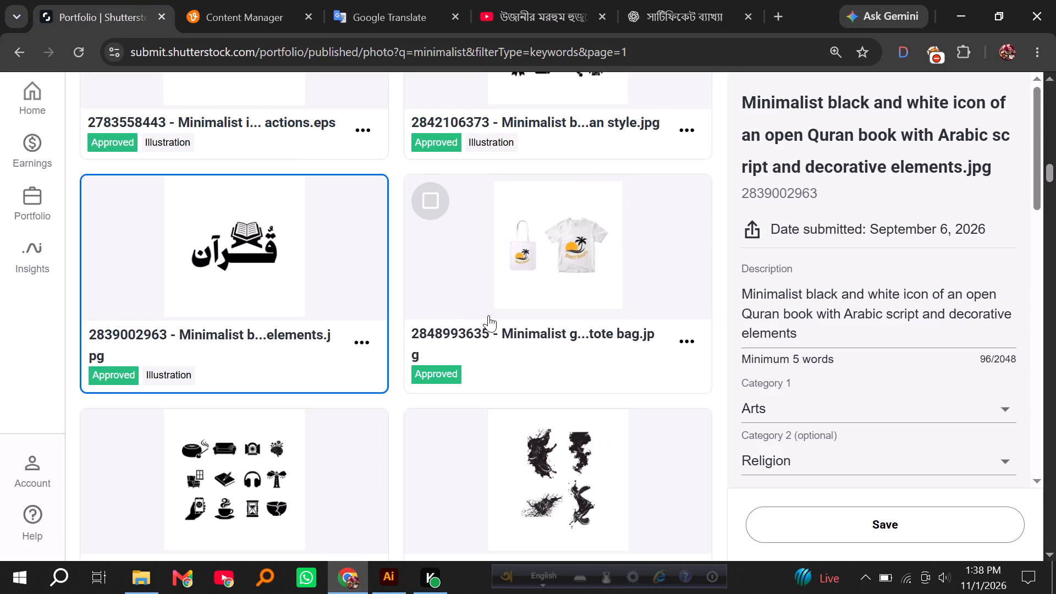
pyautogui.scroll(-5, 489, 315)
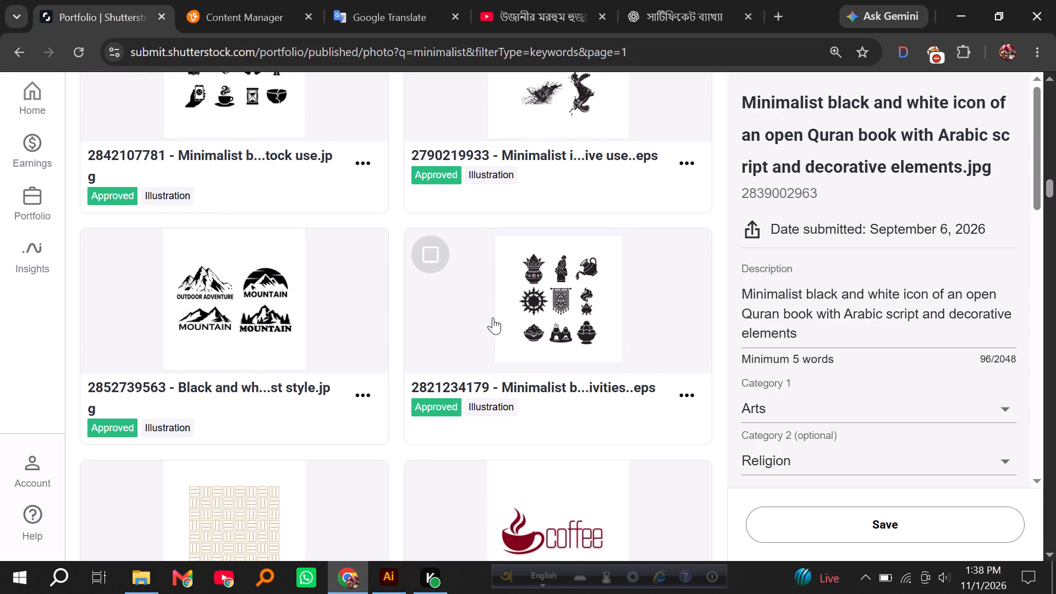
pyautogui.click(543, 314)
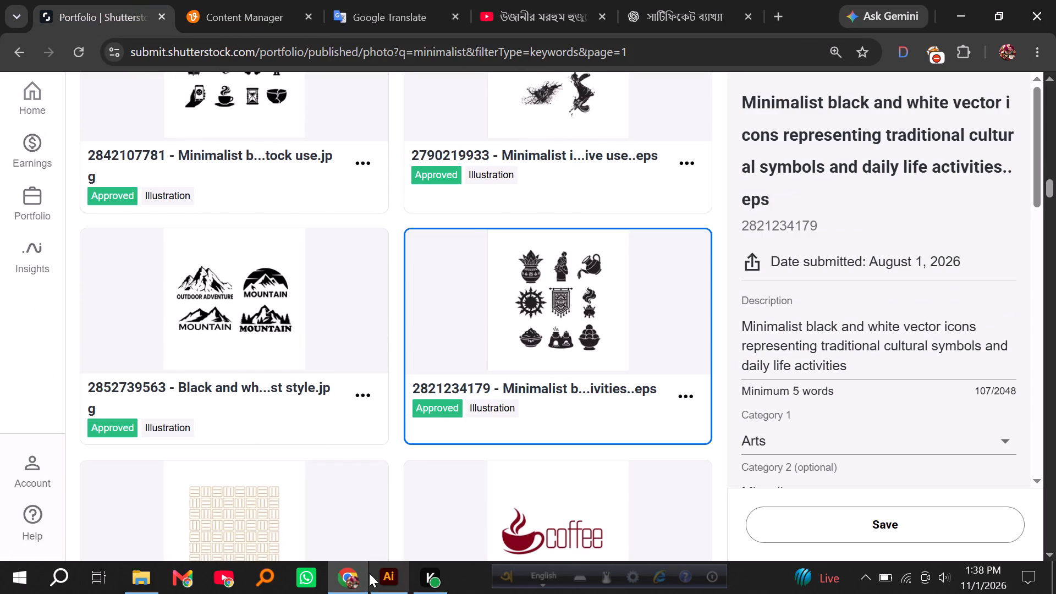
pyautogui.click(251, 0)
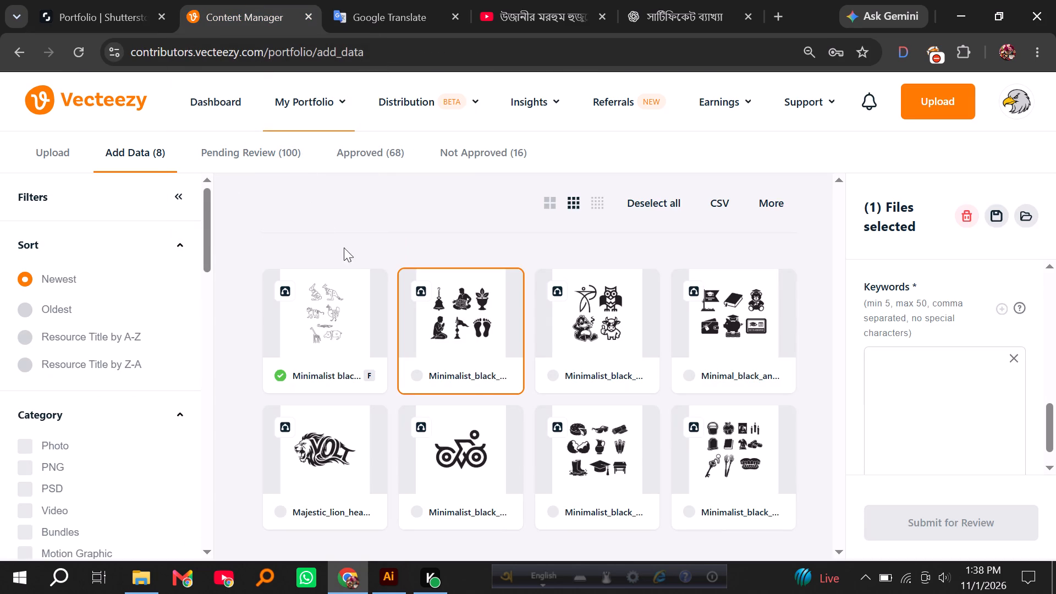
pyautogui.scroll(-3, 522, 385)
pyautogui.scroll(3, 525, 395)
pyautogui.click(103, 0)
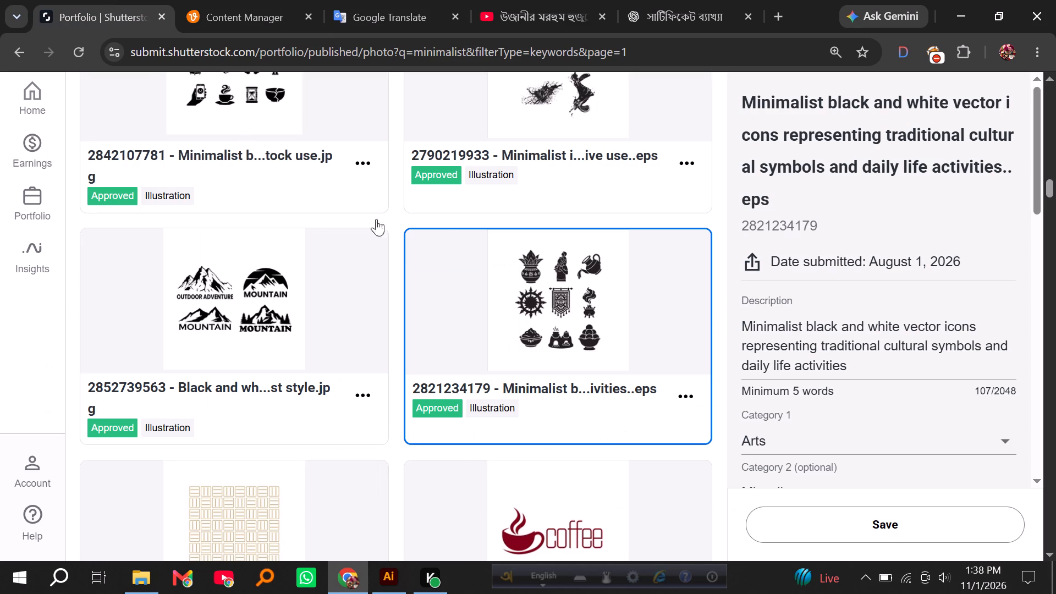
# Copy the description of the Shutterstock bell, prayer and footprints icons into the title of the selected Vecteezy file, replacing its existing text.
pyautogui.scroll(-5, 496, 335)
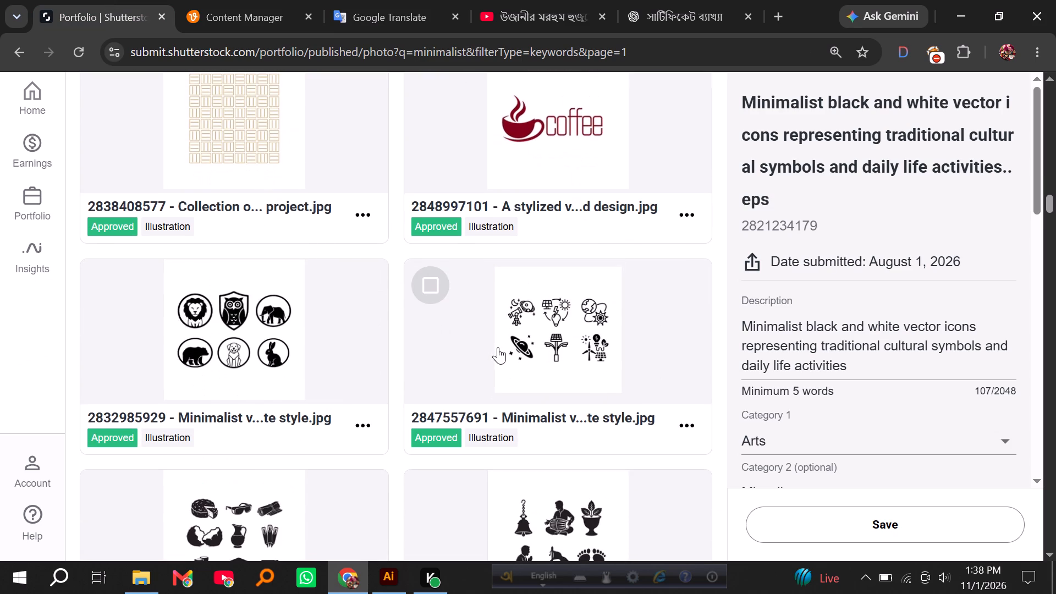
pyautogui.scroll(-3, 498, 347)
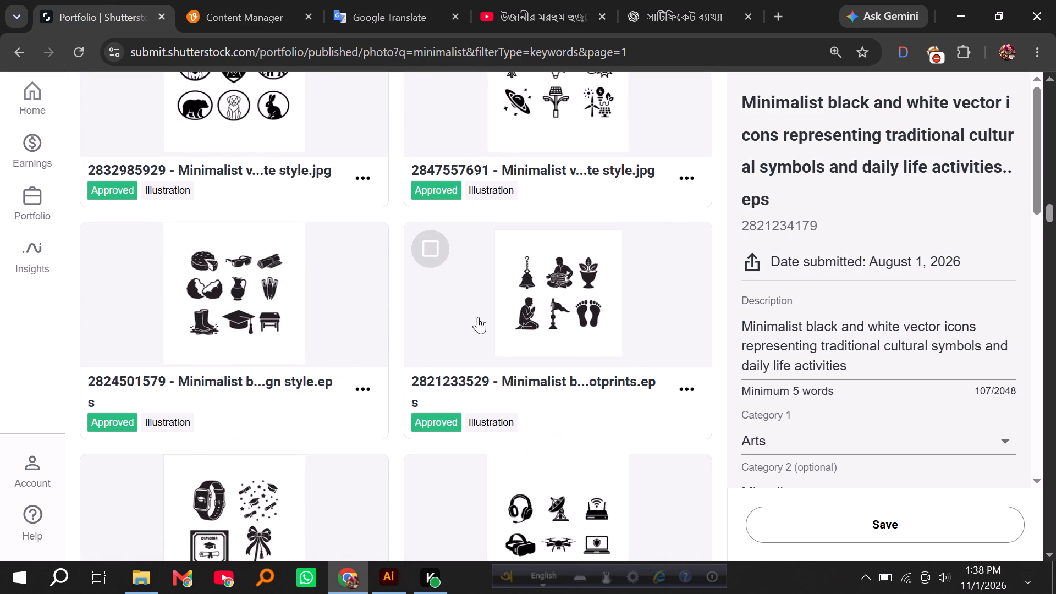
pyautogui.click(524, 306)
pyautogui.tripleClick(848, 328)
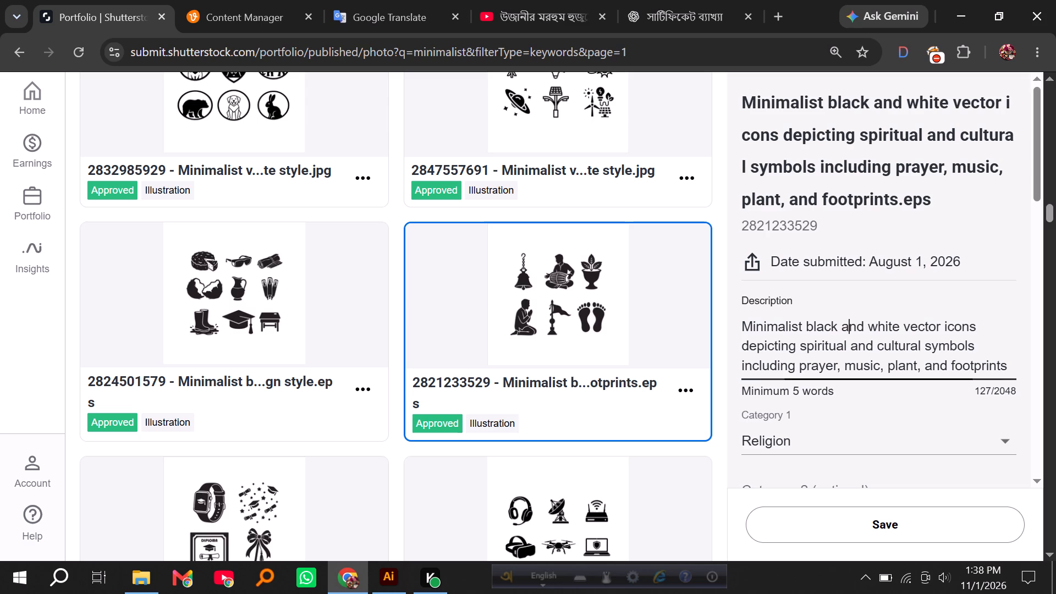
pyautogui.hotkey('ctrl', 'c')
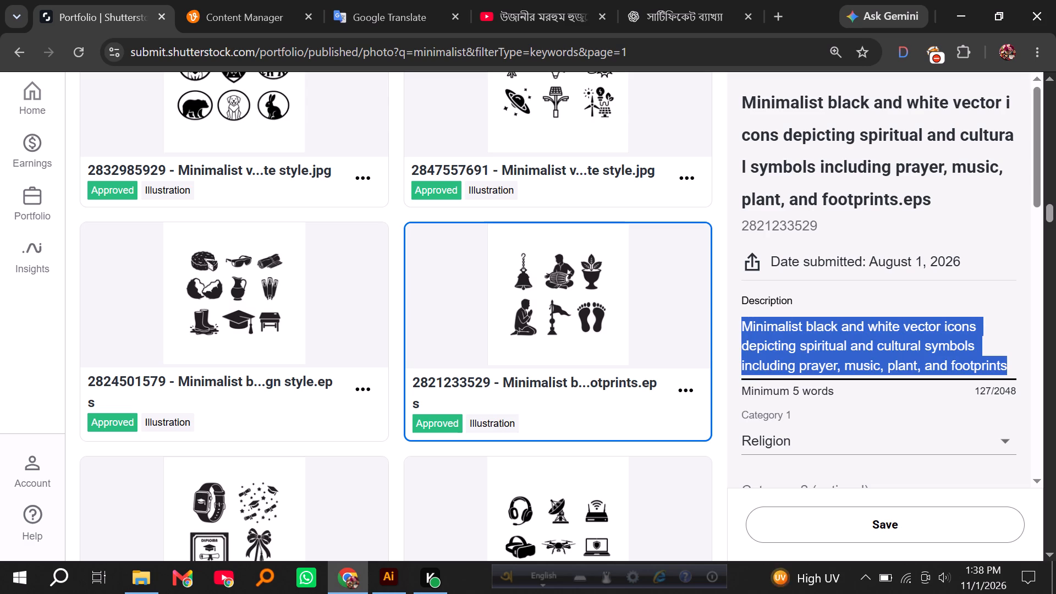
pyautogui.click(234, 0)
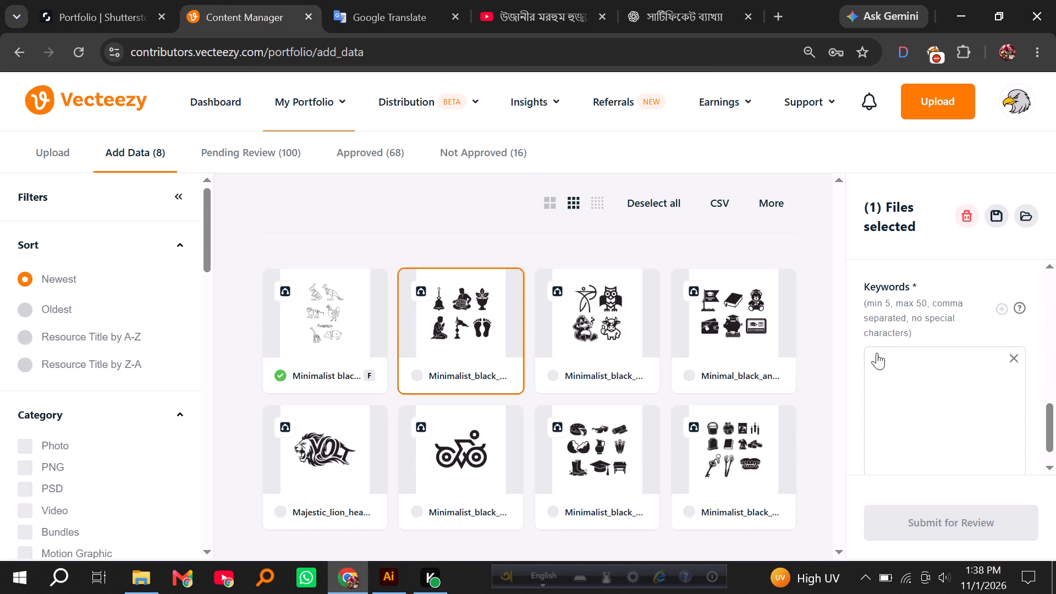
pyautogui.scroll(2, 892, 359)
pyautogui.moveTo(922, 394); pyautogui.dragTo(840, 393)
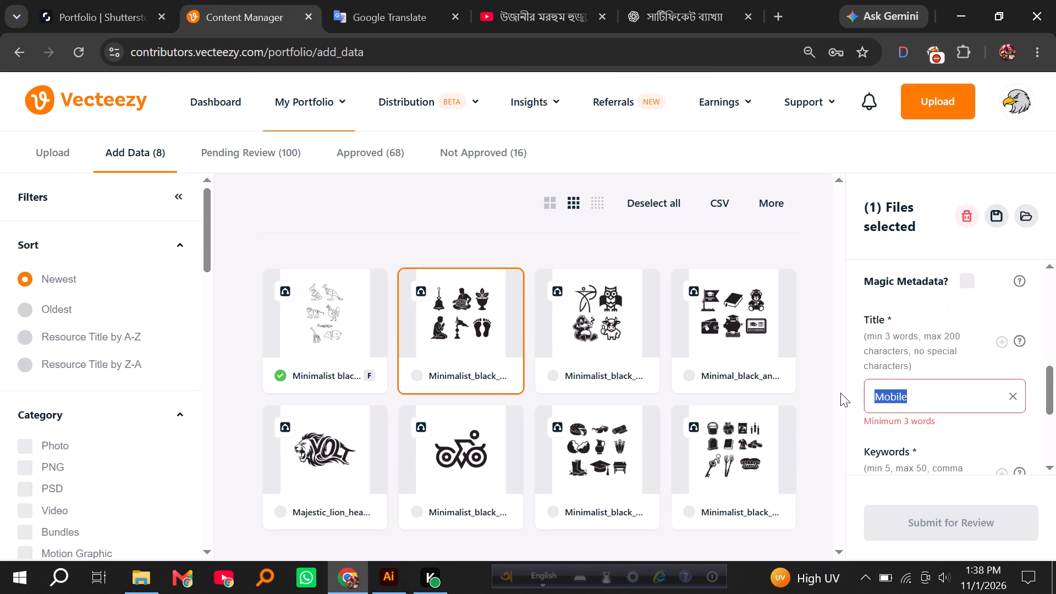
pyautogui.hotkey('ctrl', 'v')
pyautogui.press('Right')
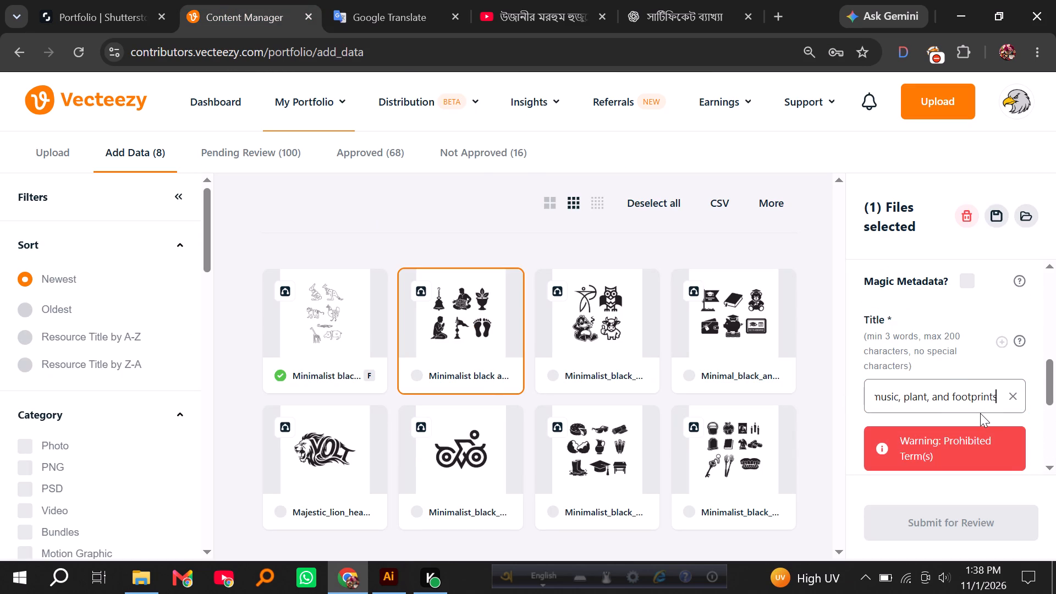
# Remove the word "vector" from the title of the selected Vecteezy file.
pyautogui.press('Up')
pyautogui.press('Right')
pyautogui.press('Right')
pyautogui.press('Right')
pyautogui.press('Right')
pyautogui.press('Right')
pyautogui.press('Right')
pyautogui.press('Right')
pyautogui.press('Right')
pyautogui.press('Right')
pyautogui.press('Right')
pyautogui.press('Right')
pyautogui.press('Right')
pyautogui.press('Right')
pyautogui.press('Right')
pyautogui.press('Right')
pyautogui.press('Right')
pyautogui.press('Right')
pyautogui.press('Right')
pyautogui.press('Right')
pyautogui.press('Right')
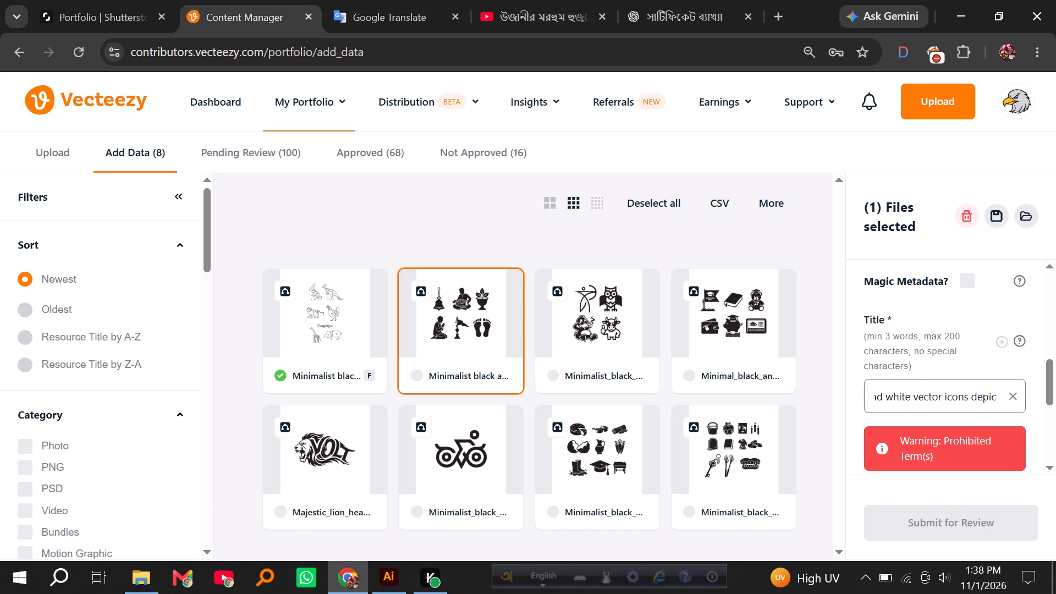
pyautogui.moveTo(940, 397); pyautogui.dragTo(914, 397)
pyautogui.press('BackSpace')
pyautogui.press('BackSpace')
# Give the selected bell and footprints file a Free license, mark it AI-generated and choose Other as the software.
pyautogui.scroll(-2, 955, 417)
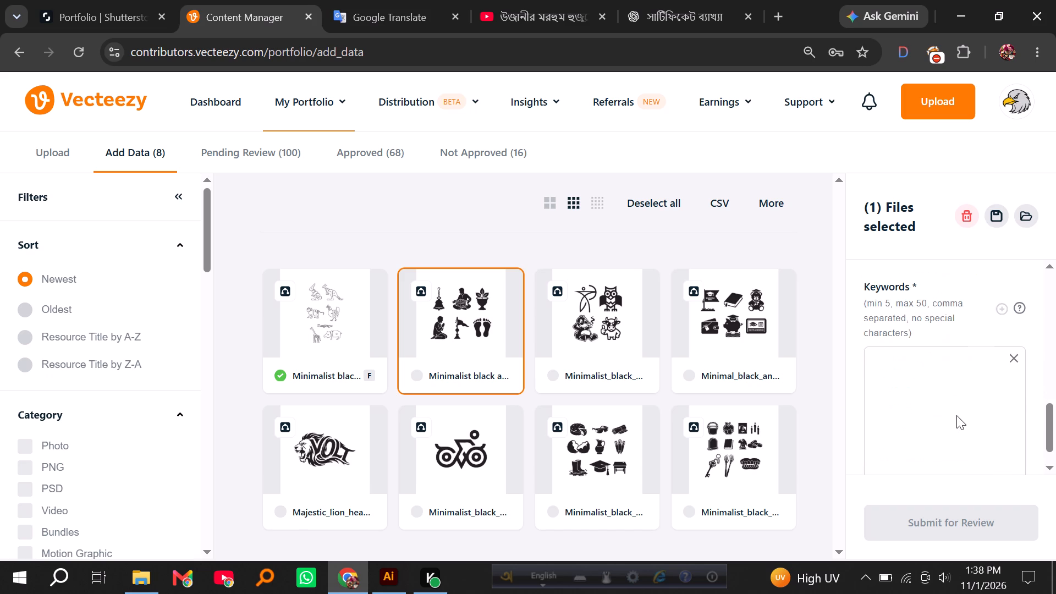
pyautogui.click(949, 404)
pyautogui.scroll(7, 949, 391)
pyautogui.scroll(-1, 937, 408)
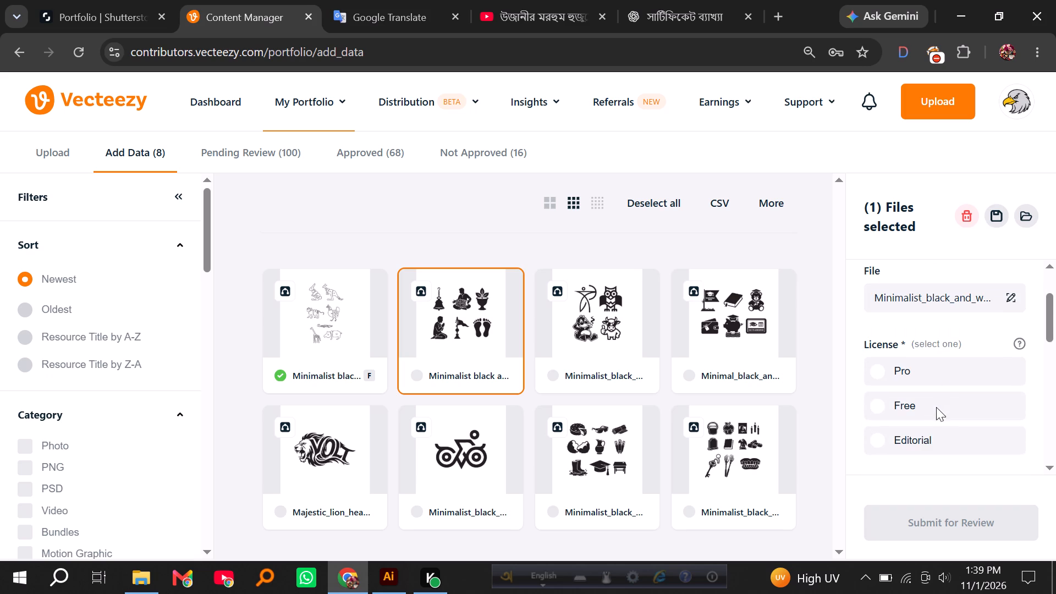
pyautogui.click(930, 400)
pyautogui.scroll(-2, 941, 383)
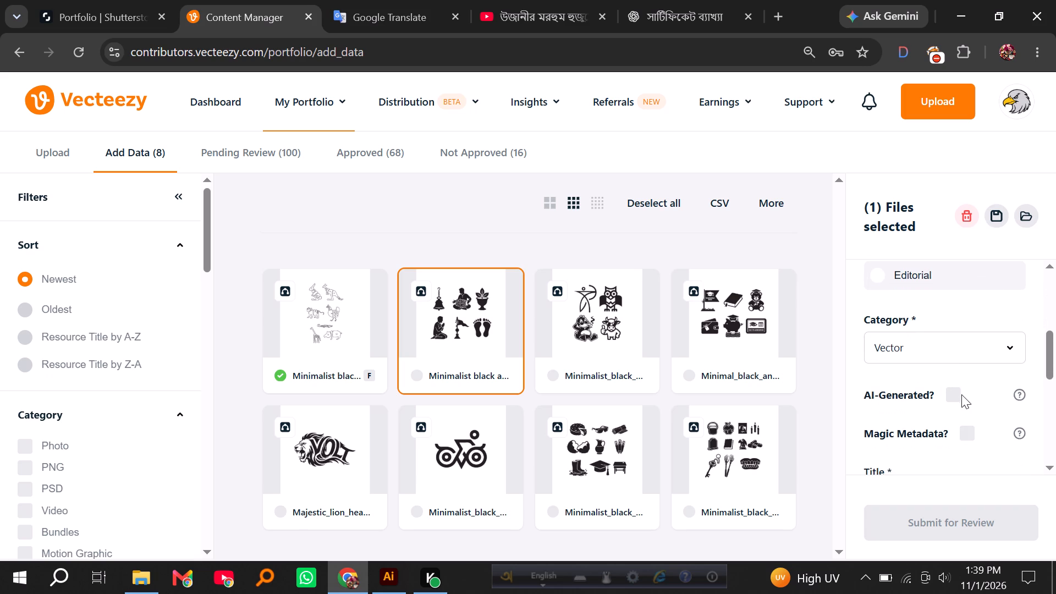
pyautogui.click(956, 396)
pyautogui.scroll(-2, 959, 391)
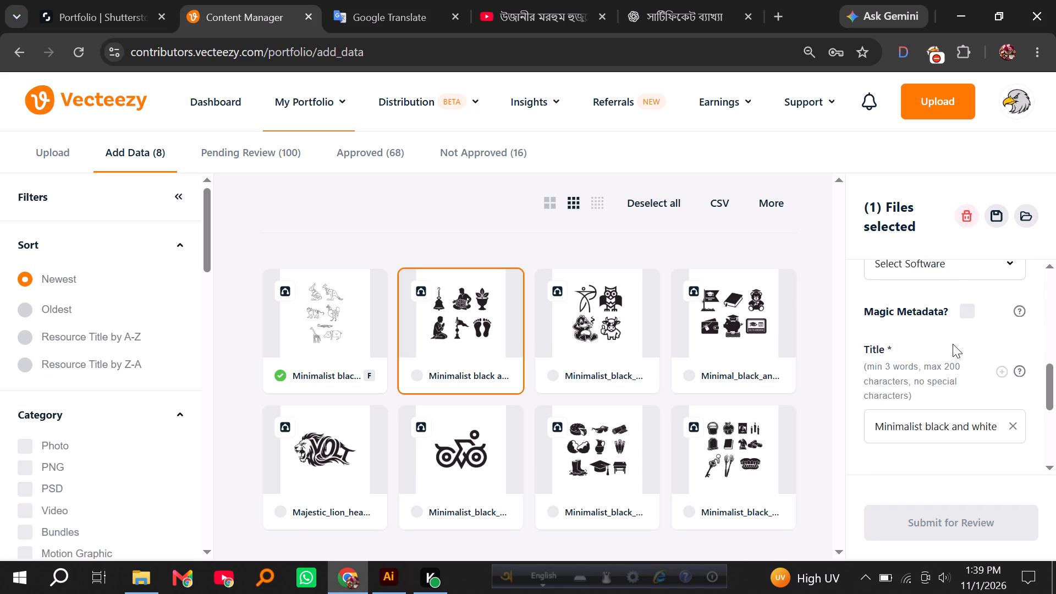
pyautogui.scroll(1, 952, 347)
pyautogui.click(932, 339)
pyautogui.click(905, 477)
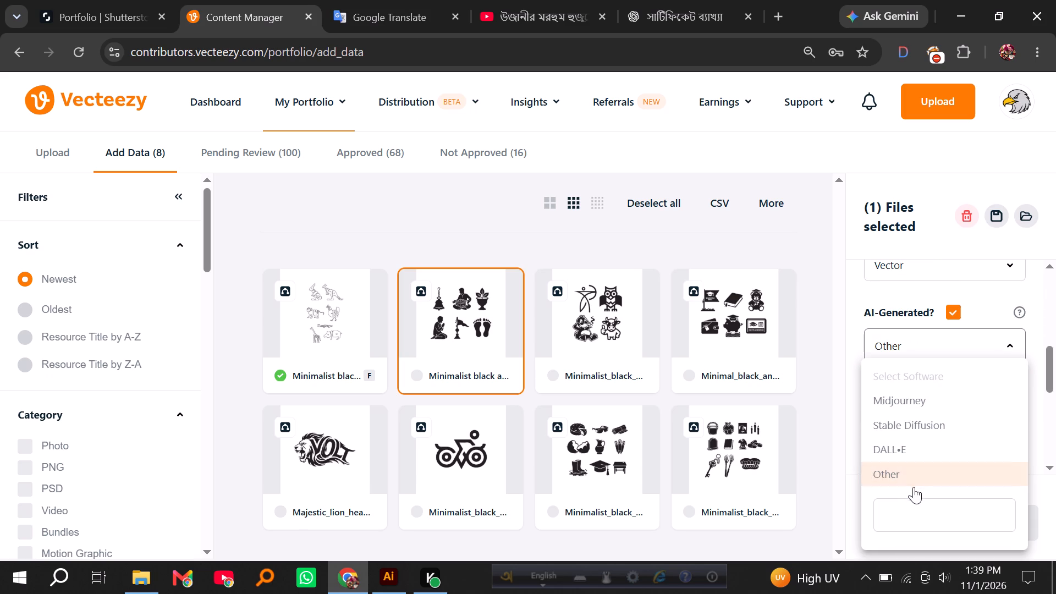
pyautogui.click(912, 530)
pyautogui.click(958, 459)
pyautogui.press('Return')
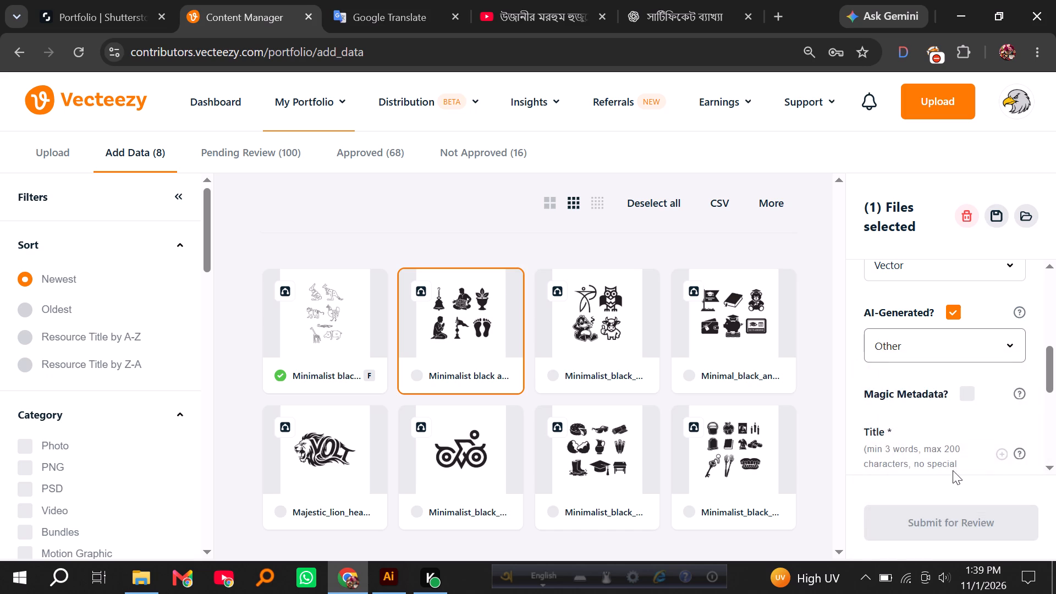
# Copy all keywords of the matching Shutterstock bell and footprints entry into the keywords of the selected Vecteezy file.
pyautogui.scroll(-6, 1000, 409)
pyautogui.click(938, 369)
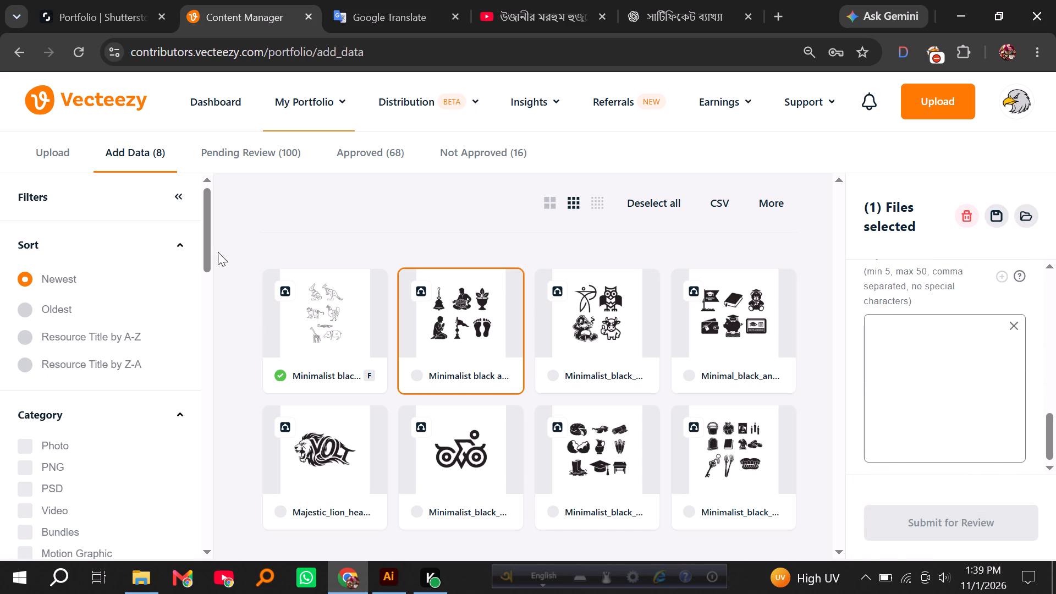
pyautogui.click(101, 0)
pyautogui.scroll(-1, 905, 384)
pyautogui.scroll(-1, 971, 429)
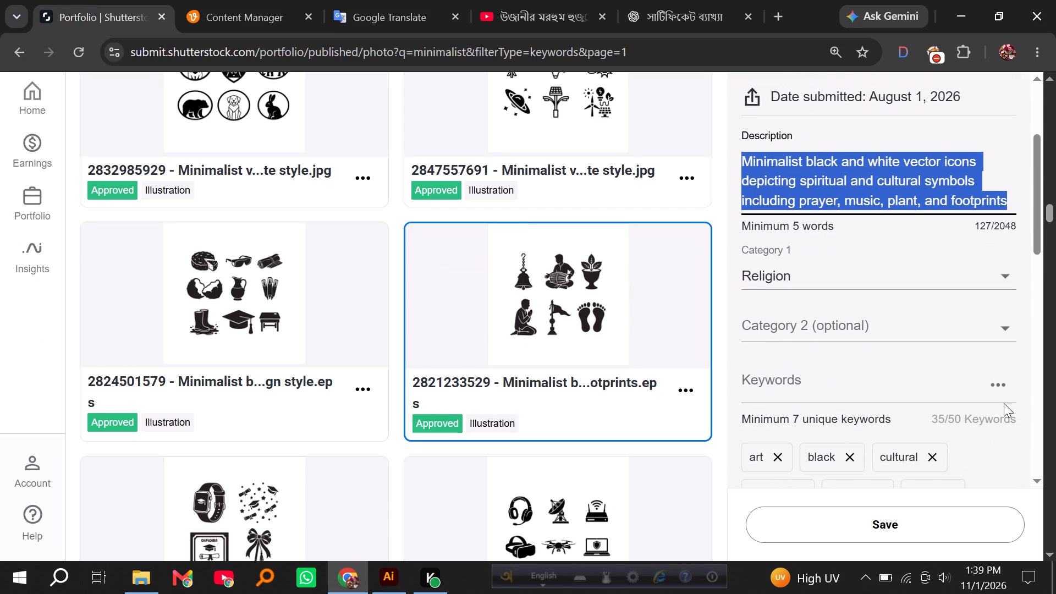
pyautogui.click(998, 388)
pyautogui.click(950, 422)
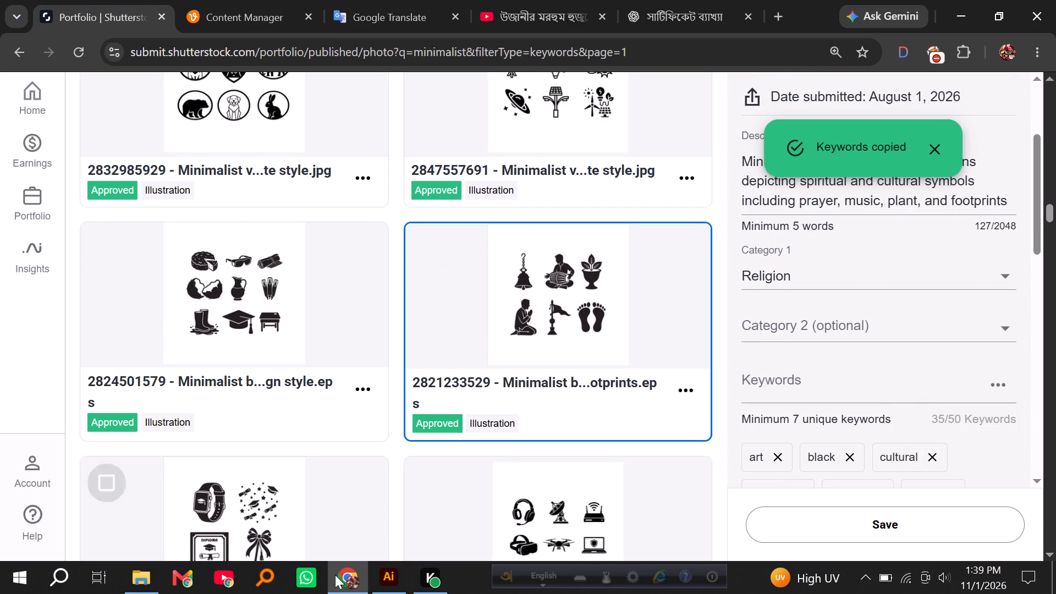
pyautogui.click(233, 0)
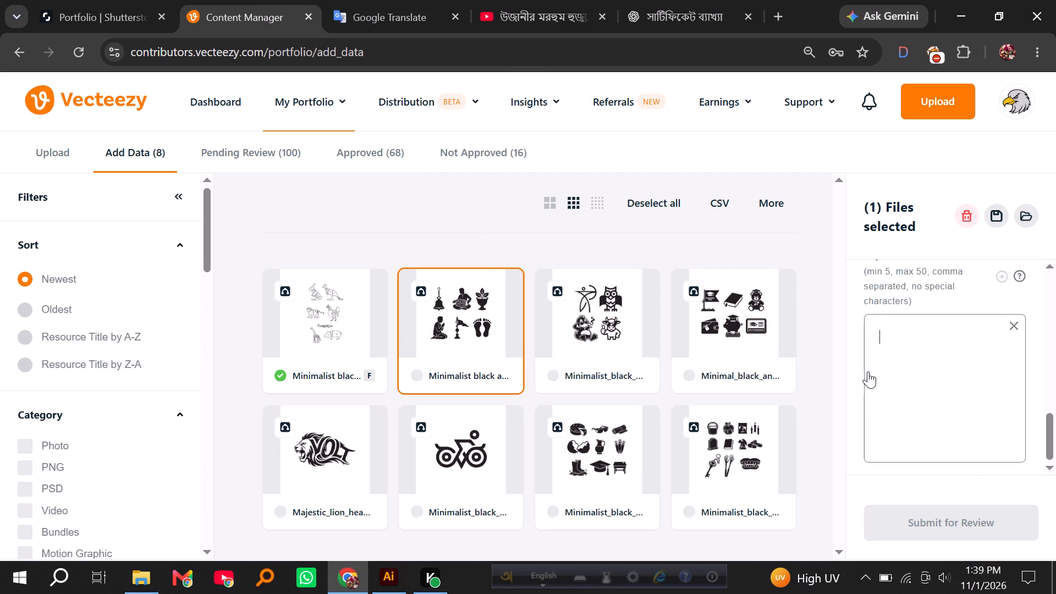
pyautogui.hotkey('ctrl', 'v')
# Remove the prohibited keyword "vector" from the bell and footprints file and save its data.
pyautogui.scroll(-5, 958, 392)
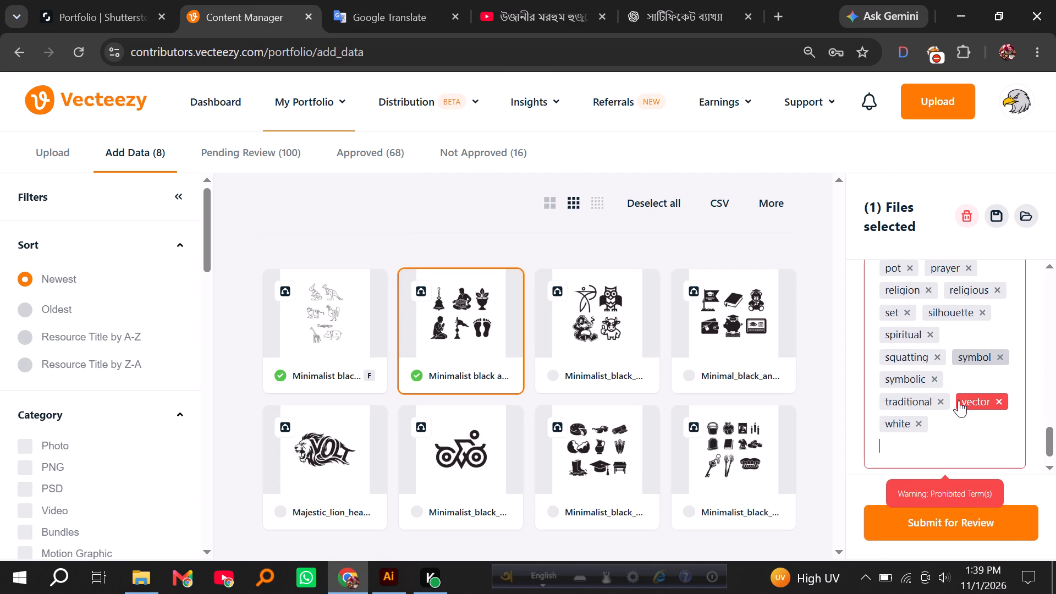
pyautogui.click(1000, 399)
pyautogui.scroll(3, 1000, 399)
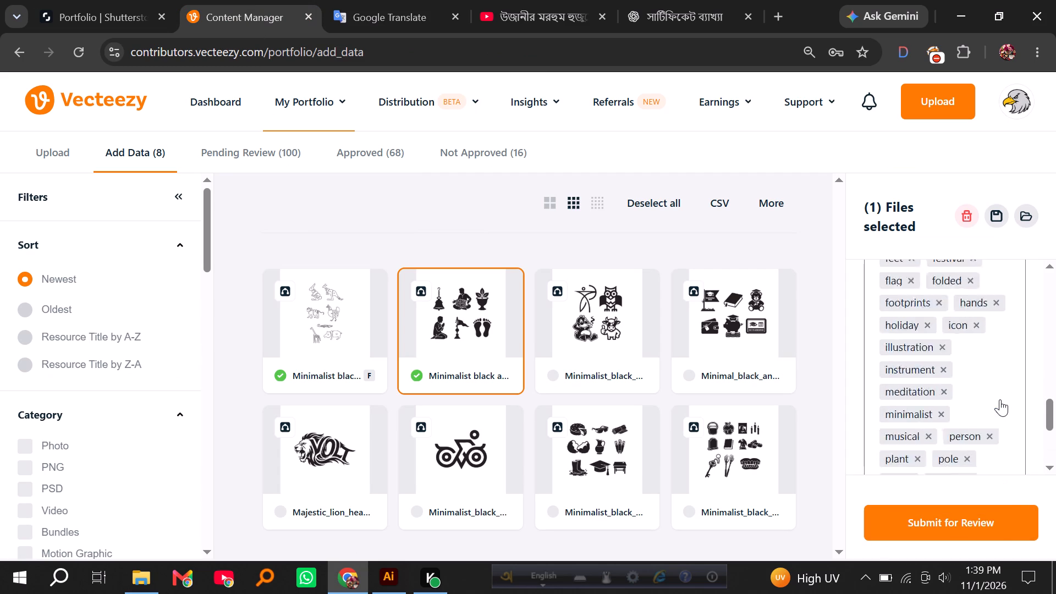
pyautogui.scroll(4, 1000, 399)
pyautogui.click(1002, 211)
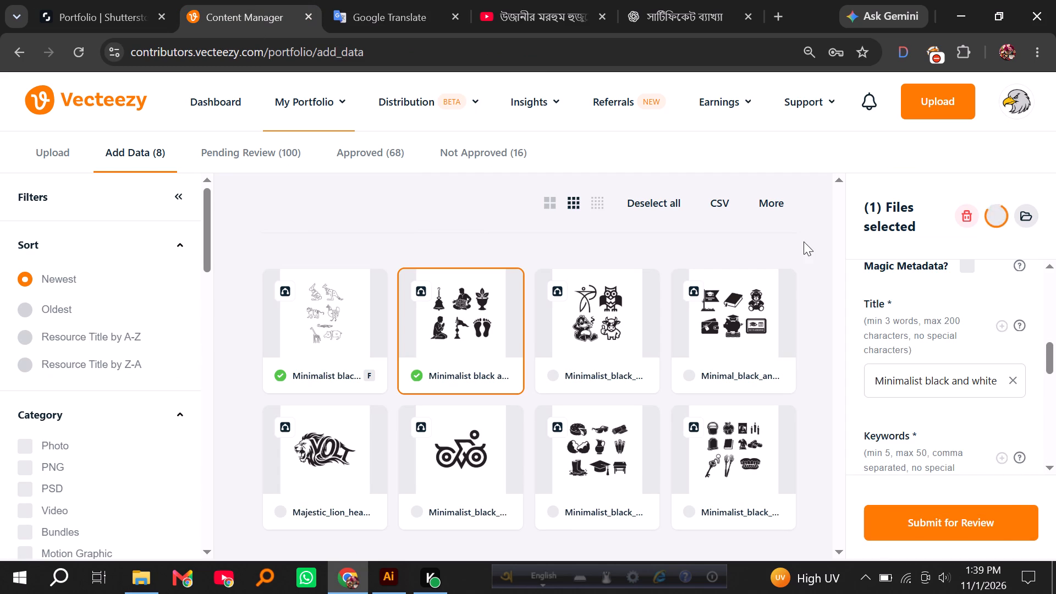
# Copy the description of the Shutterstock everyday objects and academic items entry into the title of the matching Vecteezy file.
pyautogui.click(130, 0)
pyautogui.click(277, 307)
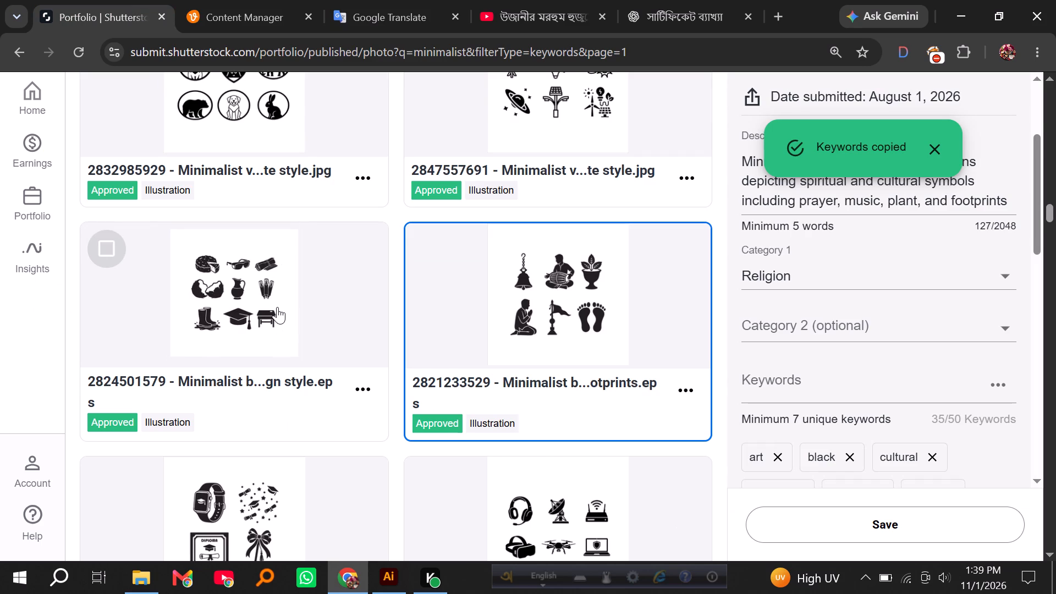
pyautogui.scroll(1, 790, 267)
pyautogui.tripleClick(795, 266)
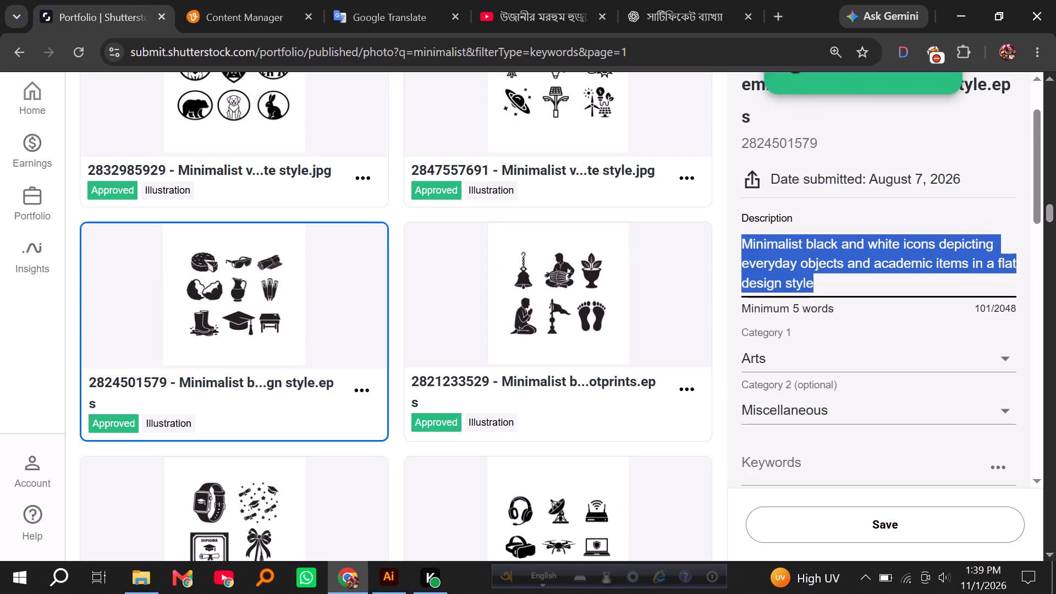
pyautogui.hotkey('ctrl', 'c')
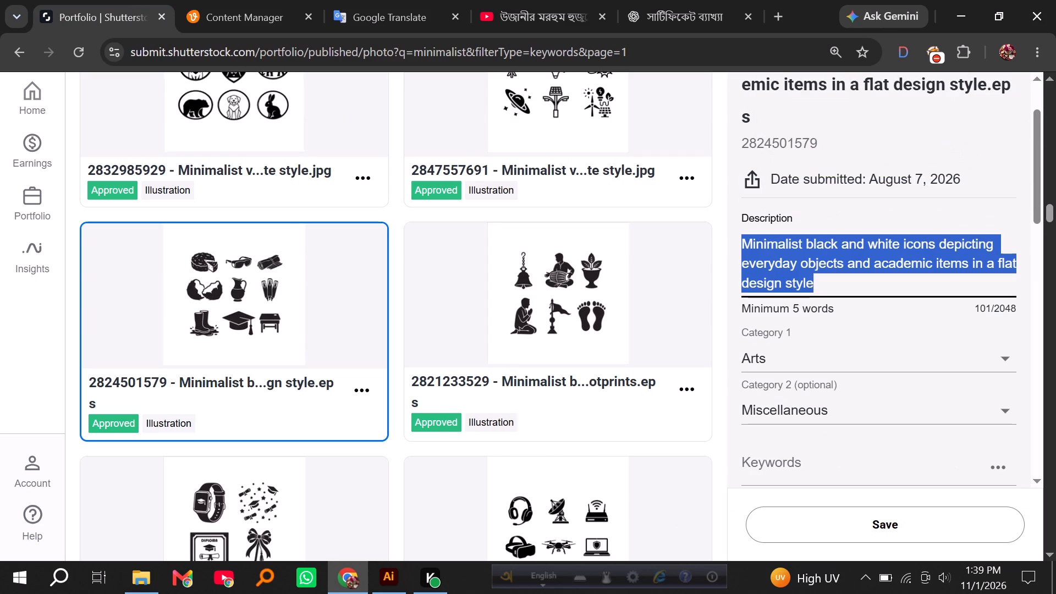
pyautogui.click(254, 0)
pyautogui.scroll(-1, 536, 376)
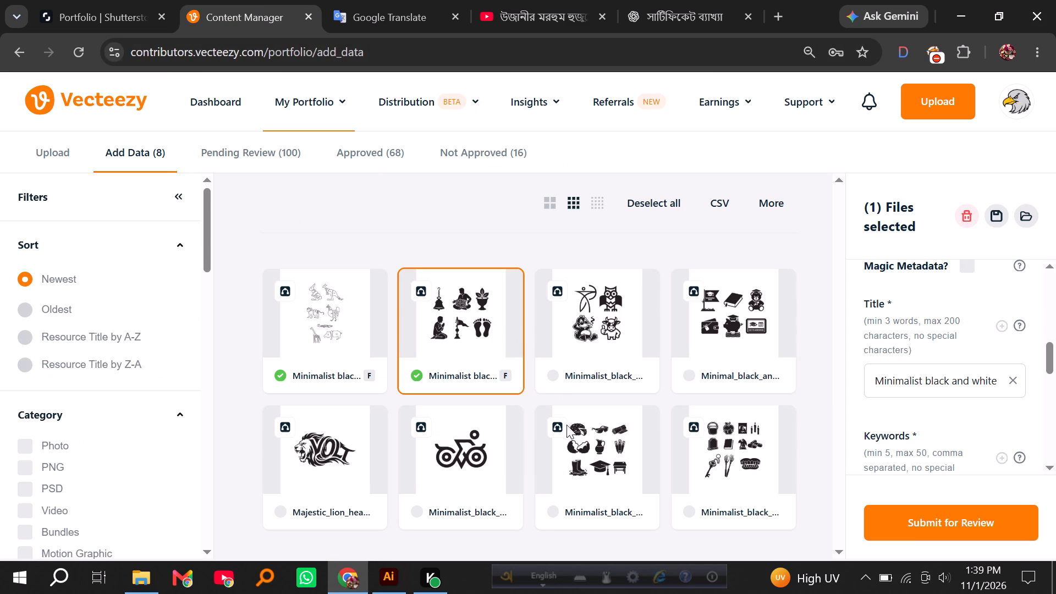
pyautogui.click(567, 429)
pyautogui.click(757, 116)
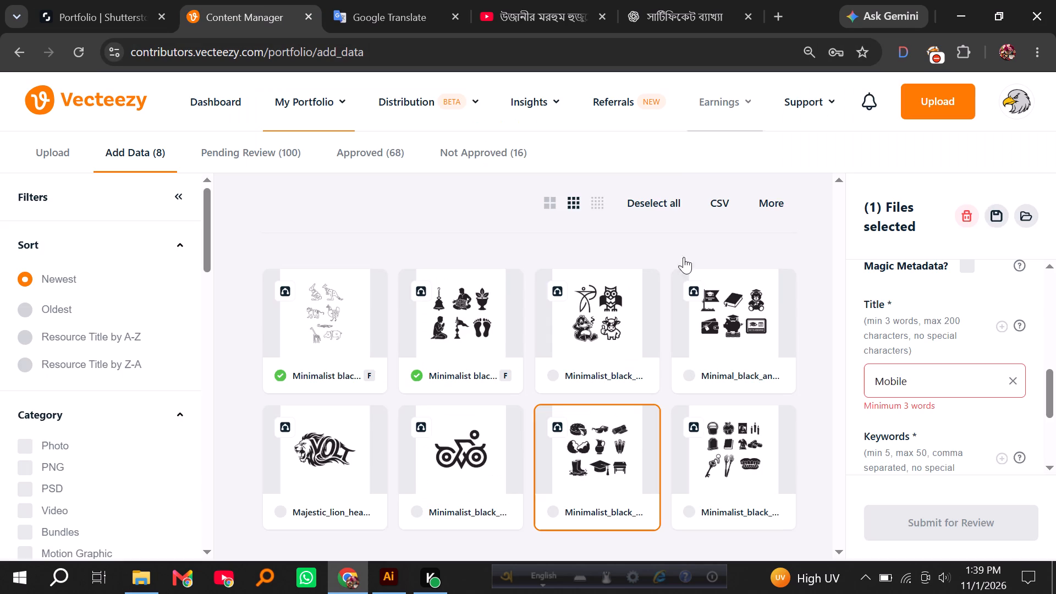
pyautogui.moveTo(945, 379); pyautogui.dragTo(833, 378)
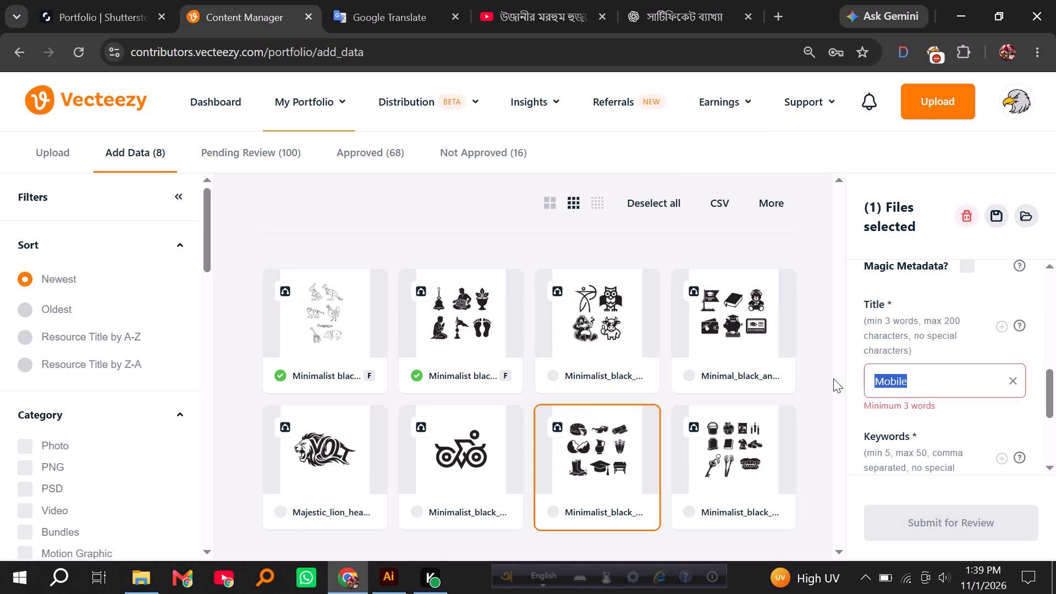
pyautogui.hotkey('ctrl', 'v')
# Give the everyday objects file a Free license, mark it AI-generated and specify Other software as "flow".
pyautogui.scroll(3, 927, 390)
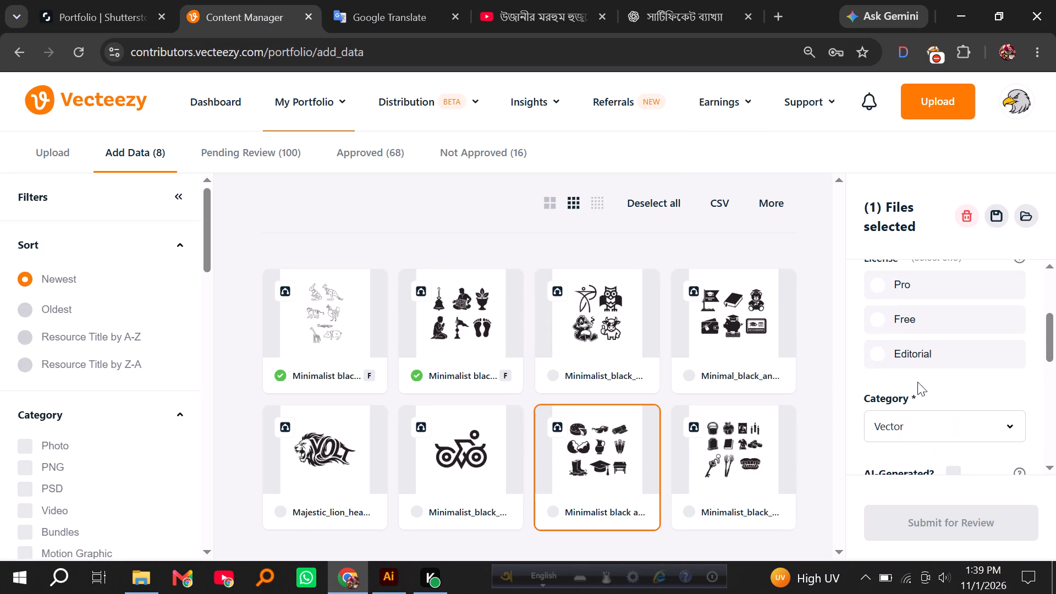
pyautogui.click(910, 327)
pyautogui.scroll(-1, 934, 391)
pyautogui.click(950, 393)
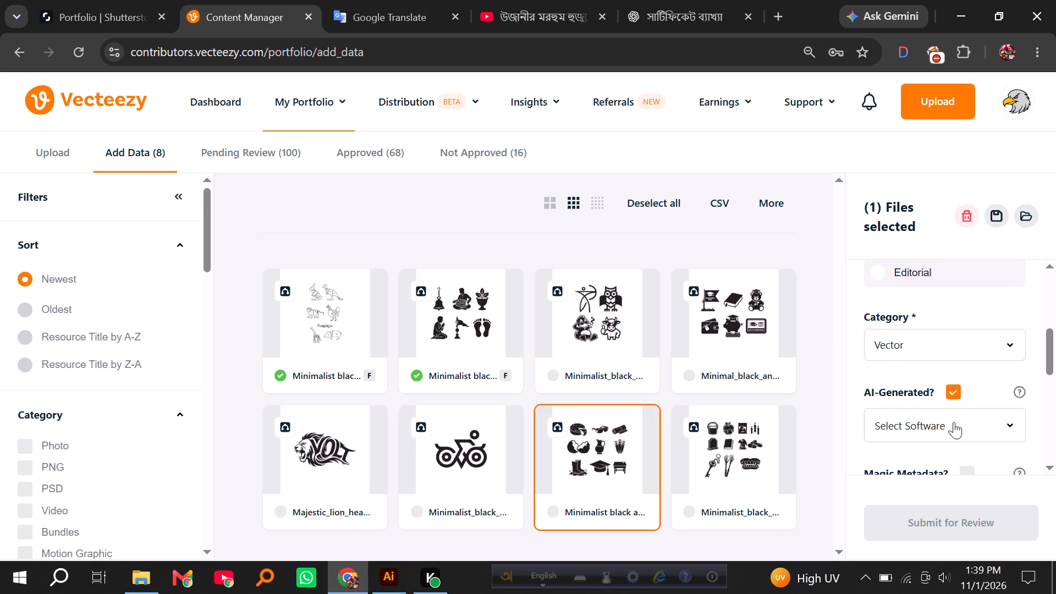
pyautogui.click(952, 432)
pyautogui.click(920, 530)
pyautogui.click(933, 509)
pyautogui.click(939, 481)
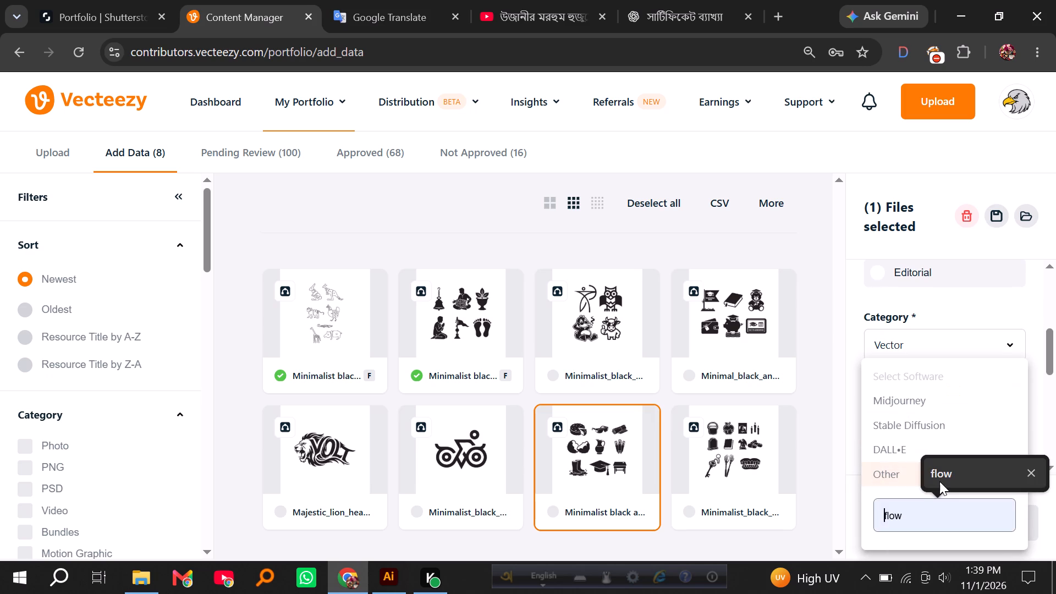
pyautogui.click(941, 474)
pyautogui.press('Return')
# Copy all keywords of the matching Shutterstock everyday objects entry into the keywords of the selected Vecteezy file.
pyautogui.scroll(-3, 992, 426)
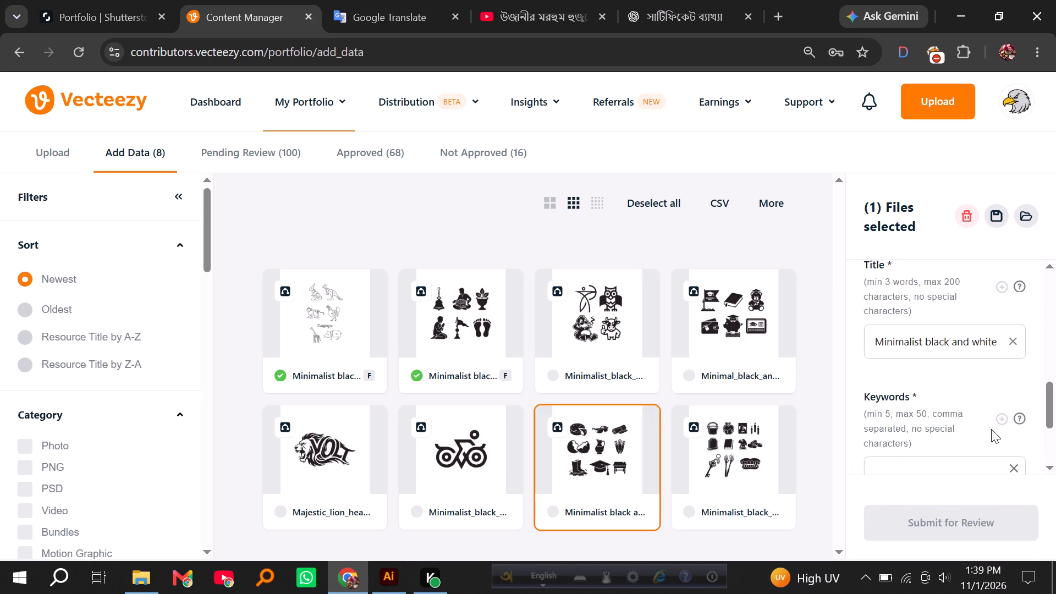
pyautogui.scroll(-2, 991, 429)
pyautogui.click(960, 427)
pyautogui.click(129, 0)
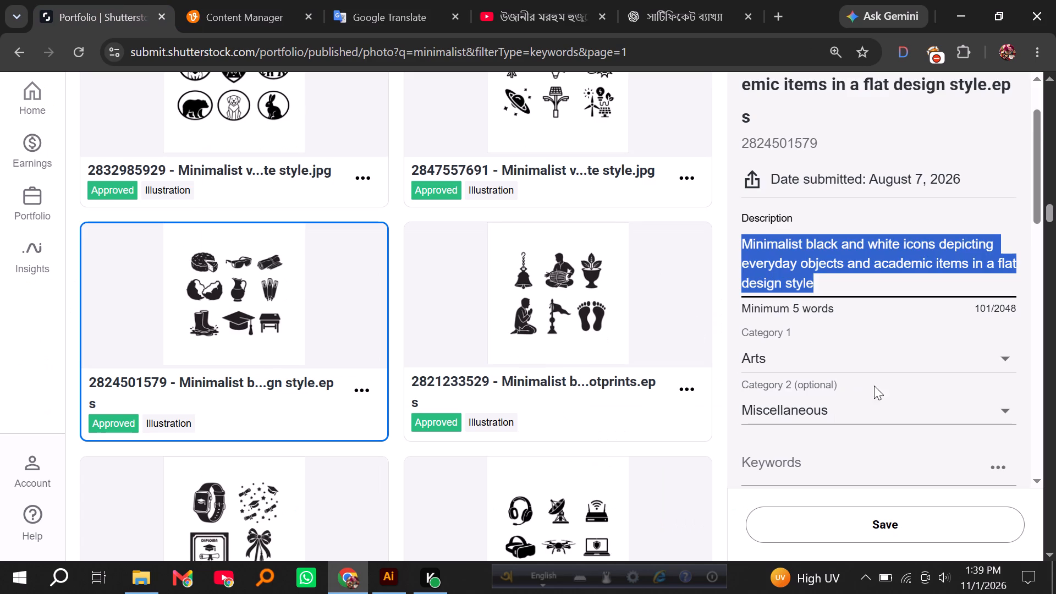
pyautogui.scroll(-1, 882, 391)
pyautogui.click(991, 382)
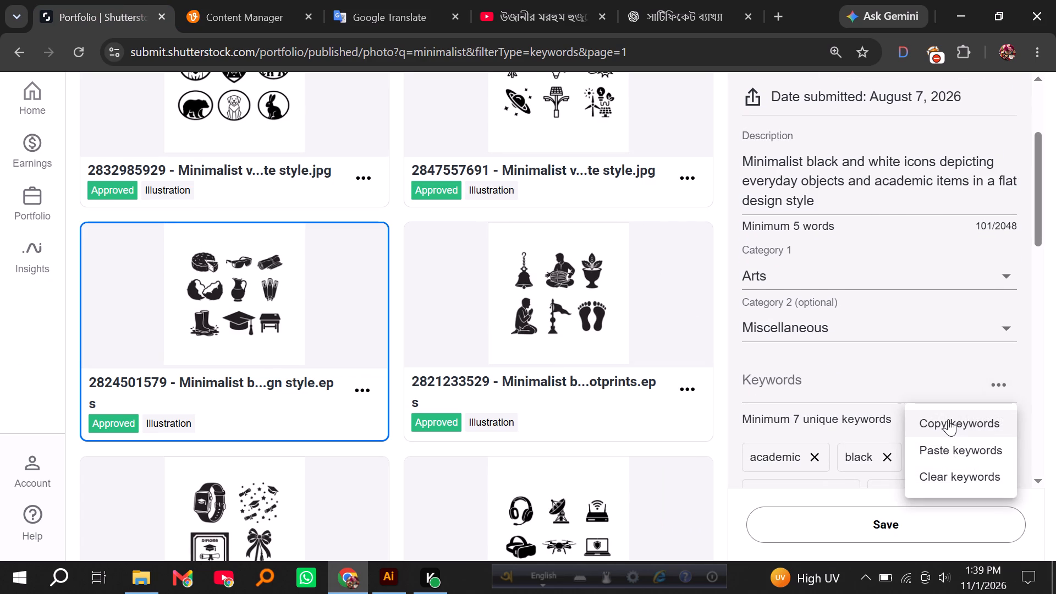
pyautogui.click(948, 419)
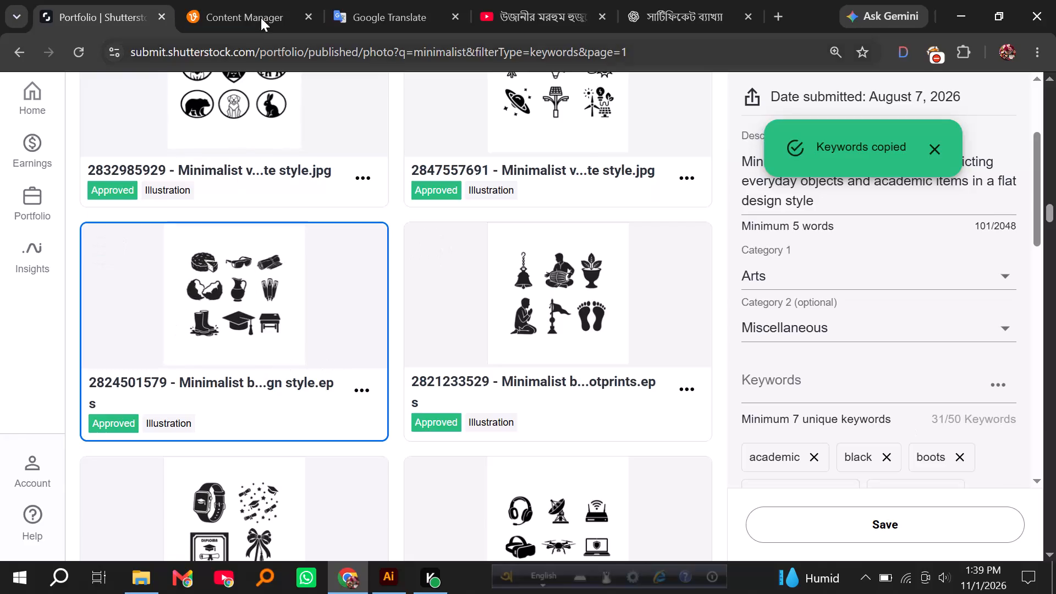
pyautogui.click(222, 0)
pyautogui.click(879, 410)
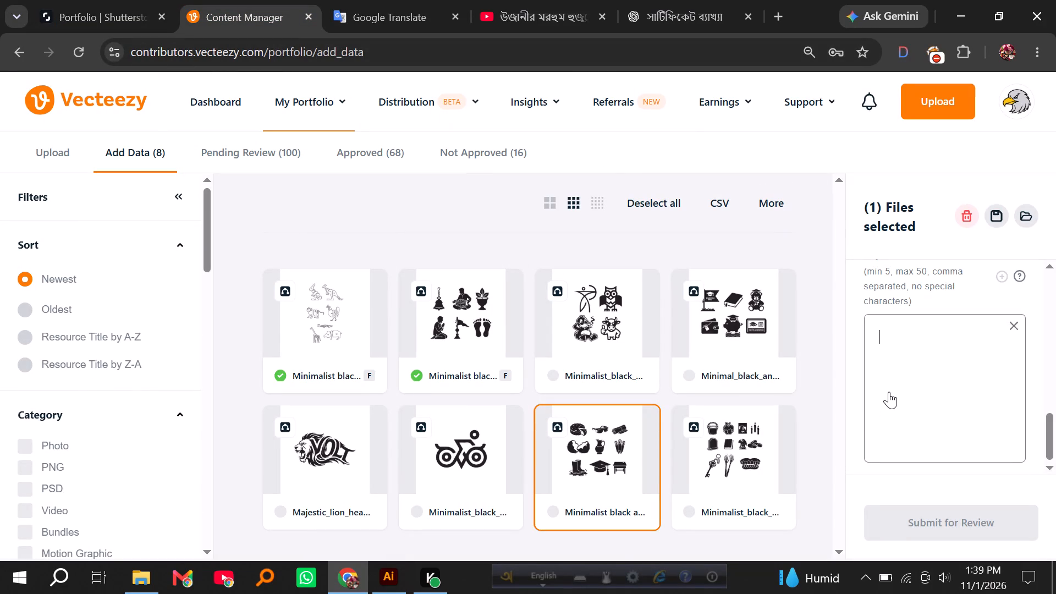
pyautogui.hotkey('ctrl', 'v')
# Remove the flagged keyword "vector silhouettes." from the everyday objects file and save its data.
pyautogui.scroll(-5, 980, 381)
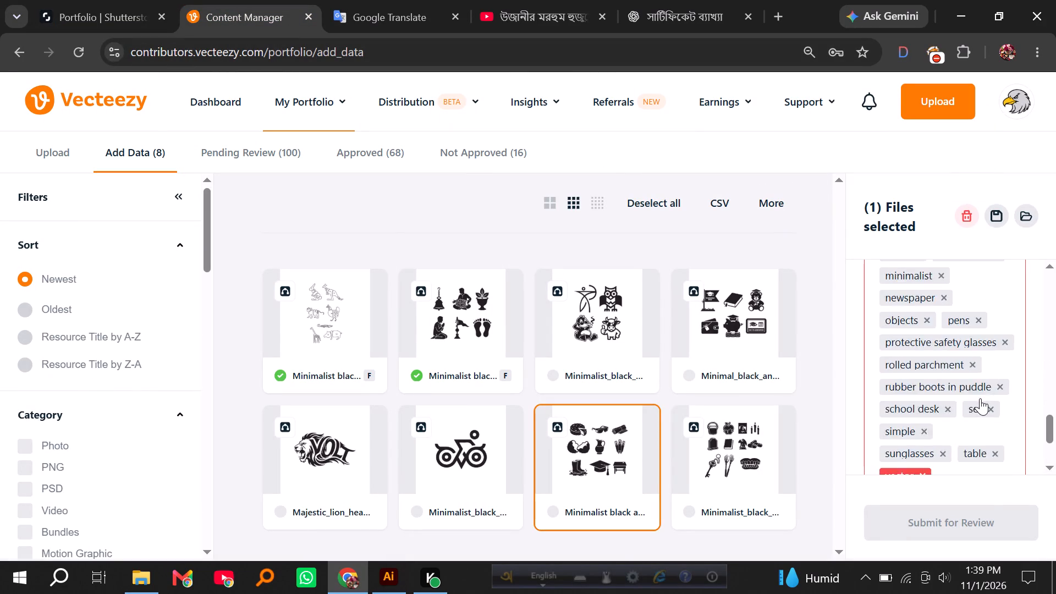
pyautogui.scroll(-1, 980, 398)
pyautogui.click(922, 392)
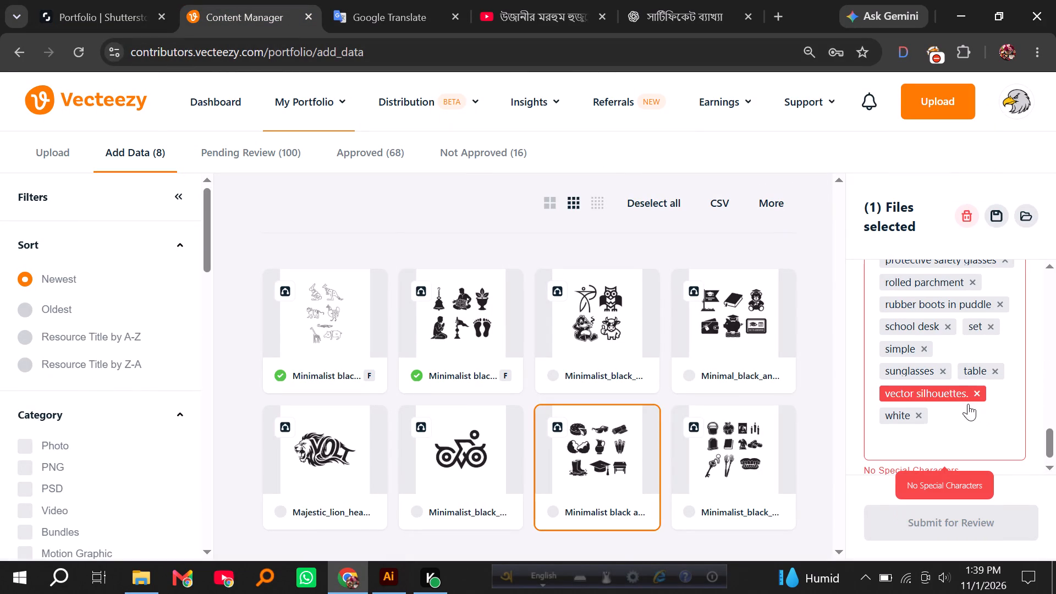
pyautogui.click(977, 393)
pyautogui.click(1002, 218)
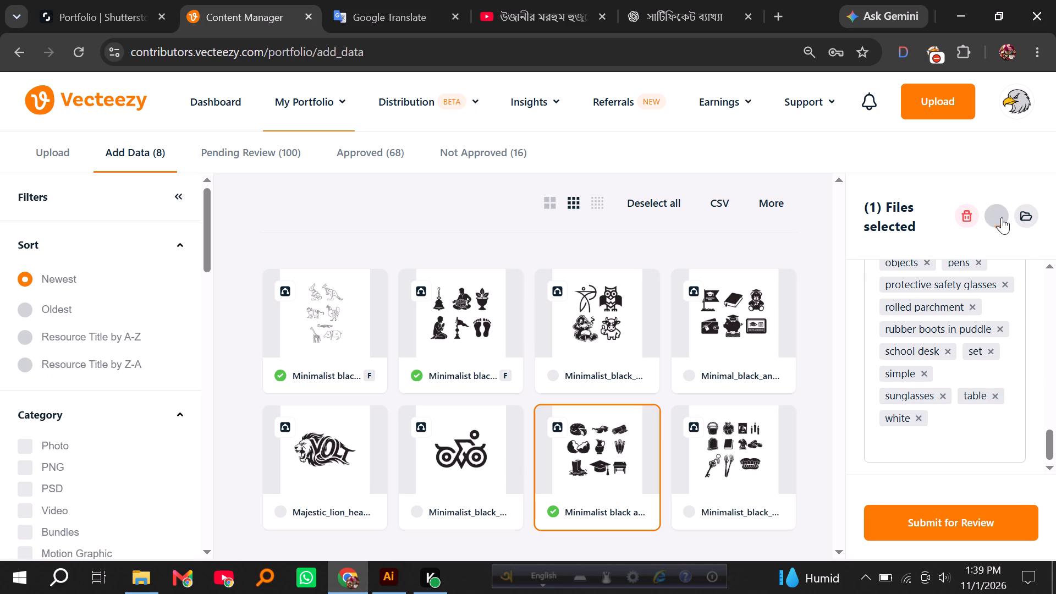
# Submit the animals, bell and footprints, and everyday objects files for review, accepting the guidelines statement, and reload the page.
pyautogui.click(324, 333)
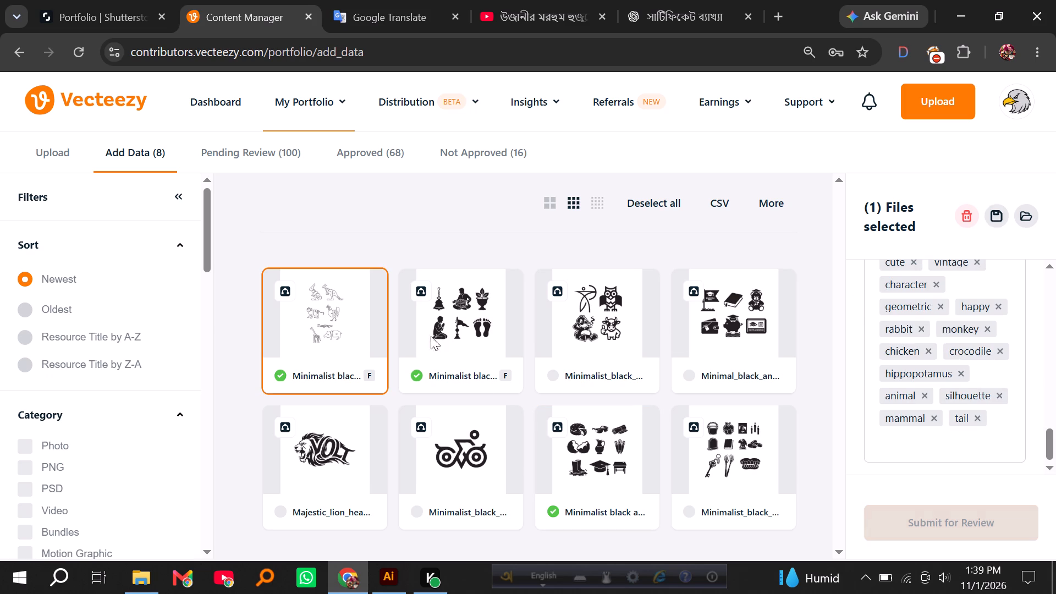
pyautogui.click(450, 335)
pyautogui.keyDown('ctrl'); pyautogui.click(338, 330); pyautogui.keyUp('ctrl')
pyautogui.keyDown('ctrl'); pyautogui.click(582, 451); pyautogui.keyUp('ctrl')
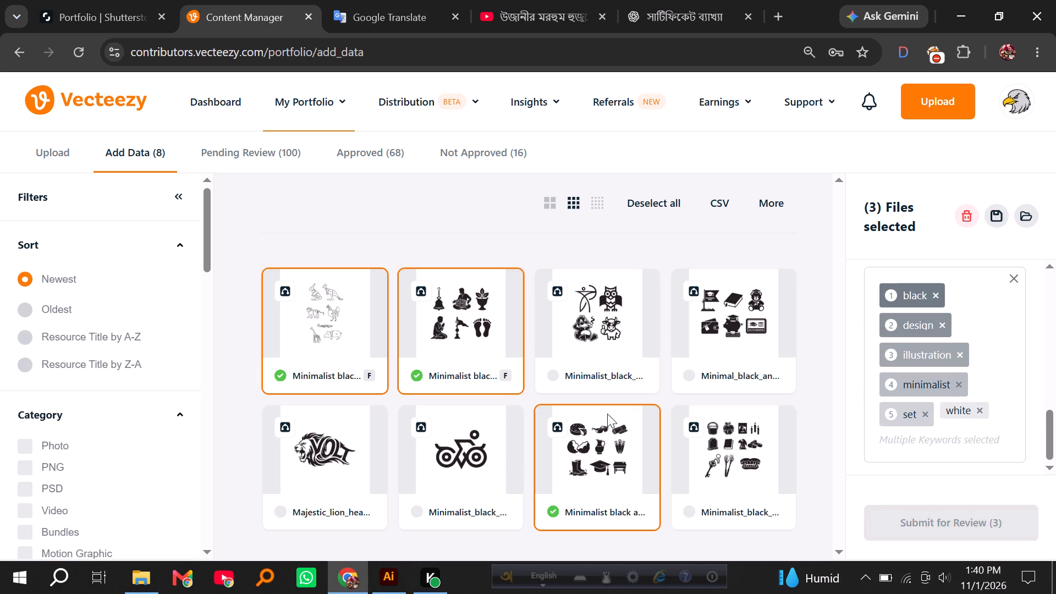
pyautogui.scroll(-2, 676, 370)
pyautogui.scroll(-1, 833, 492)
pyautogui.click(947, 515)
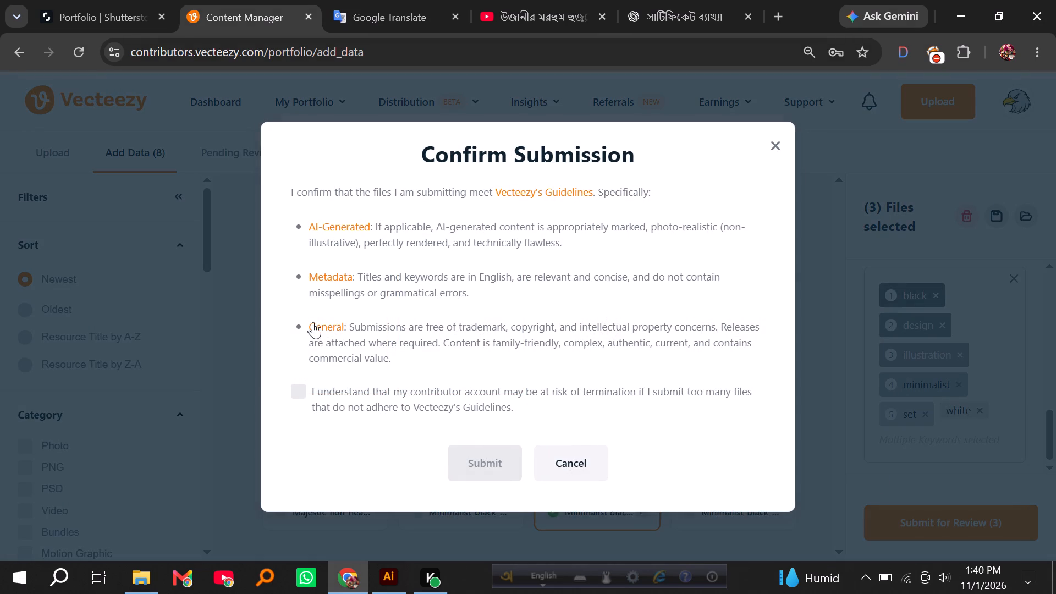
pyautogui.click(299, 393)
pyautogui.click(482, 454)
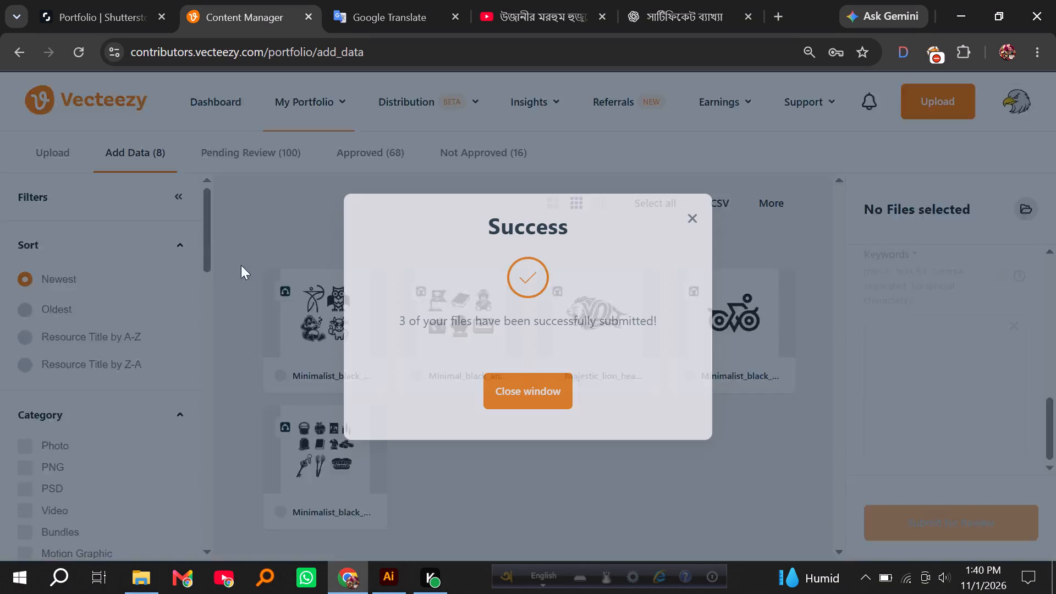
pyautogui.click(520, 395)
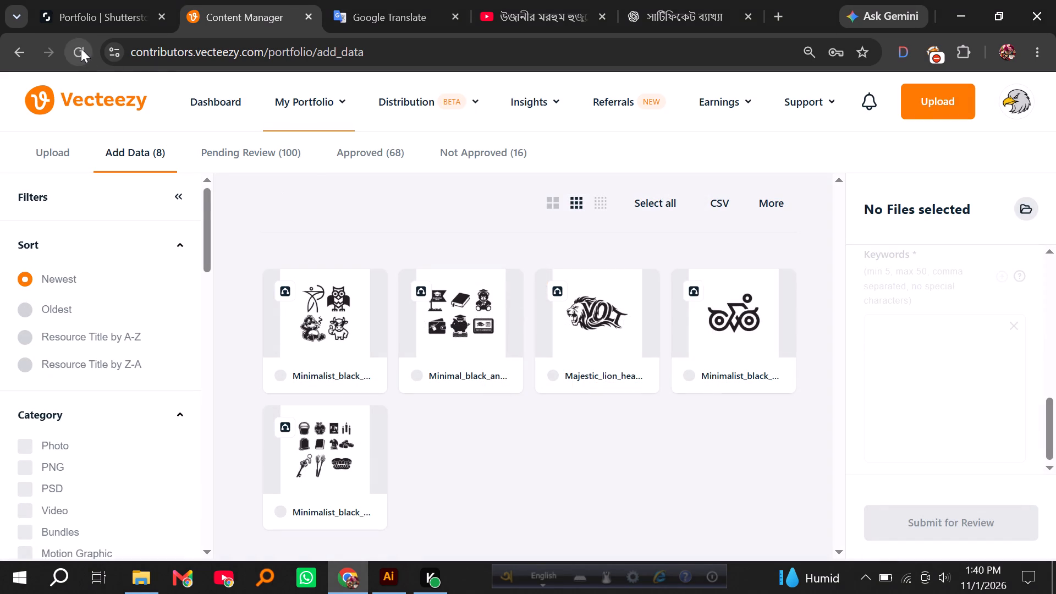
pyautogui.click(81, 48)
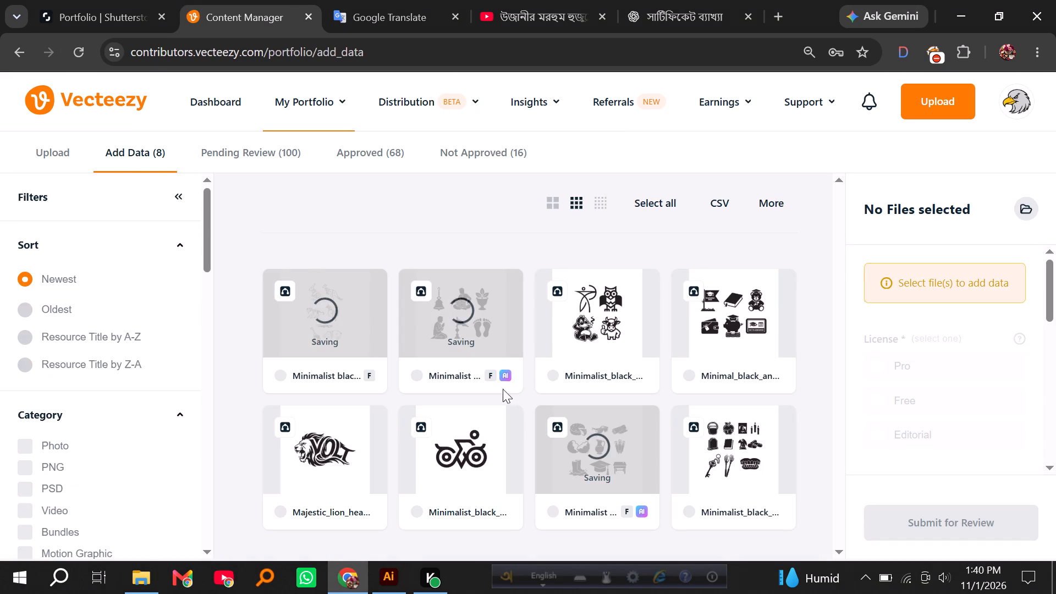
# Find the Shutterstock entry with the human figure, owl, frog and cow icons, copy its description and return to Vecteezy.
pyautogui.scroll(-1, 505, 392)
pyautogui.click(124, 0)
pyautogui.scroll(-2, 394, 394)
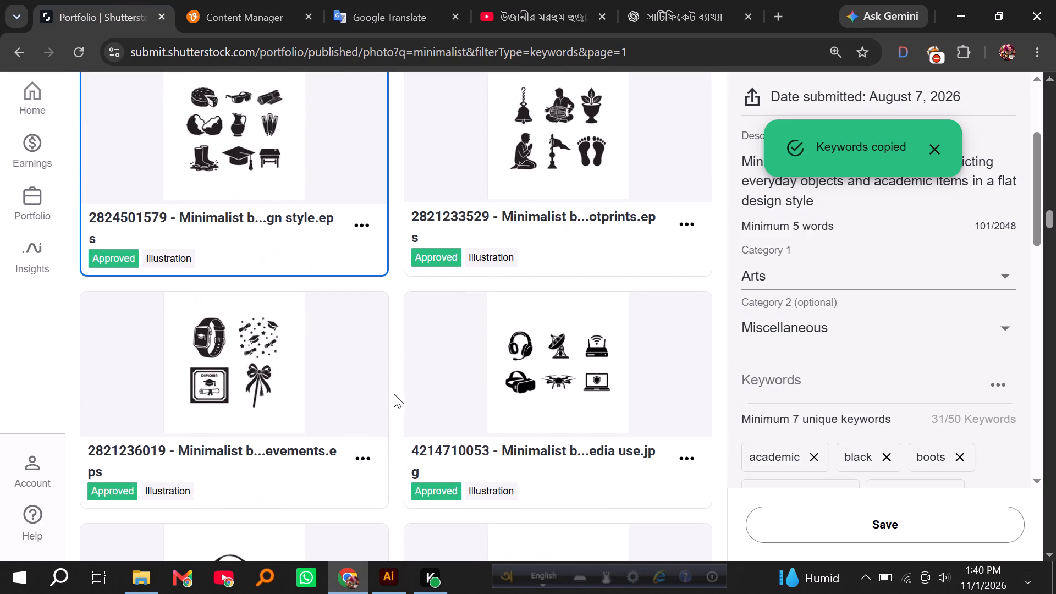
pyautogui.click(239, 0)
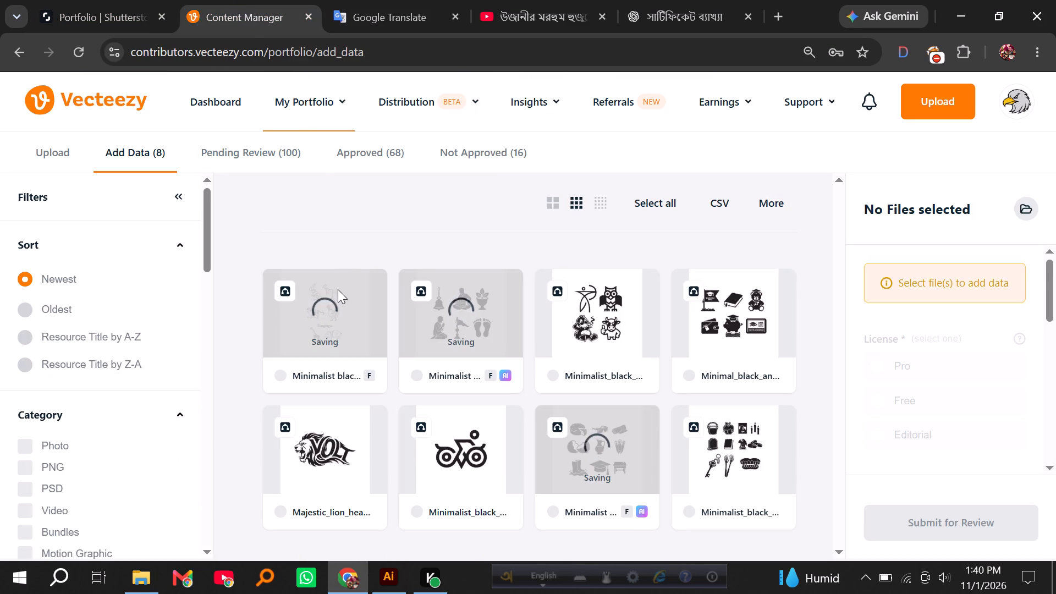
pyautogui.scroll(-1, 339, 293)
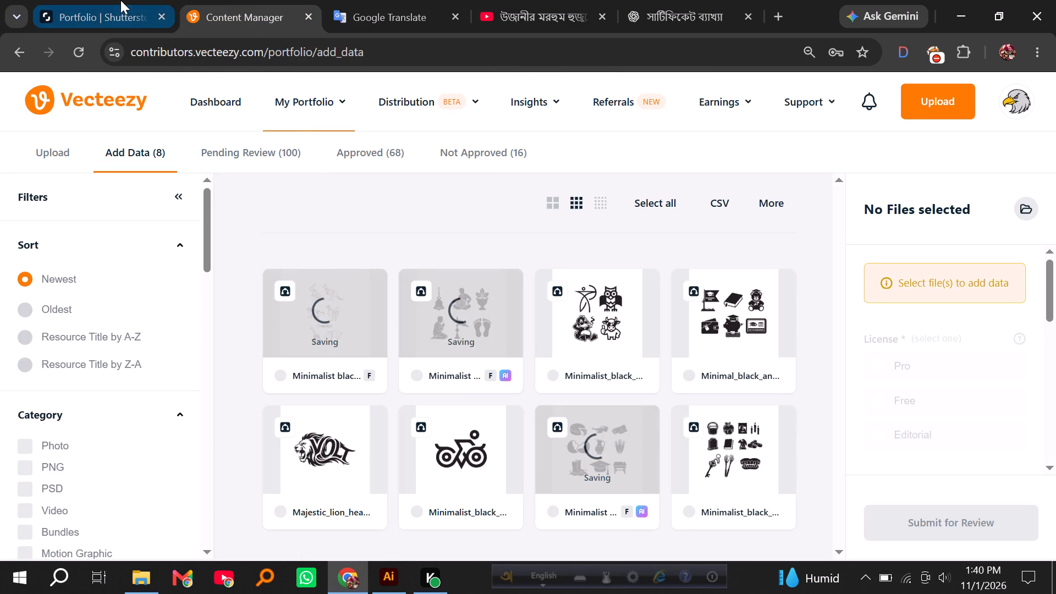
pyautogui.click(121, 2)
pyautogui.scroll(-2, 422, 386)
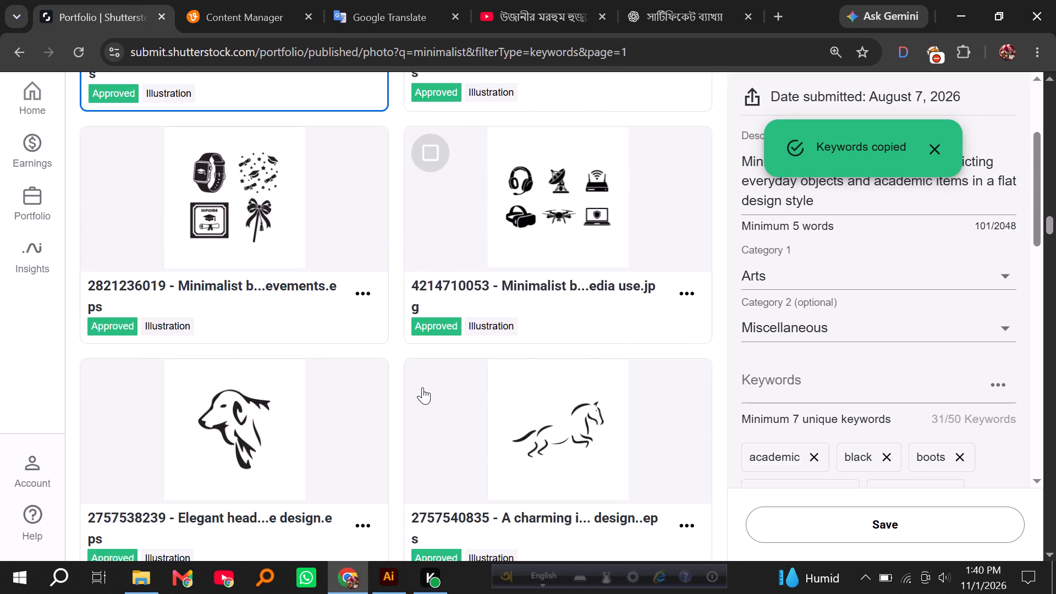
pyautogui.scroll(-7, 422, 387)
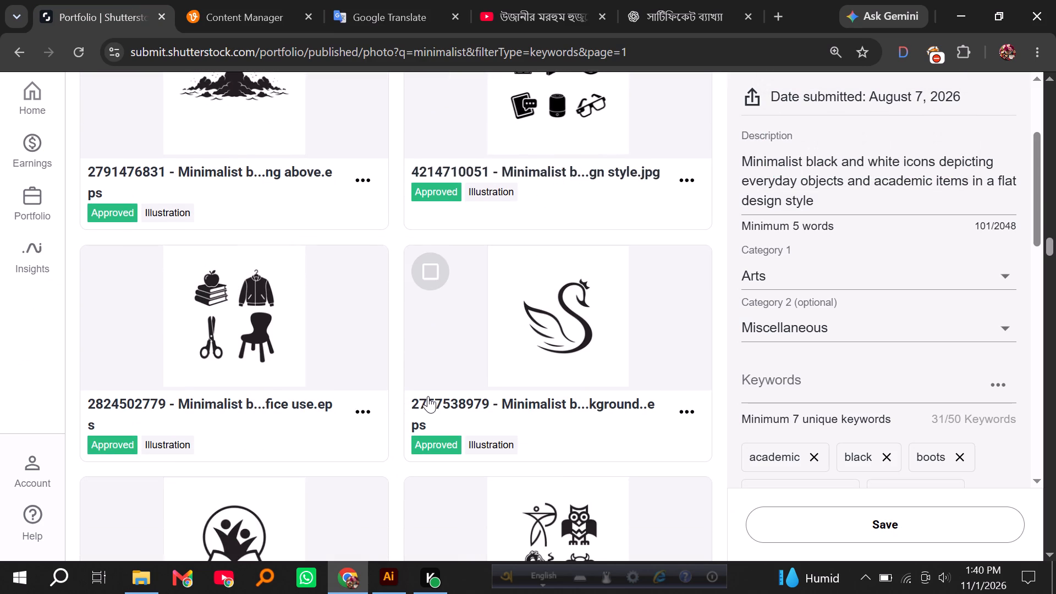
pyautogui.scroll(-3, 428, 396)
pyautogui.click(506, 324)
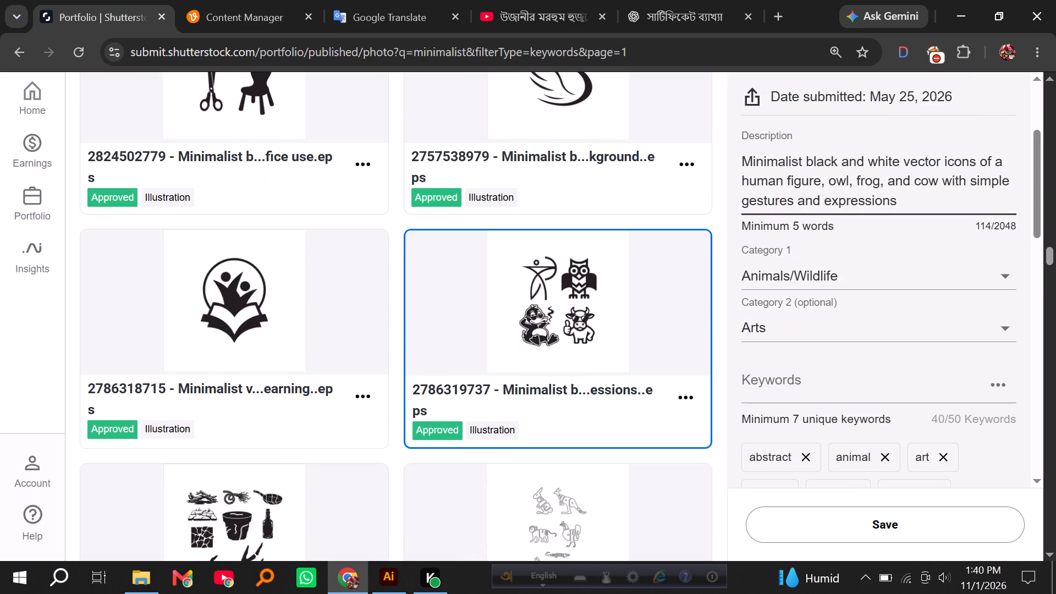
pyautogui.tripleClick(790, 177)
pyautogui.hotkey('ctrl', 'c')
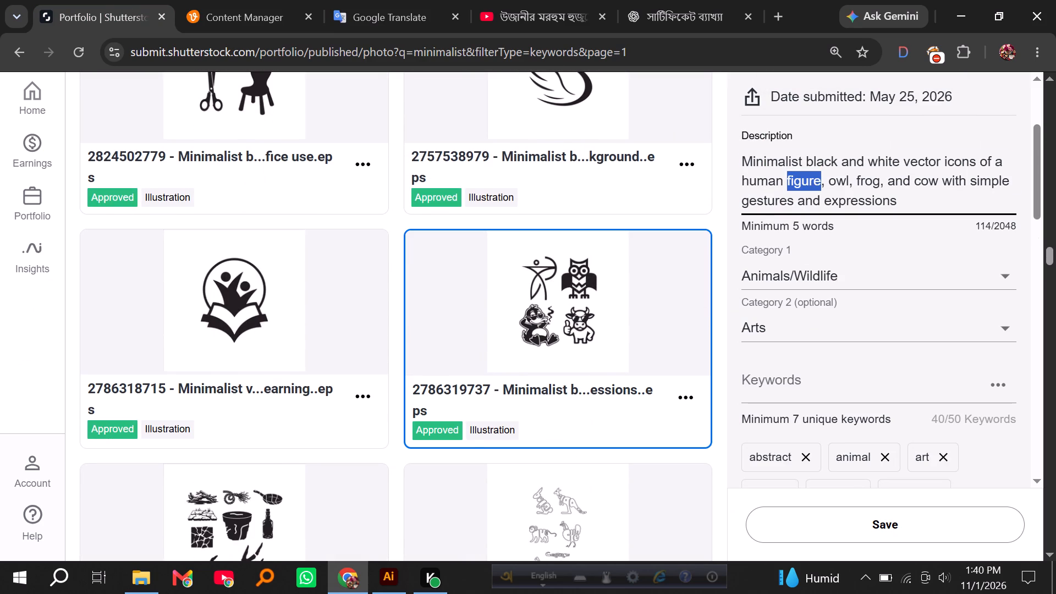
pyautogui.click(264, 0)
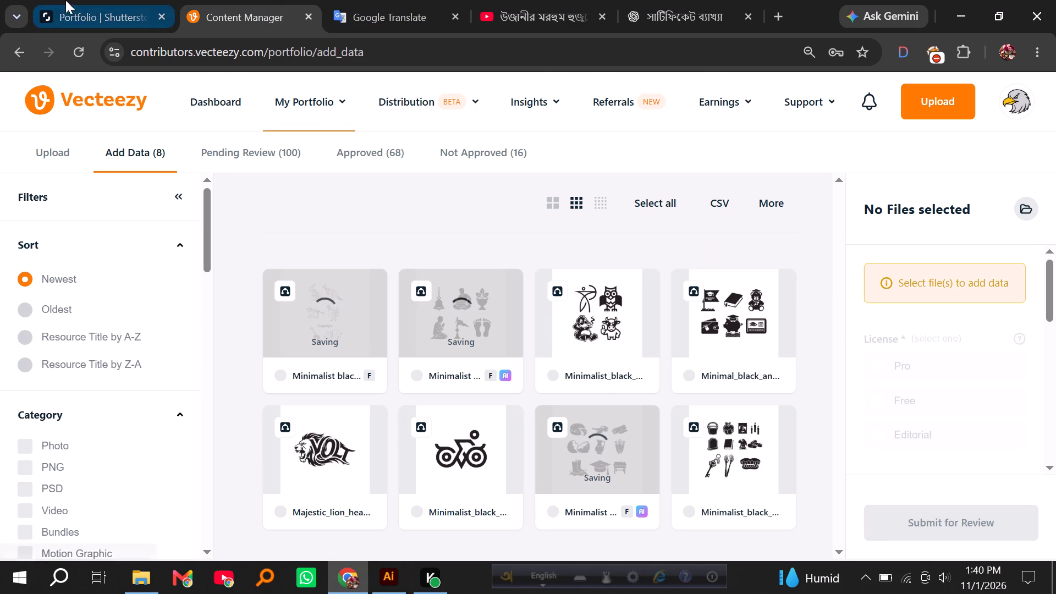
pyautogui.click(100, 2)
pyautogui.click(227, 0)
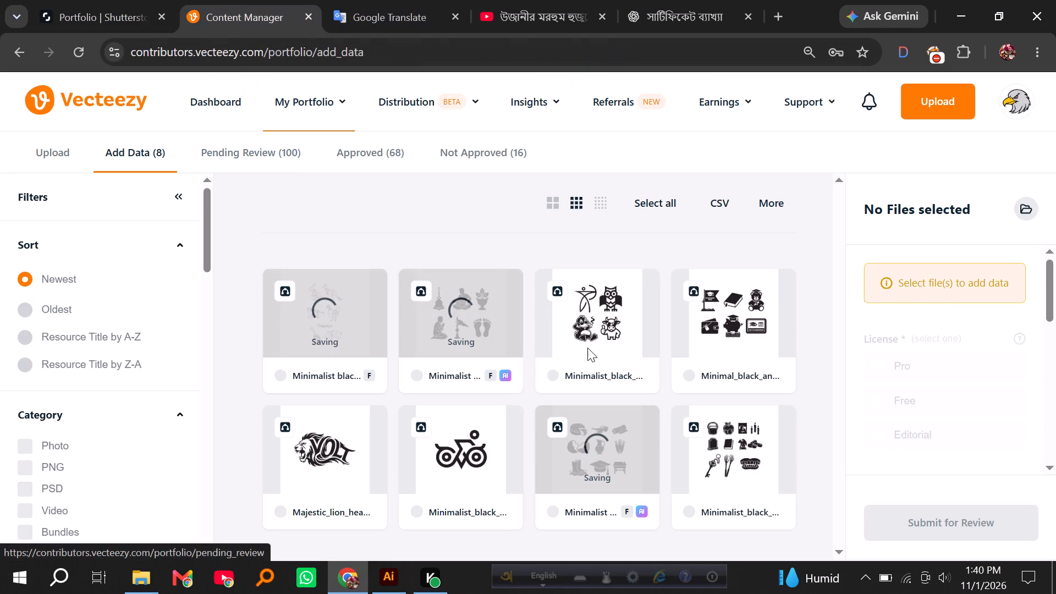
# Give the Vecteezy file with the human figure, owl, frog and cow a Free license and mark it AI-generated with Other software "flow".
pyautogui.click(590, 340)
pyautogui.scroll(-1, 928, 389)
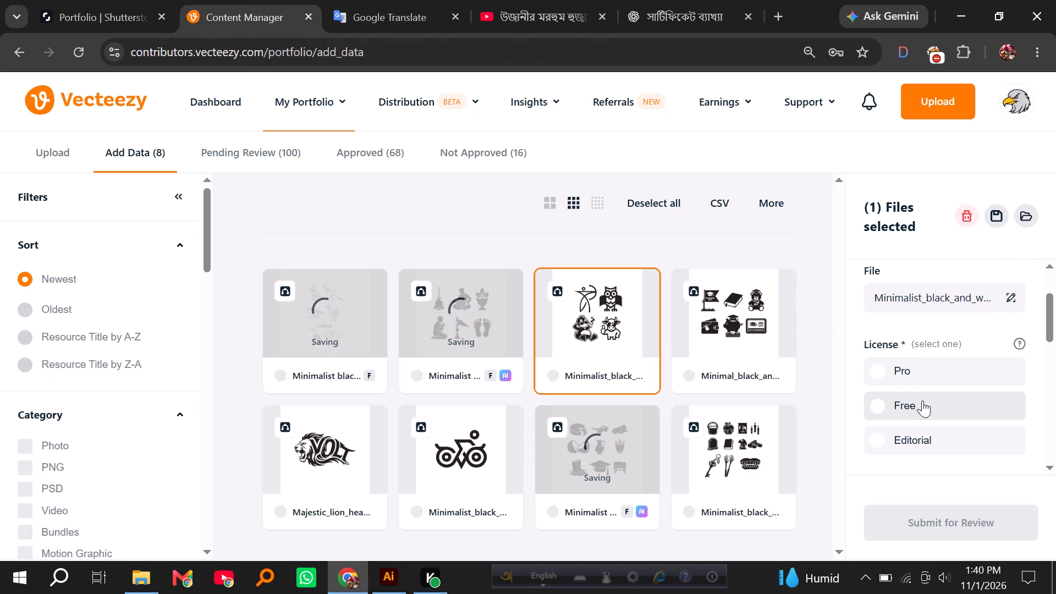
pyautogui.click(922, 400)
pyautogui.scroll(-2, 934, 368)
pyautogui.click(955, 400)
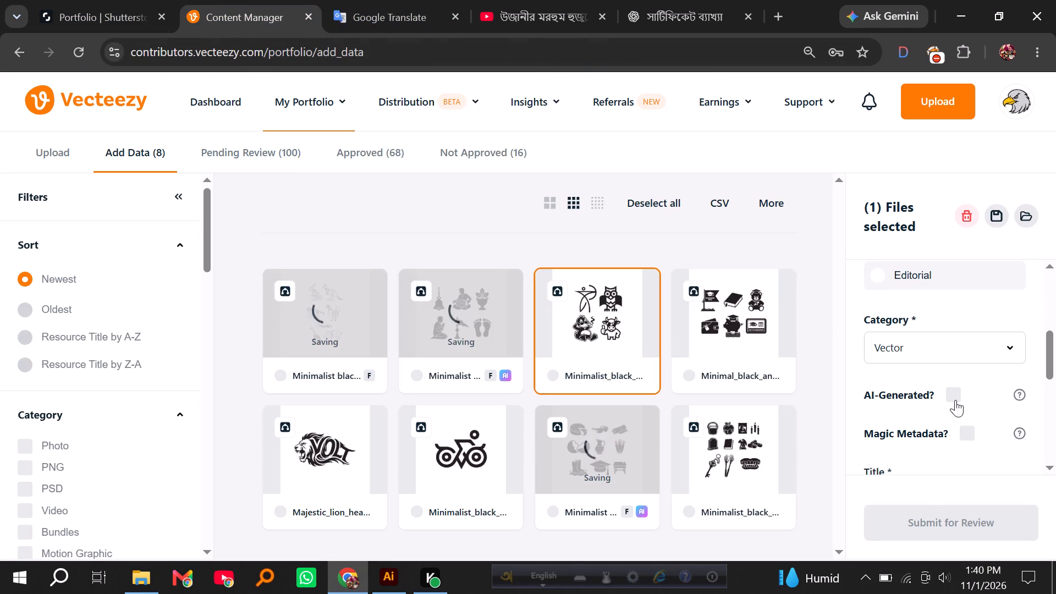
pyautogui.scroll(-2, 955, 402)
pyautogui.scroll(2, 949, 360)
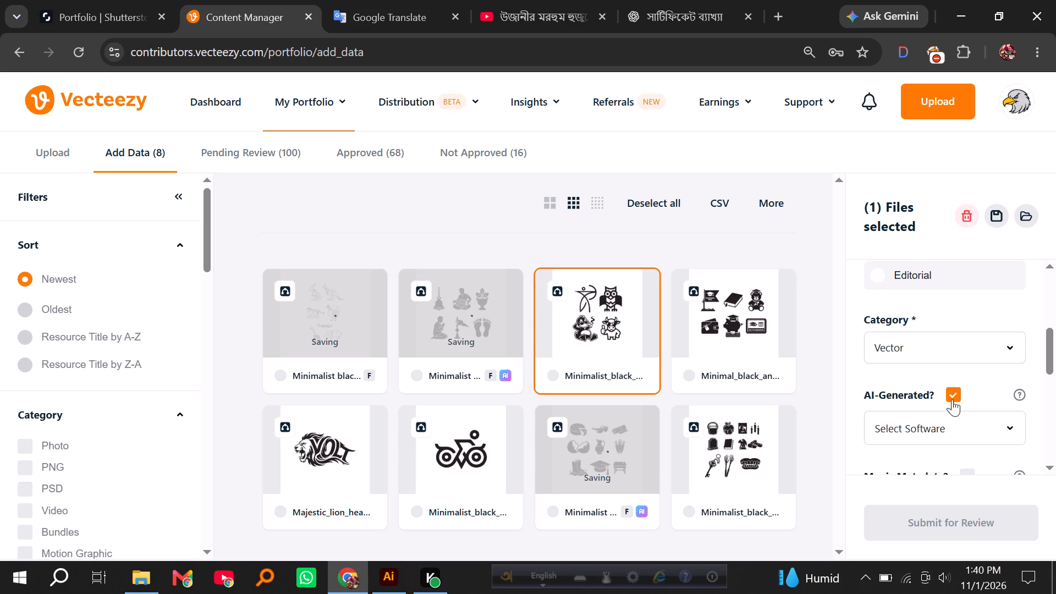
pyautogui.click(958, 423)
pyautogui.scroll(-2, 958, 424)
pyautogui.click(903, 532)
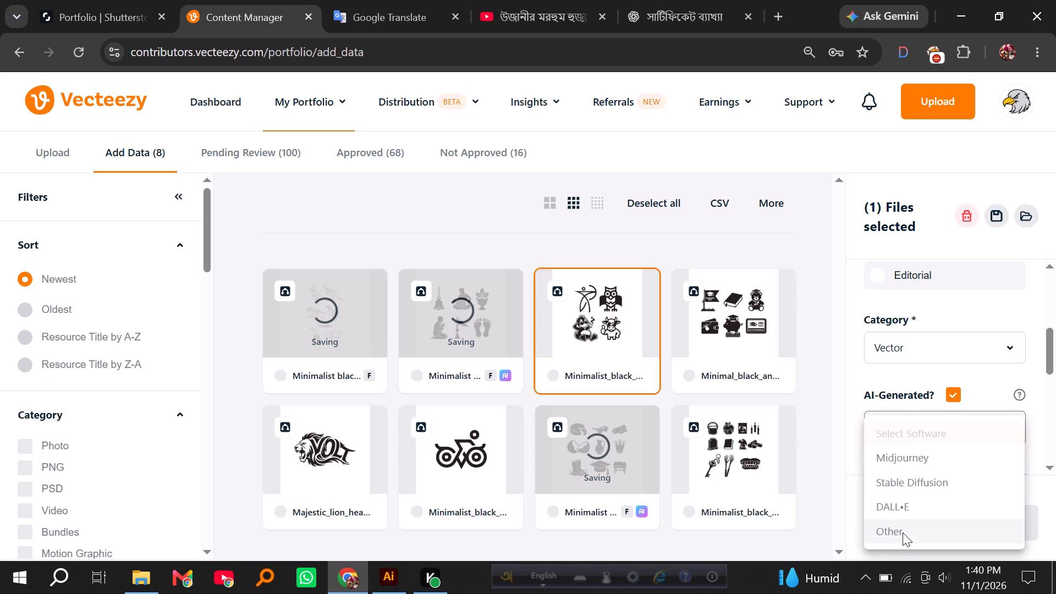
pyautogui.click(911, 519)
pyautogui.click(952, 475)
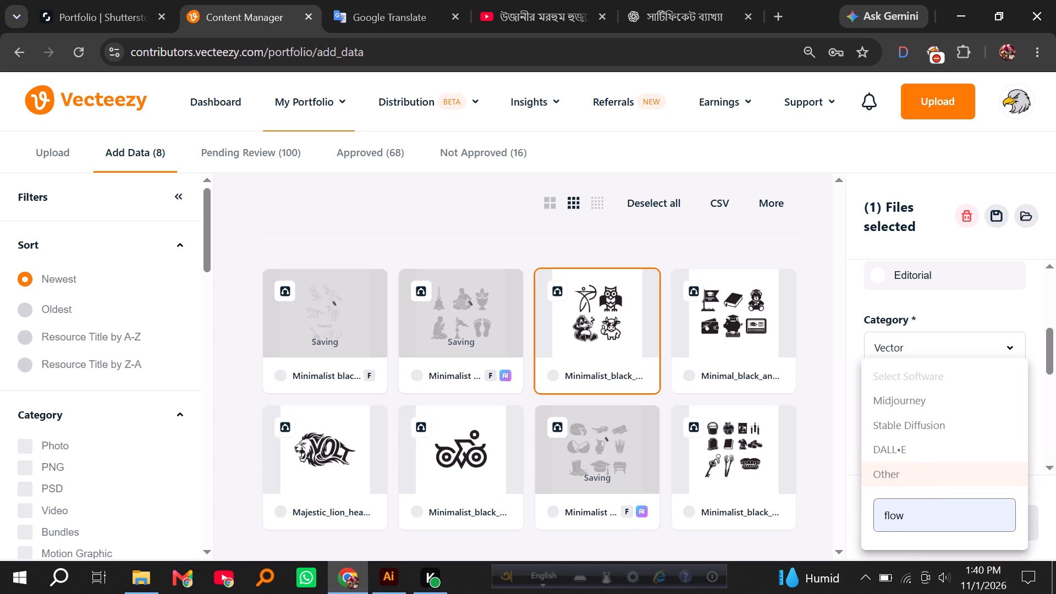
pyautogui.press('Return')
# Replace the file's title "Print" with the description copied from the matching Shutterstock entry.
pyautogui.scroll(-2, 938, 453)
pyautogui.moveTo(922, 434); pyautogui.dragTo(839, 433)
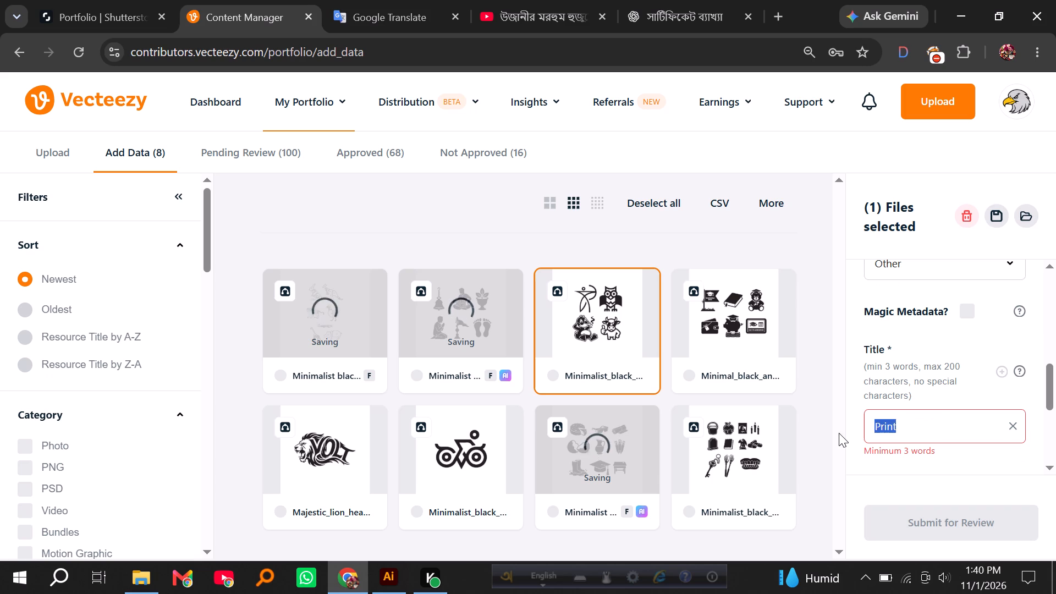
pyautogui.hotkey('ctrl', 'v')
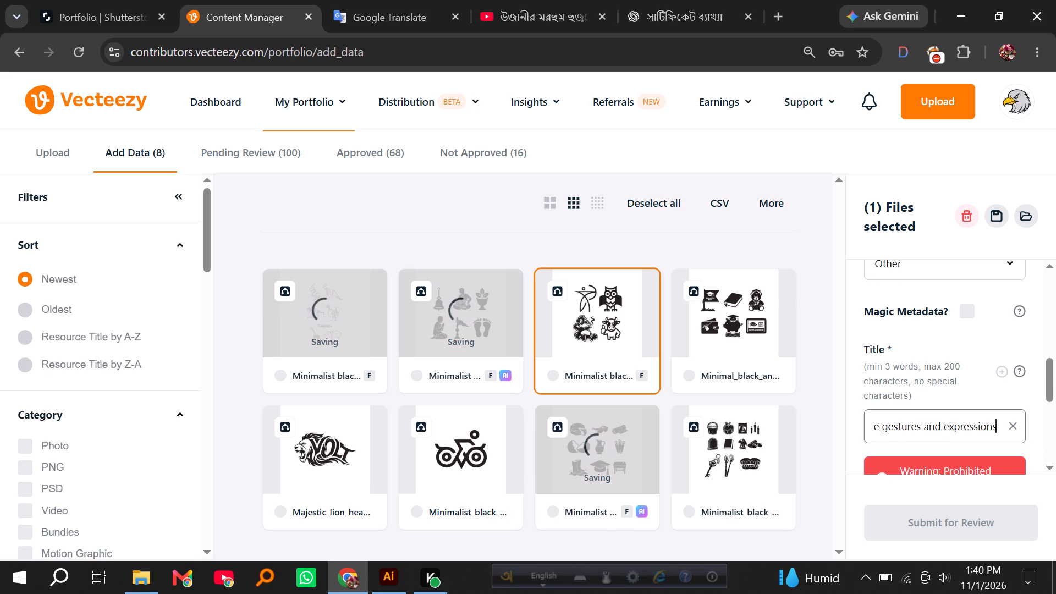
# Remove the prohibited word "vector" before "icons" in the file's title.
pyautogui.press('Right')
pyautogui.press('Up')
pyautogui.press('Right')
pyautogui.press('Right')
pyautogui.press('Right')
pyautogui.press('Right')
pyautogui.press('Right')
pyautogui.press('Right')
pyautogui.press('Right')
pyautogui.press('Right')
pyautogui.press('Right')
pyautogui.press('Right')
pyautogui.press('Right')
pyautogui.press('Right')
pyautogui.press('Right')
pyautogui.press('Right')
pyautogui.press('Right')
pyautogui.press('Right')
pyautogui.press('Right')
pyautogui.press('Right')
pyautogui.press('Right')
pyautogui.press('Right')
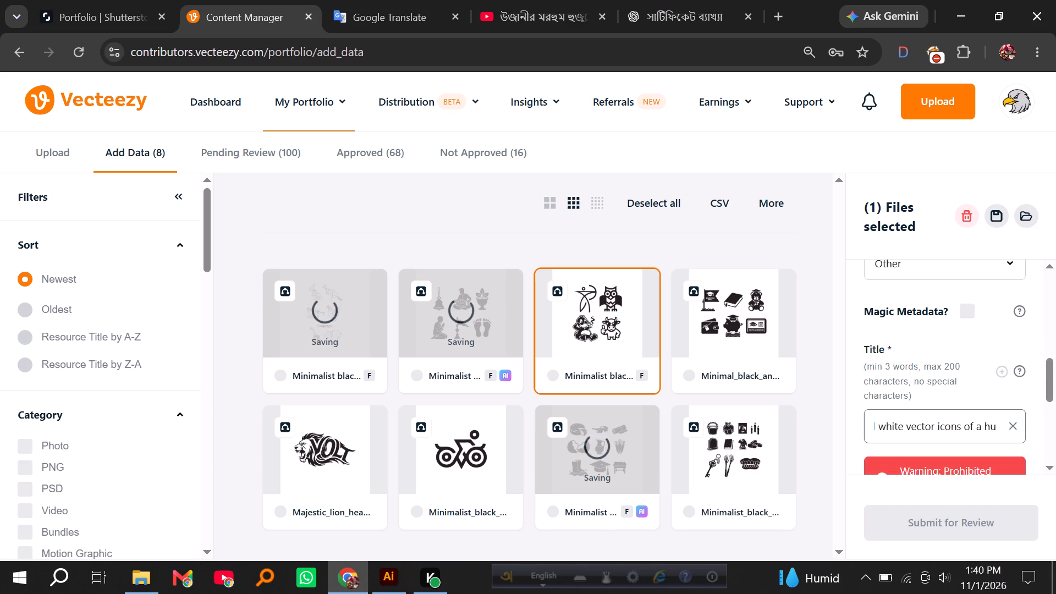
pyautogui.moveTo(936, 425); pyautogui.dragTo(910, 421)
pyautogui.press('BackSpace')
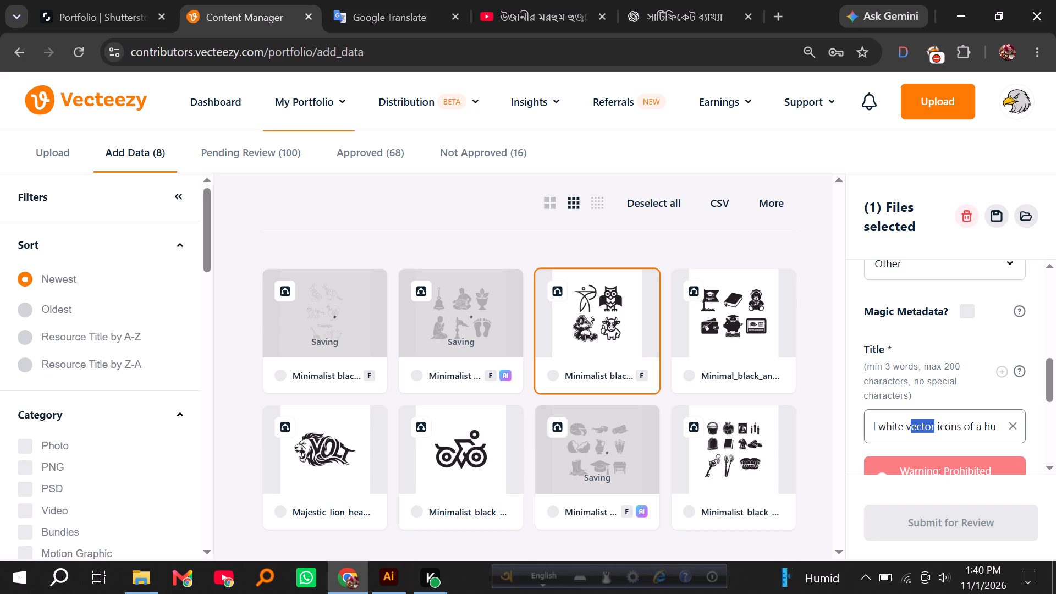
pyautogui.press('BackSpace')
pyautogui.press('BackSpace')
# Copy all keywords of the matching Shutterstock owl, frog and cow entry into the keywords of the selected Vecteezy file.
pyautogui.scroll(-2, 951, 404)
pyautogui.click(931, 402)
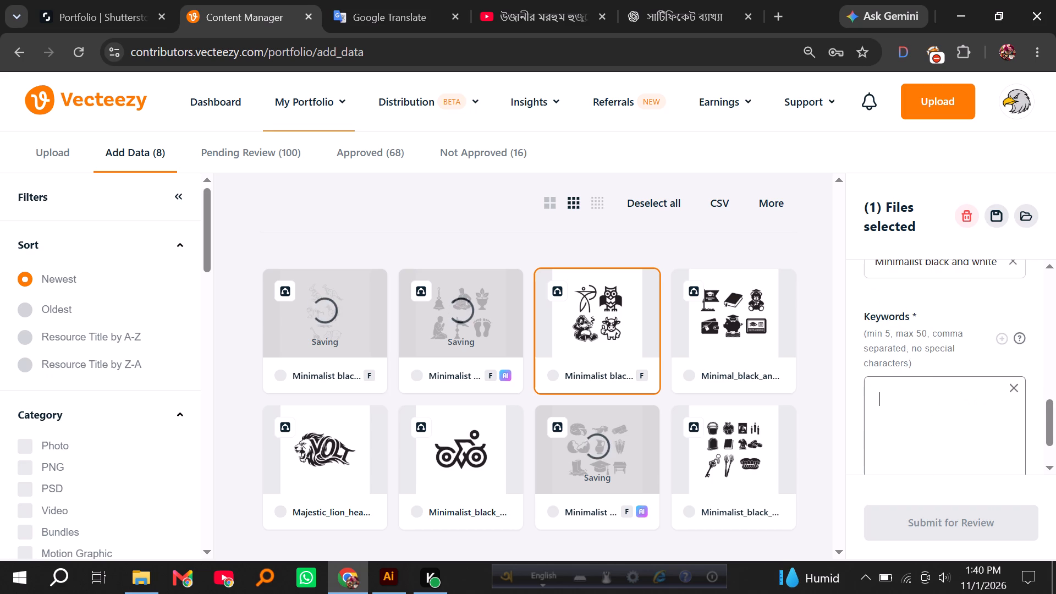
pyautogui.click(120, 0)
pyautogui.scroll(-2, 839, 342)
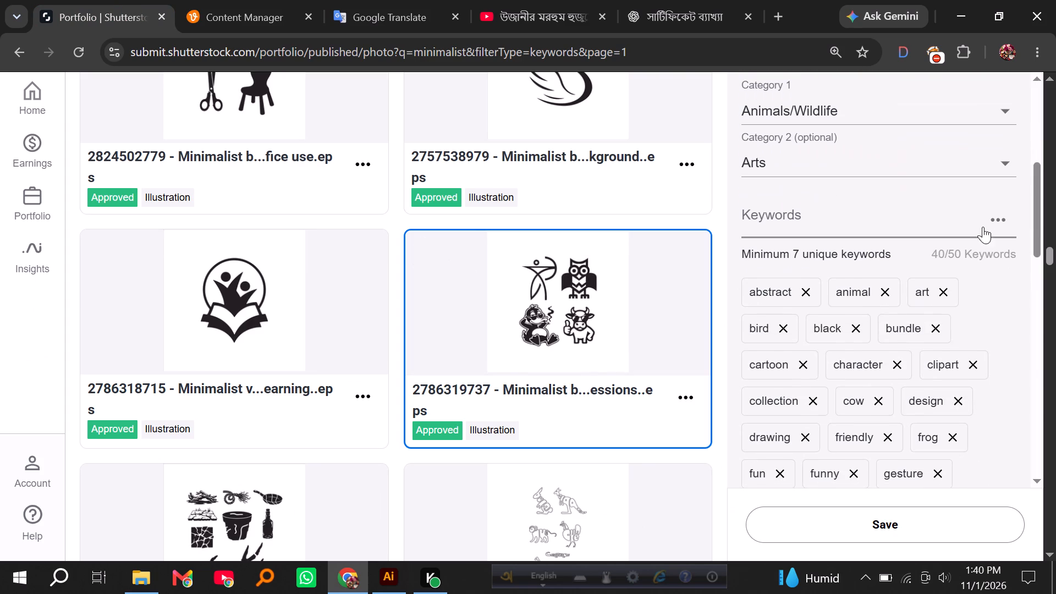
pyautogui.click(989, 216)
pyautogui.click(961, 255)
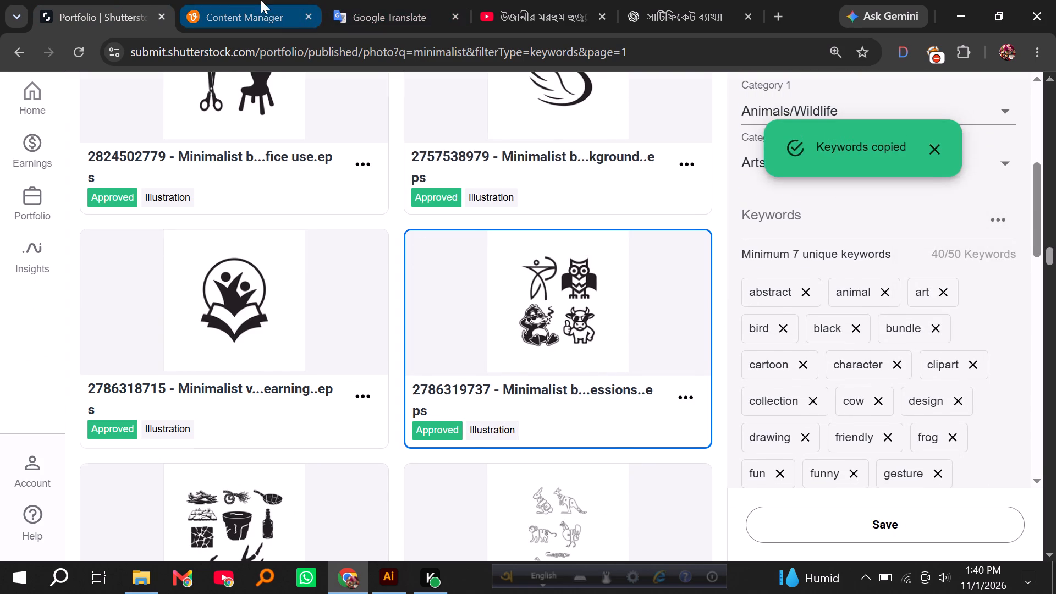
pyautogui.click(261, 0)
pyautogui.hotkey('ctrl', 'v')
# Remove the flagged keywords "vector" and "thumbs-up" from the file and save its data.
pyautogui.scroll(-1, 956, 400)
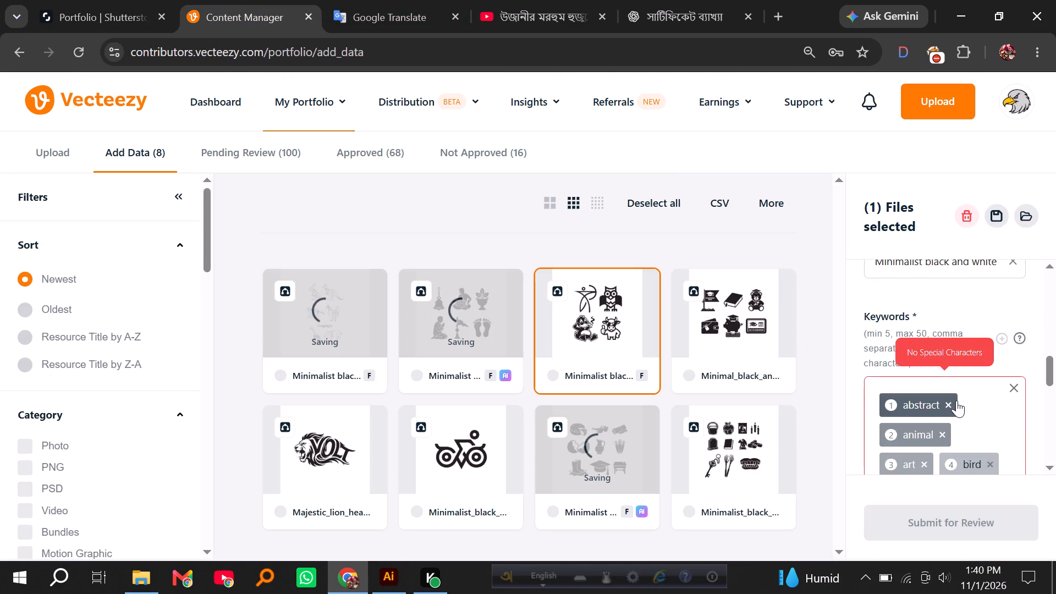
pyautogui.scroll(-4, 956, 400)
pyautogui.scroll(-2, 941, 448)
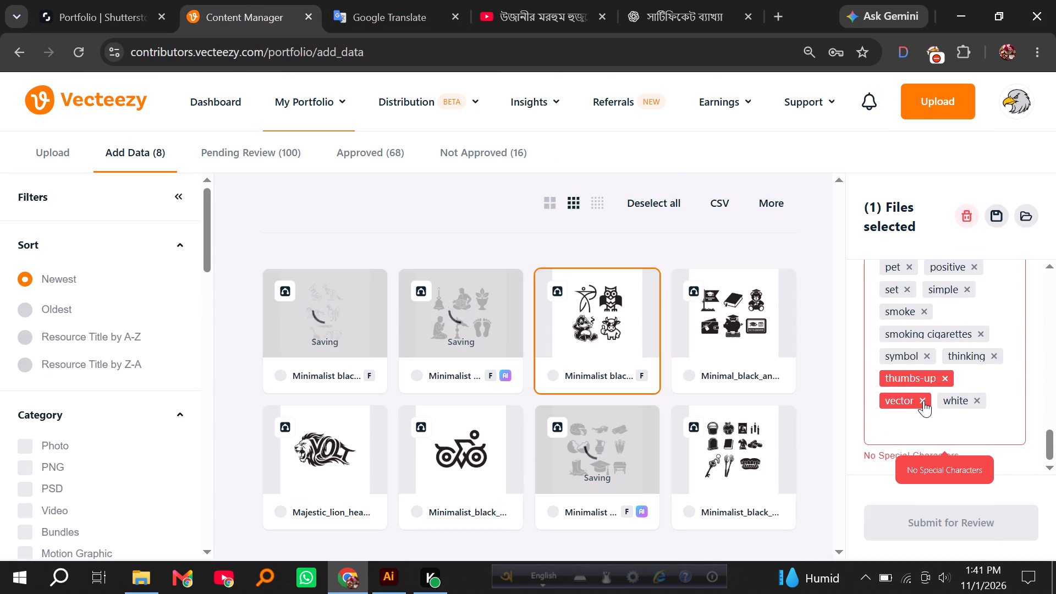
pyautogui.click(923, 400)
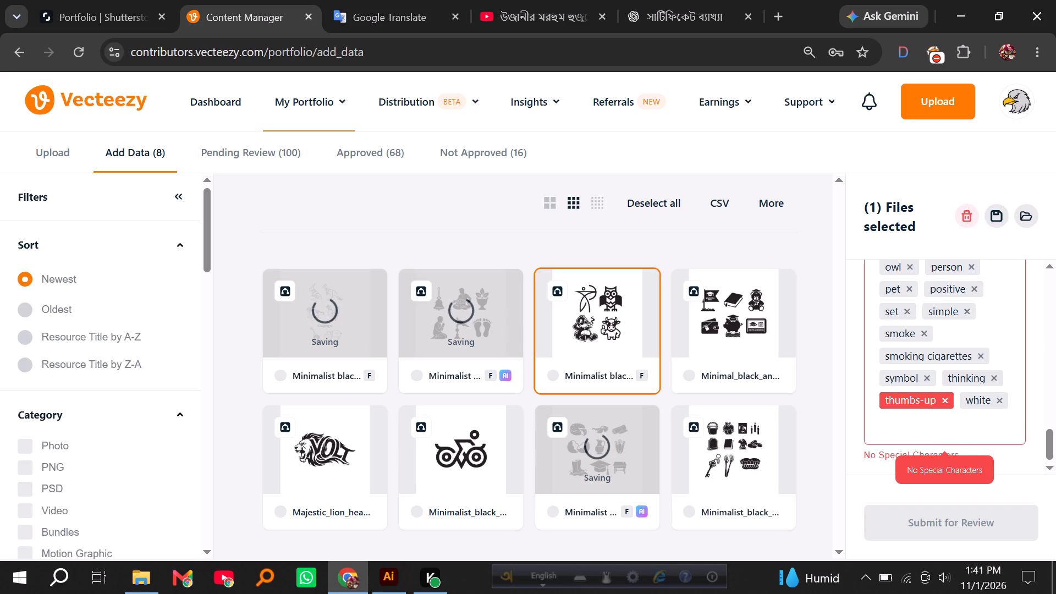
pyautogui.click(946, 399)
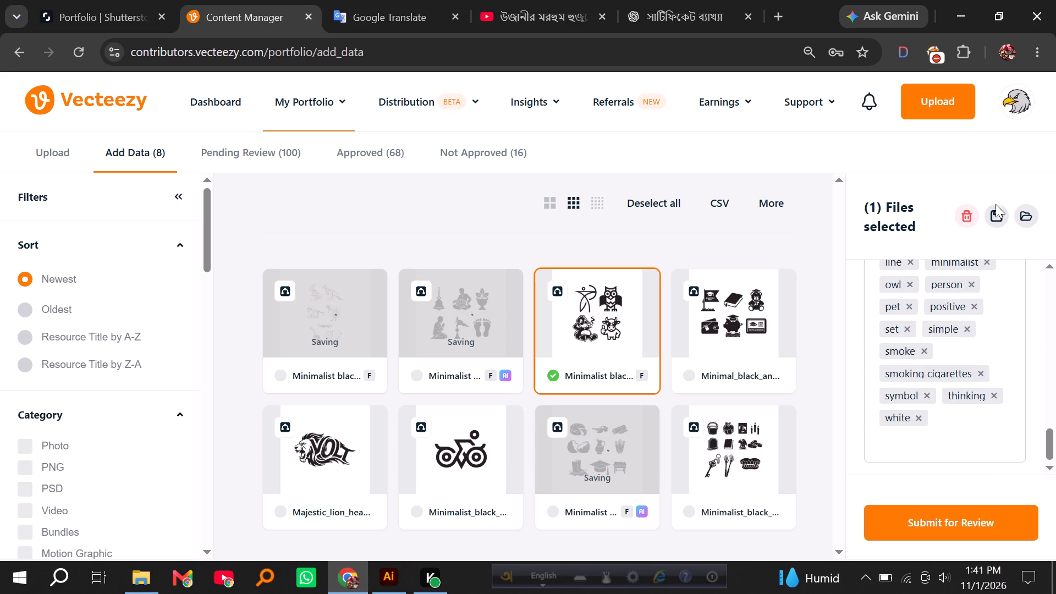
pyautogui.click(999, 211)
pyautogui.click(996, 212)
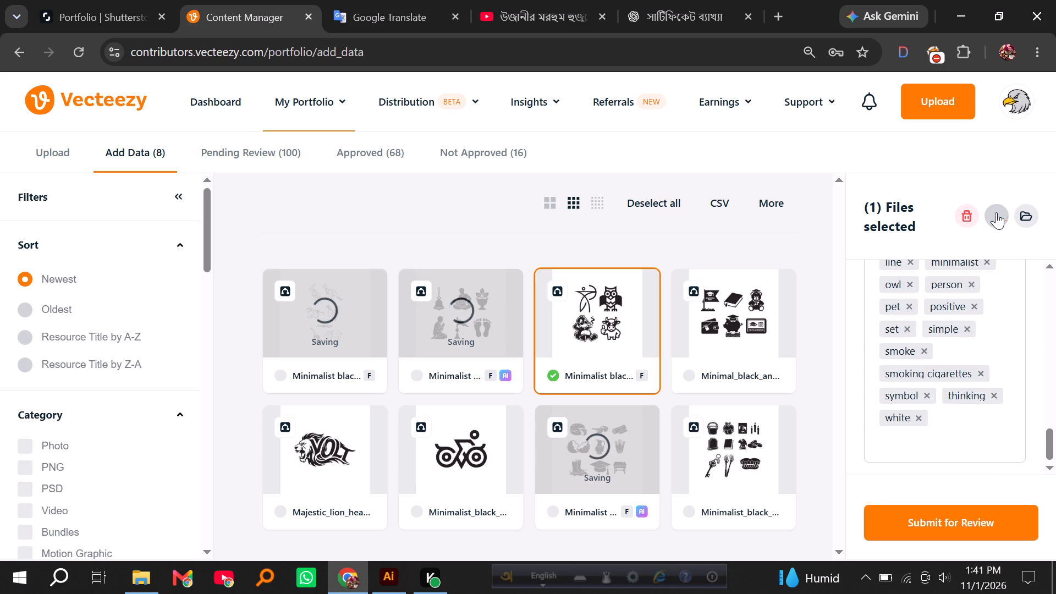
# Check the bell and footprints, everyday objects, animals, and owl, frog and cow files while their data is saving.
pyautogui.click(471, 336)
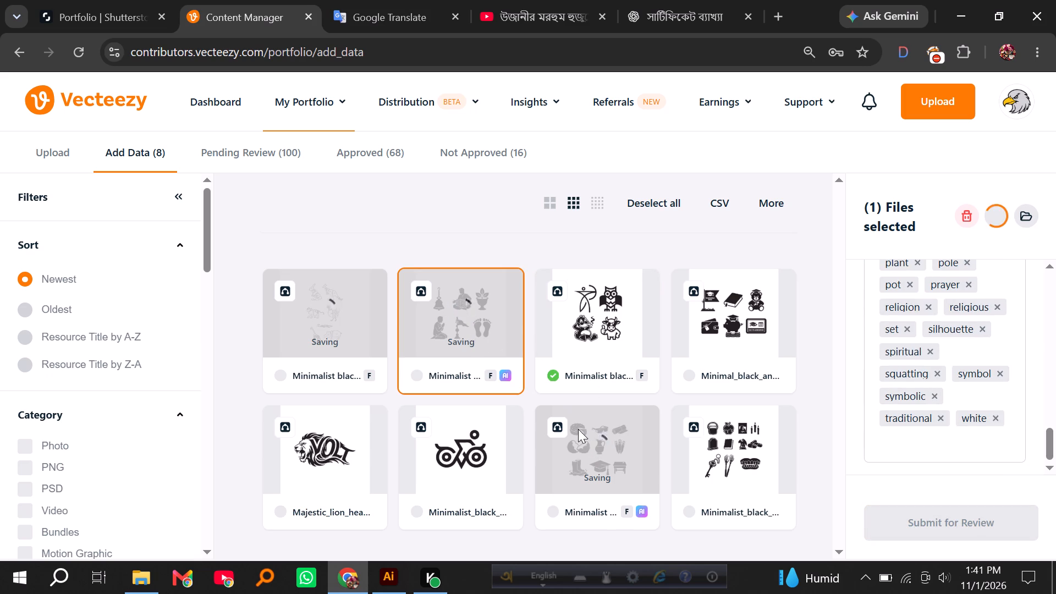
pyautogui.click(577, 433)
pyautogui.click(305, 296)
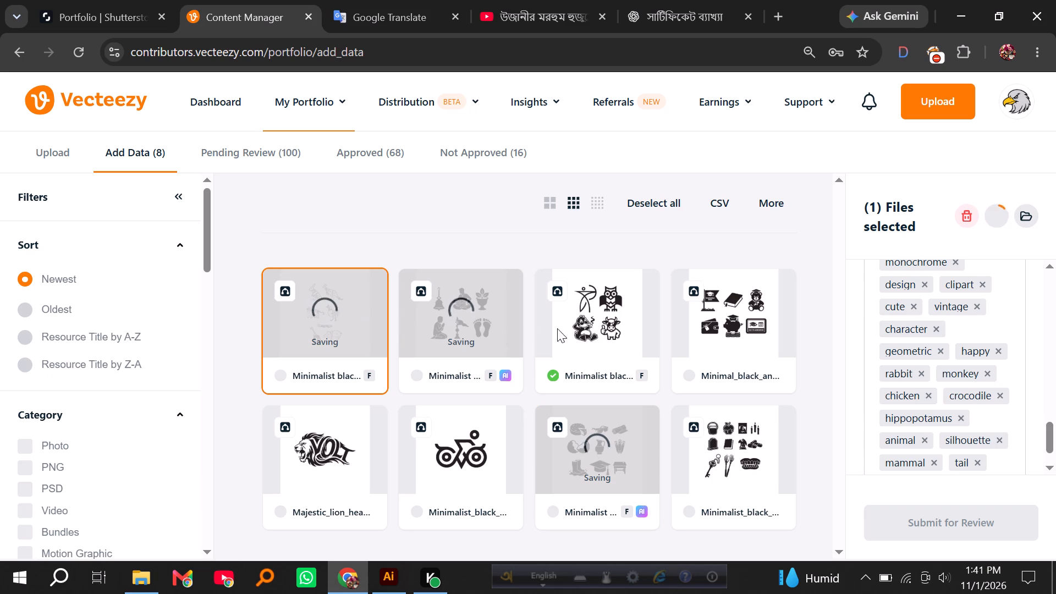
pyautogui.click(587, 325)
pyautogui.scroll(-4, 582, 338)
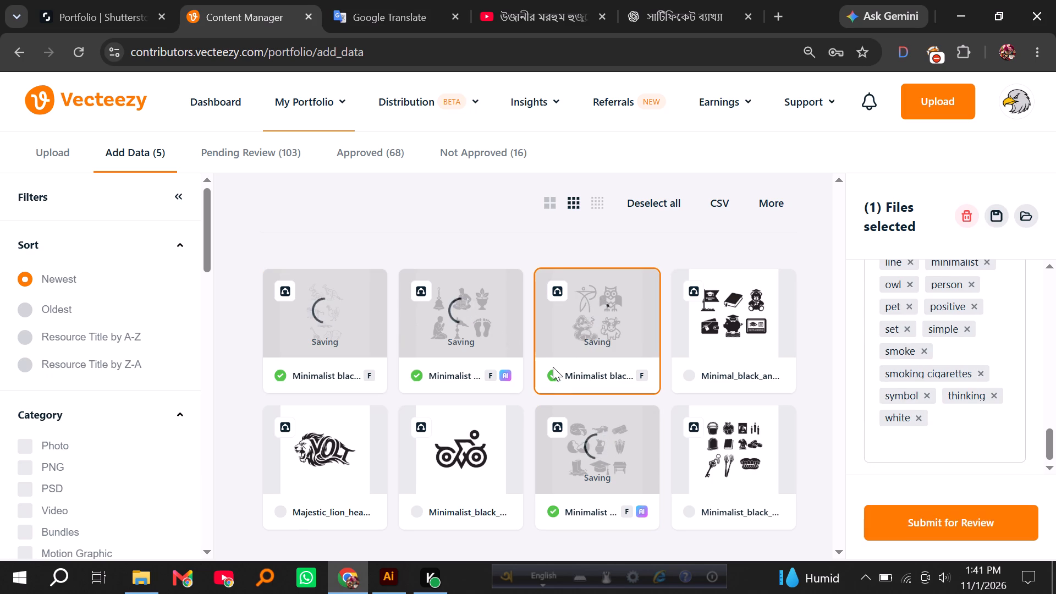
pyautogui.scroll(-1, 553, 367)
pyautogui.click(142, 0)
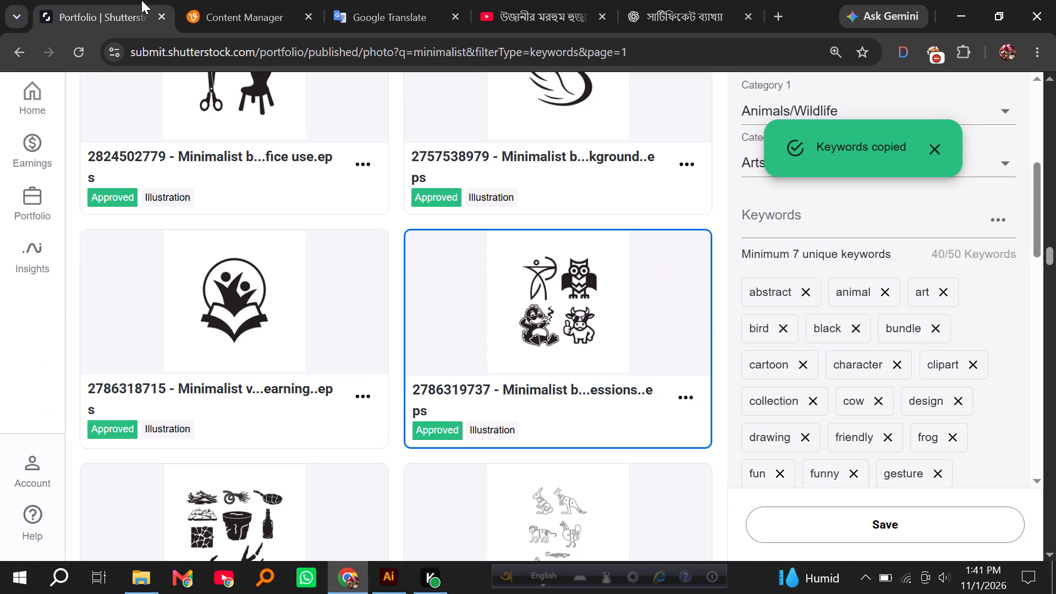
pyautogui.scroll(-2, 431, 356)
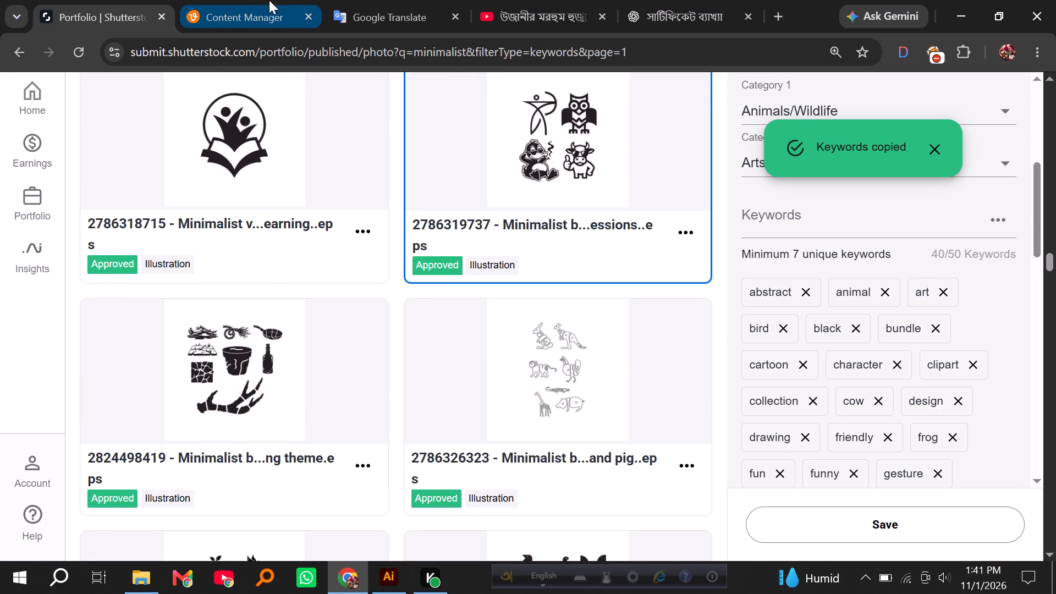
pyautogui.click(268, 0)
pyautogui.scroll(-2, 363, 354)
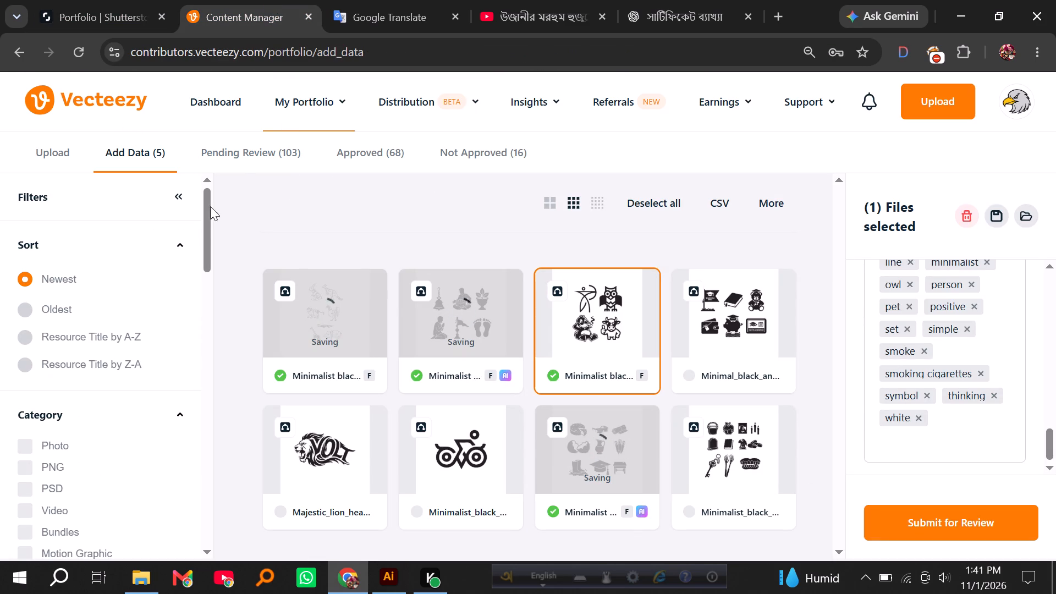
# Check the files pending review for the recent submissions, return to the files awaiting data and reload the page.
pyautogui.click(249, 155)
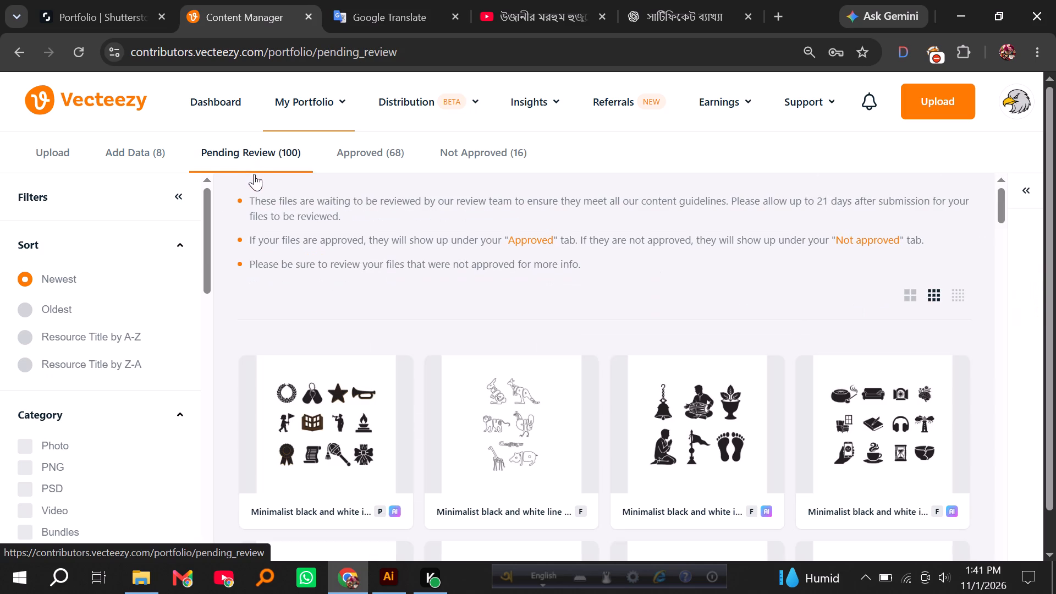
pyautogui.scroll(-2, 463, 346)
pyautogui.scroll(3, 477, 389)
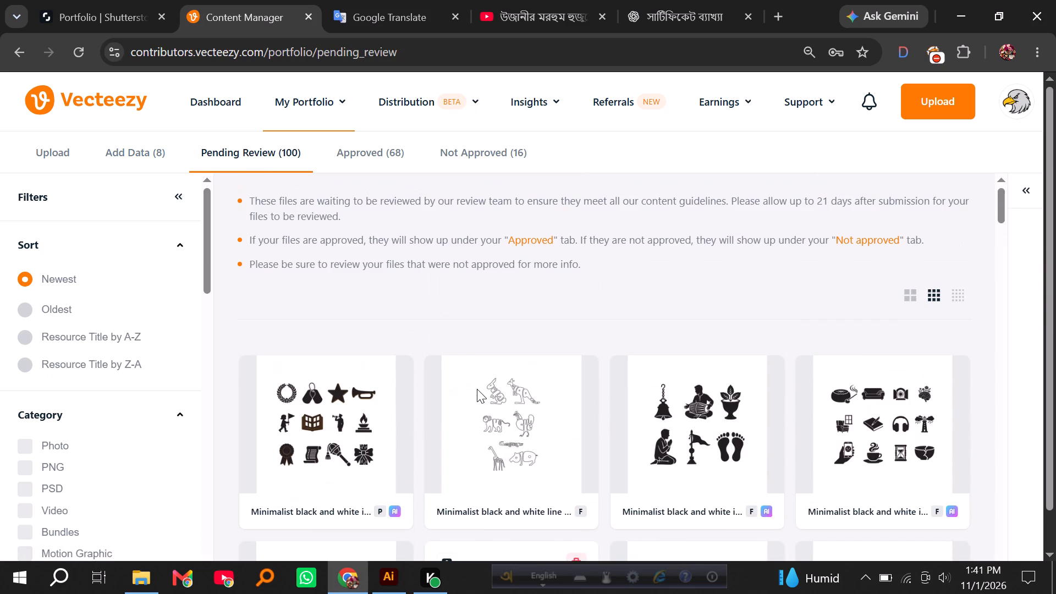
pyautogui.scroll(3, 477, 389)
pyautogui.click(157, 154)
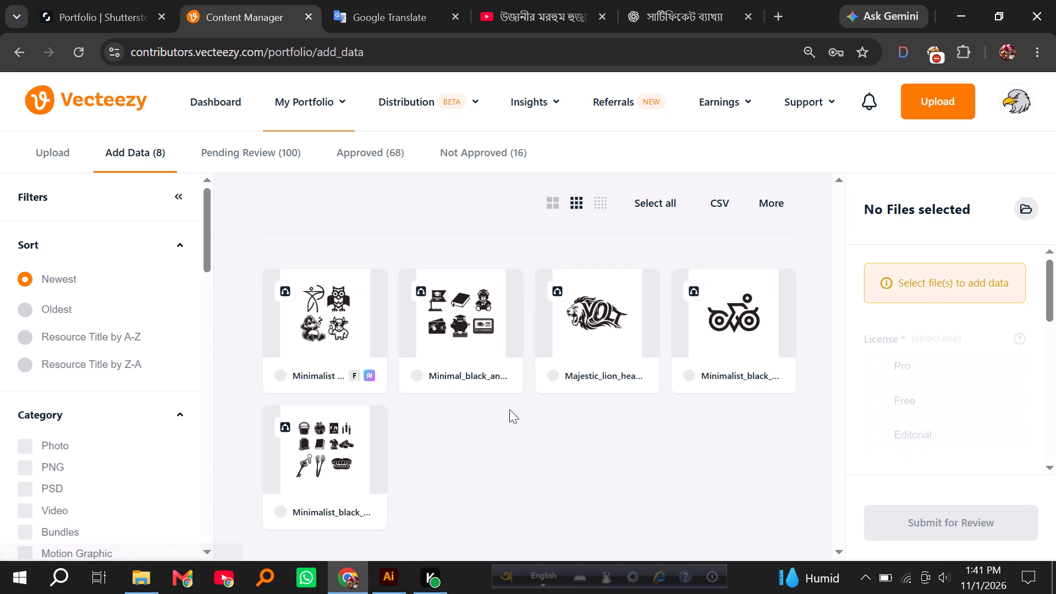
pyautogui.scroll(-1, 416, 356)
pyautogui.scroll(1, 412, 356)
pyautogui.click(79, 53)
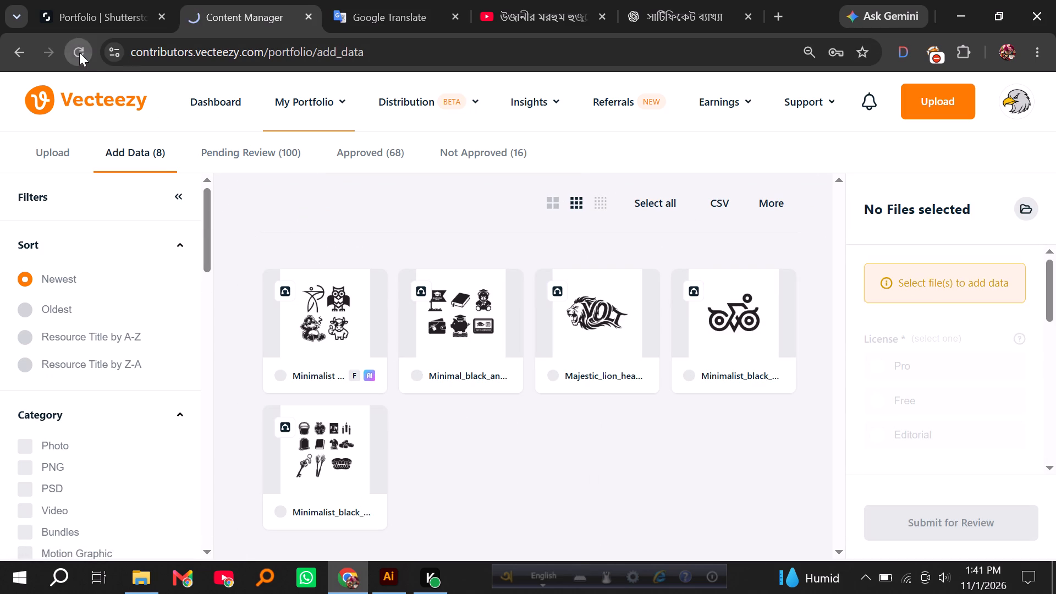
# Submit the human figure, owl, frog and cow file for review, accepting the guidelines statement, and reload the page.
pyautogui.click(320, 323)
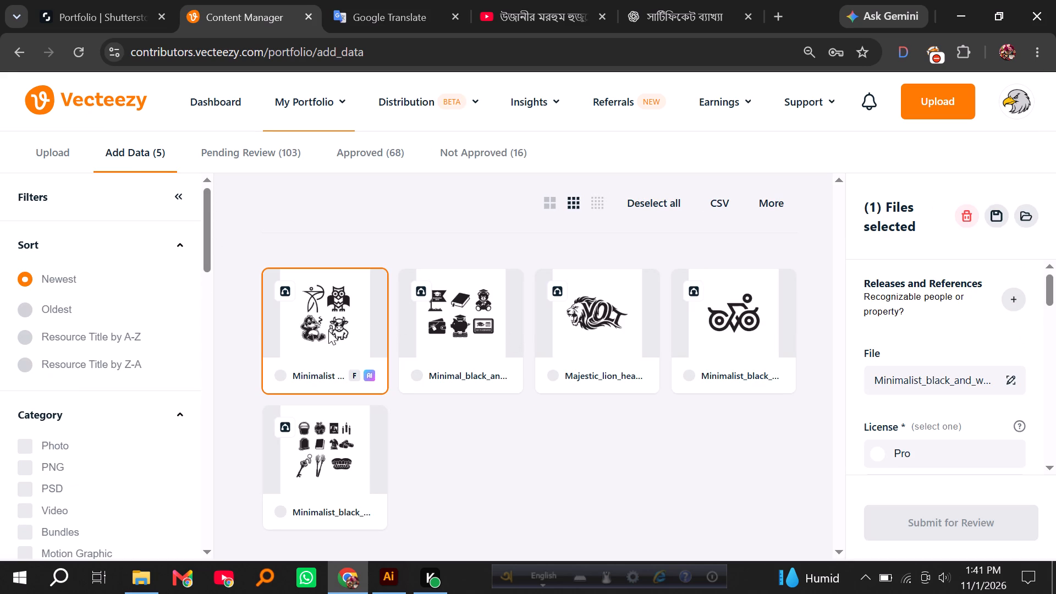
pyautogui.click(919, 516)
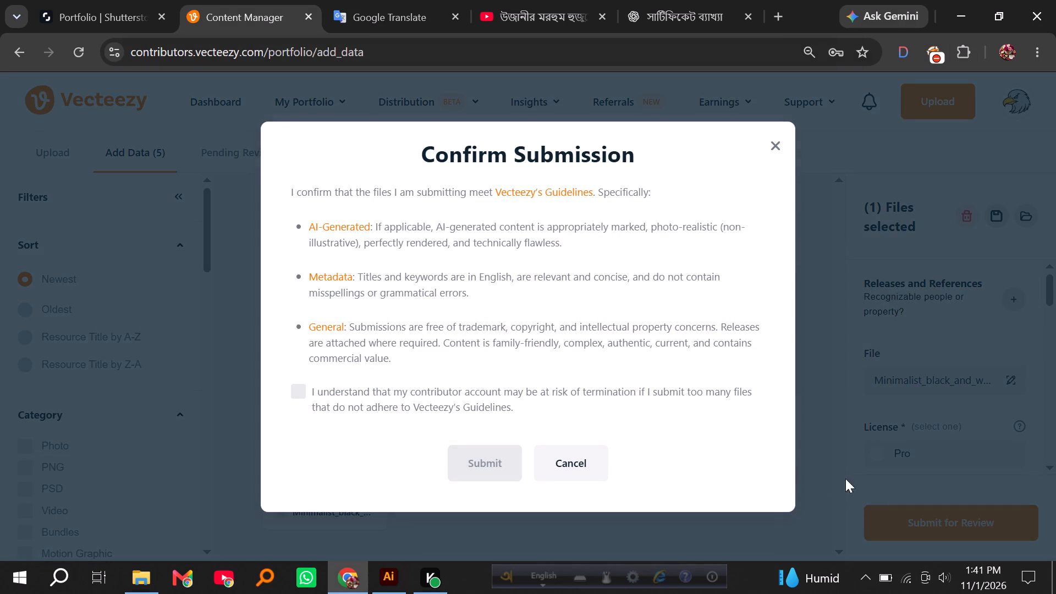
pyautogui.click(590, 463)
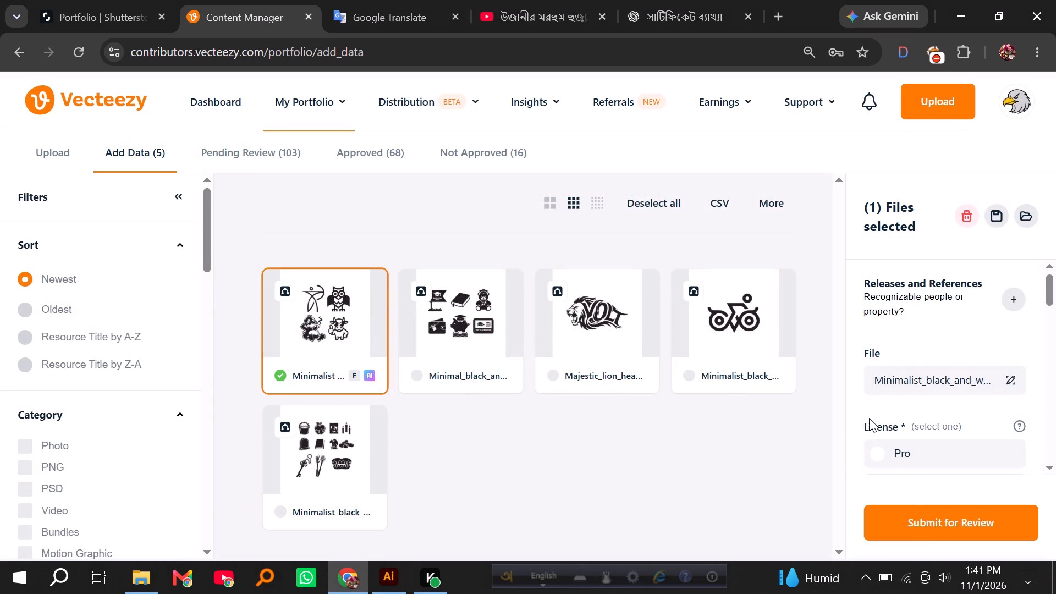
pyautogui.scroll(-1, 871, 419)
pyautogui.click(904, 514)
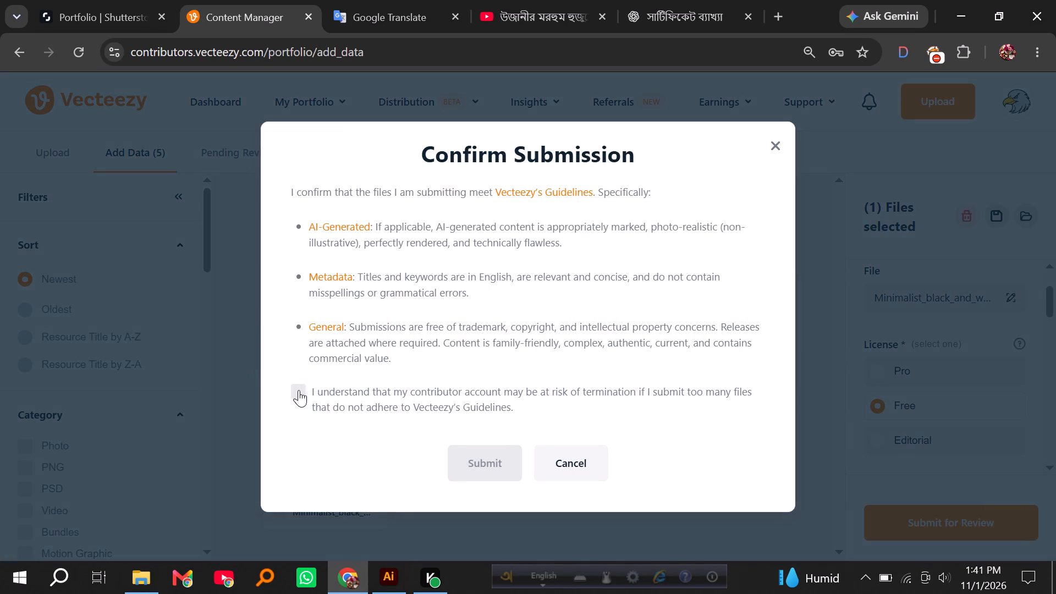
pyautogui.click(306, 392)
pyautogui.click(297, 387)
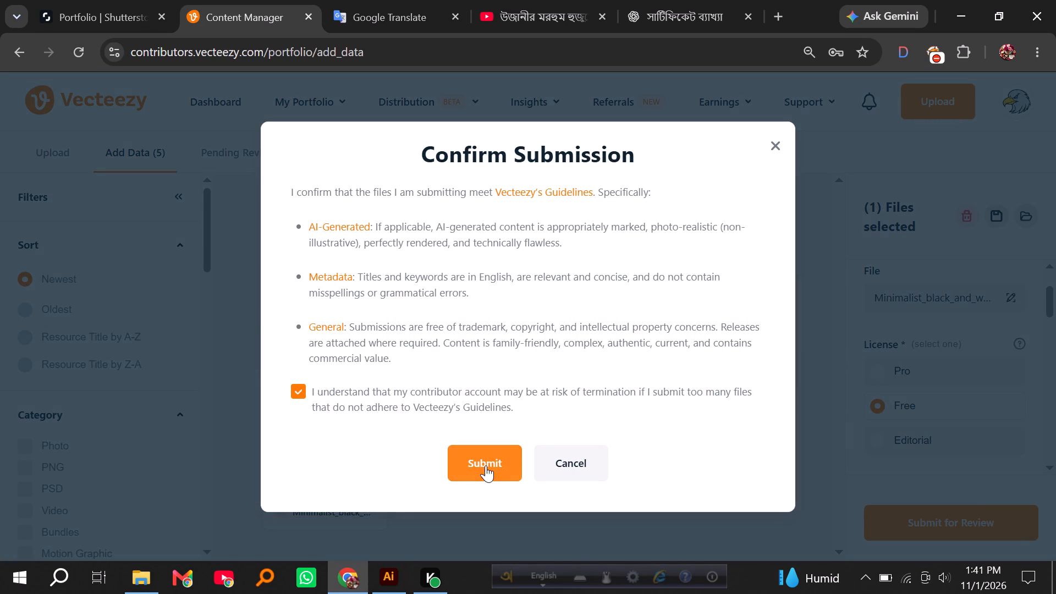
pyautogui.click(486, 465)
pyautogui.click(504, 385)
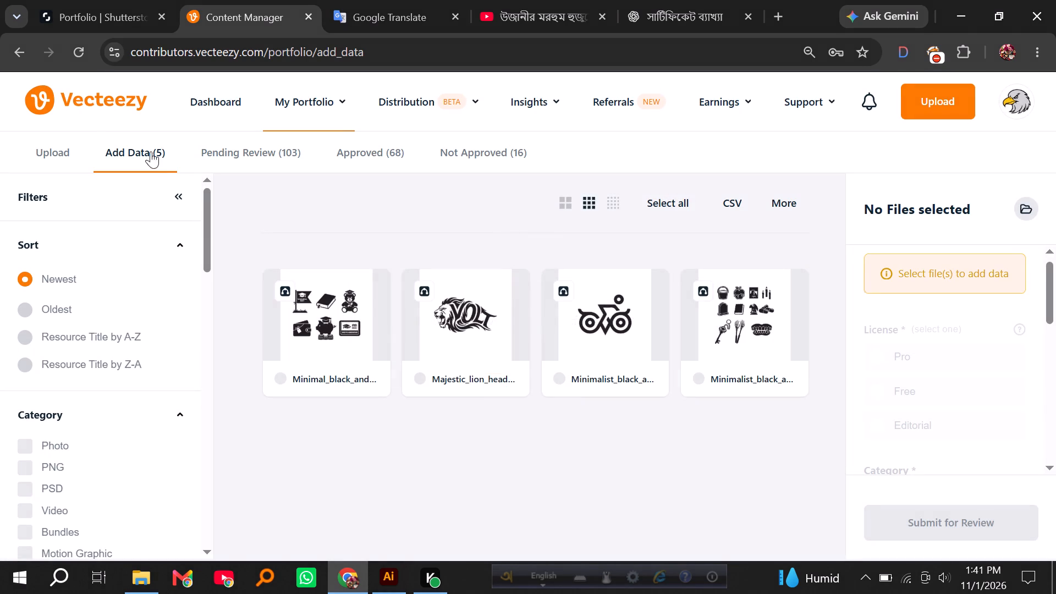
pyautogui.click(71, 40)
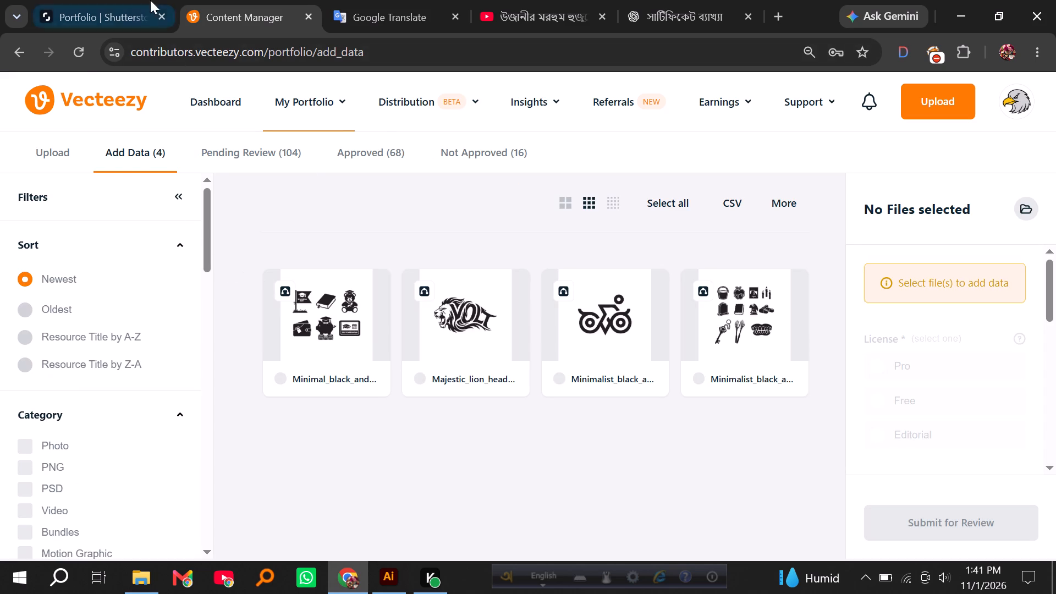
# Find the Halloween-themed icons entry with bucket, apple and tombstone in the Shutterstock portfolio and copy its description.
pyautogui.click(122, 0)
pyautogui.scroll(-3, 300, 296)
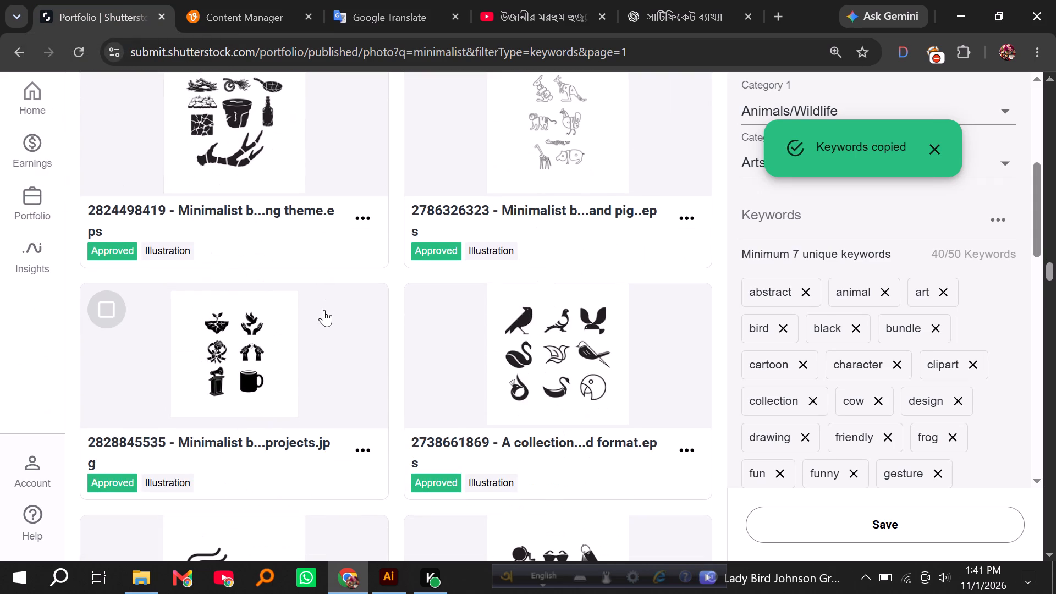
pyautogui.scroll(-4, 324, 310)
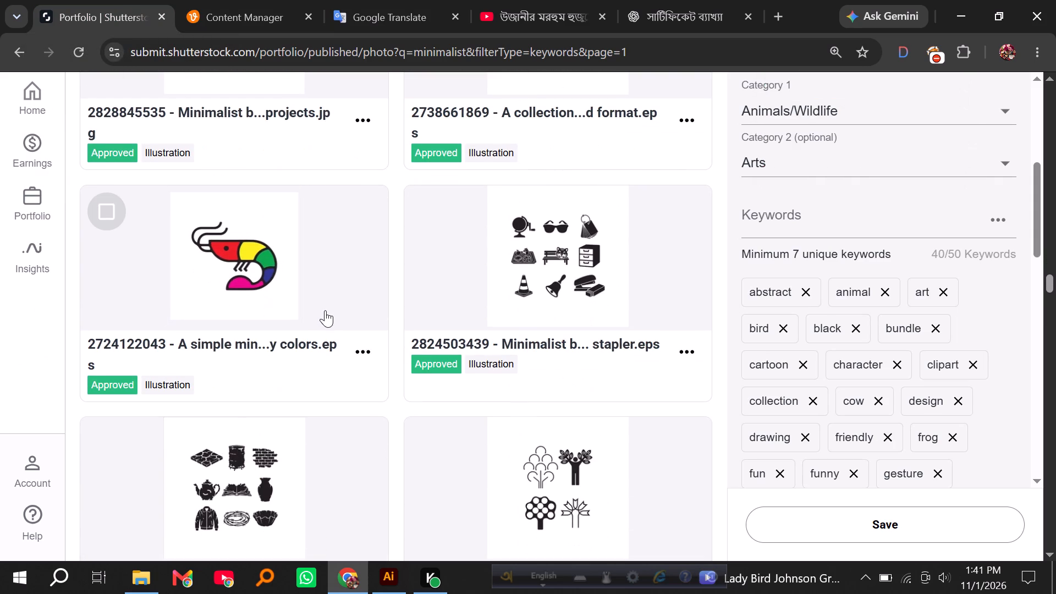
pyautogui.scroll(-8, 325, 310)
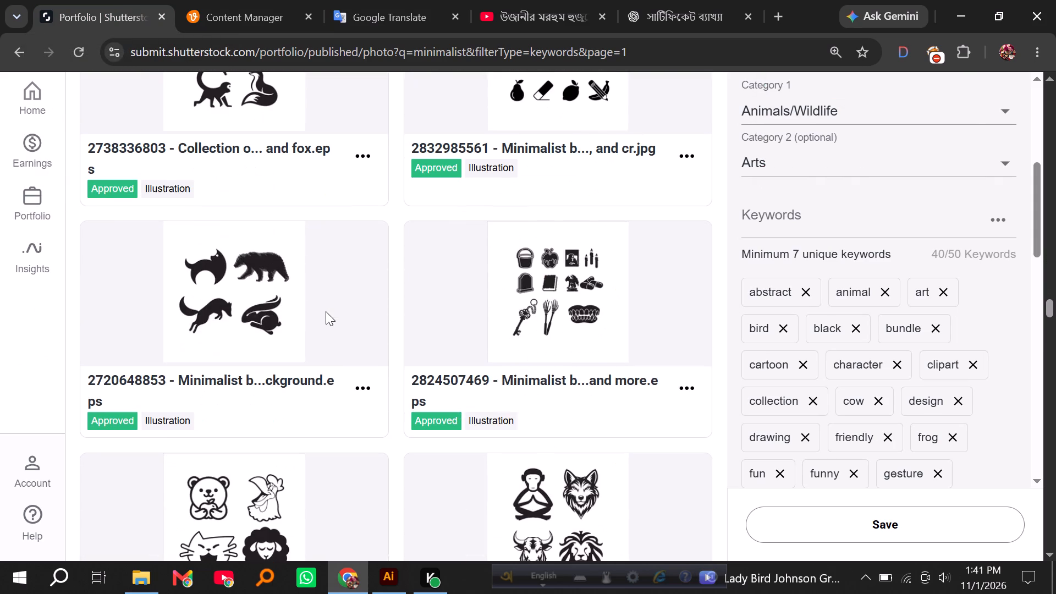
pyautogui.click(563, 309)
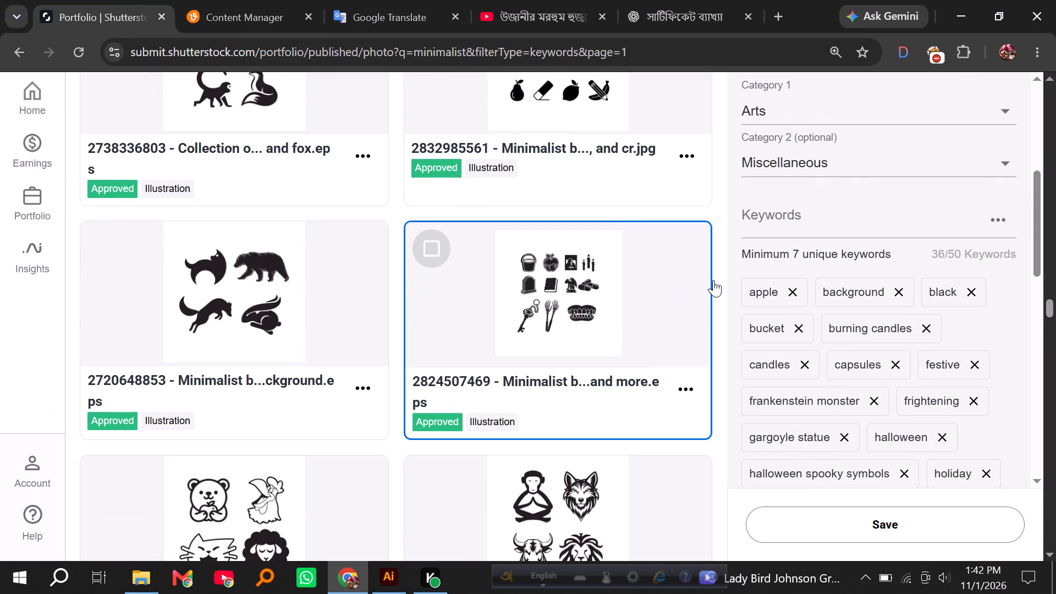
pyautogui.scroll(2, 770, 204)
pyautogui.tripleClick(786, 185)
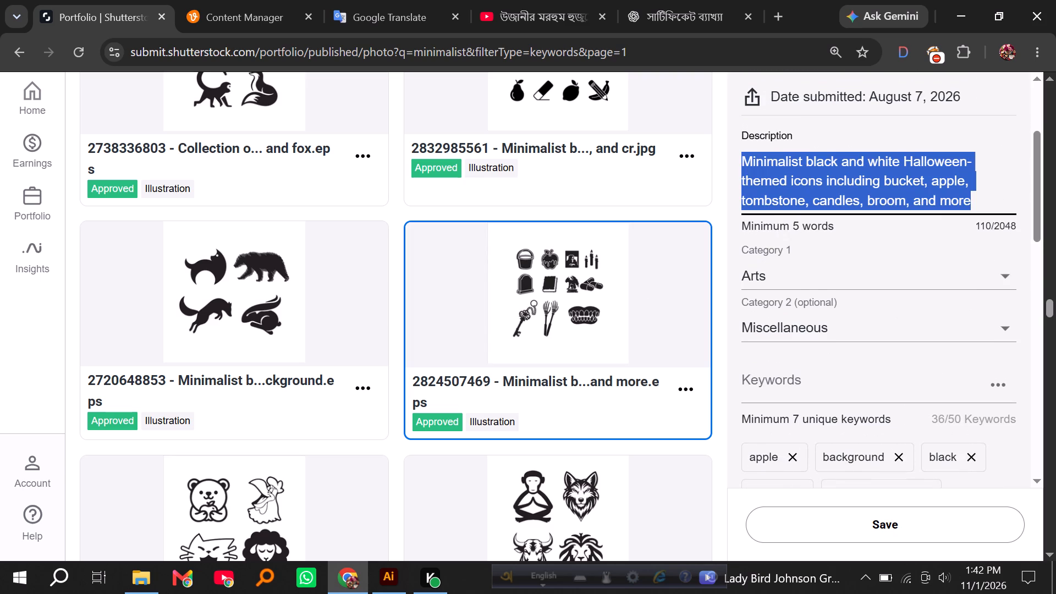
pyautogui.hotkey('ctrl', 'c')
# Select the Halloween icons file in Vecteezy, choose the Free license and mark it AI-generated with other software "flow".
pyautogui.click(262, 0)
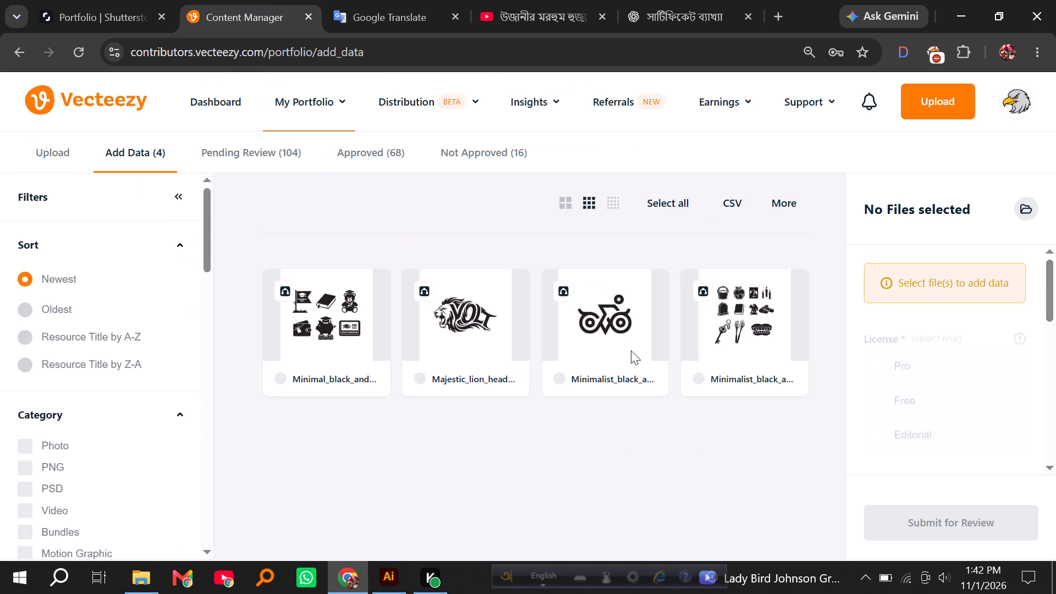
pyautogui.click(758, 348)
pyautogui.click(122, 0)
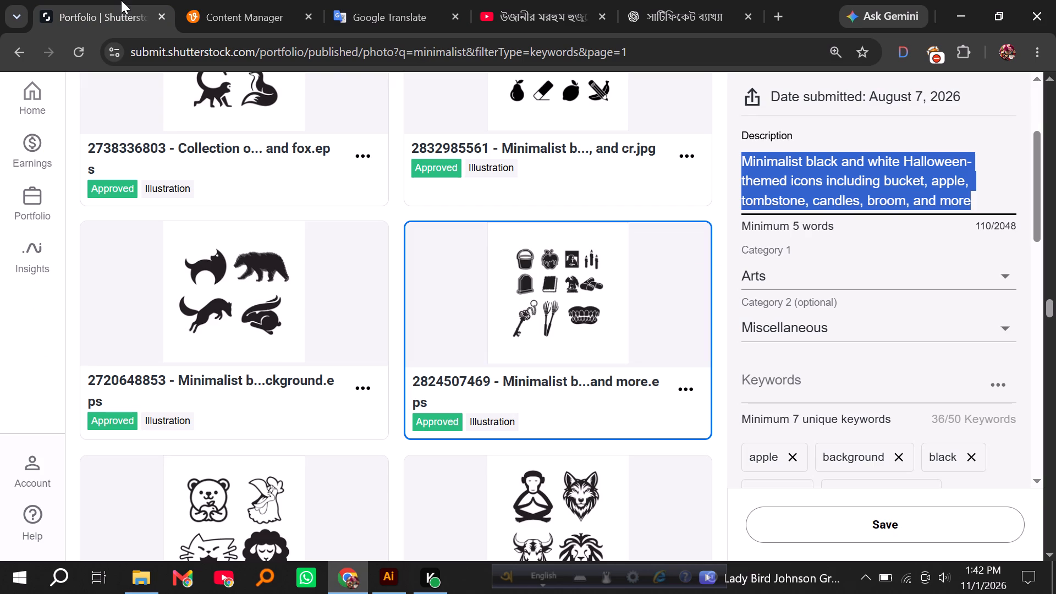
pyautogui.click(261, 0)
pyautogui.scroll(-1, 909, 363)
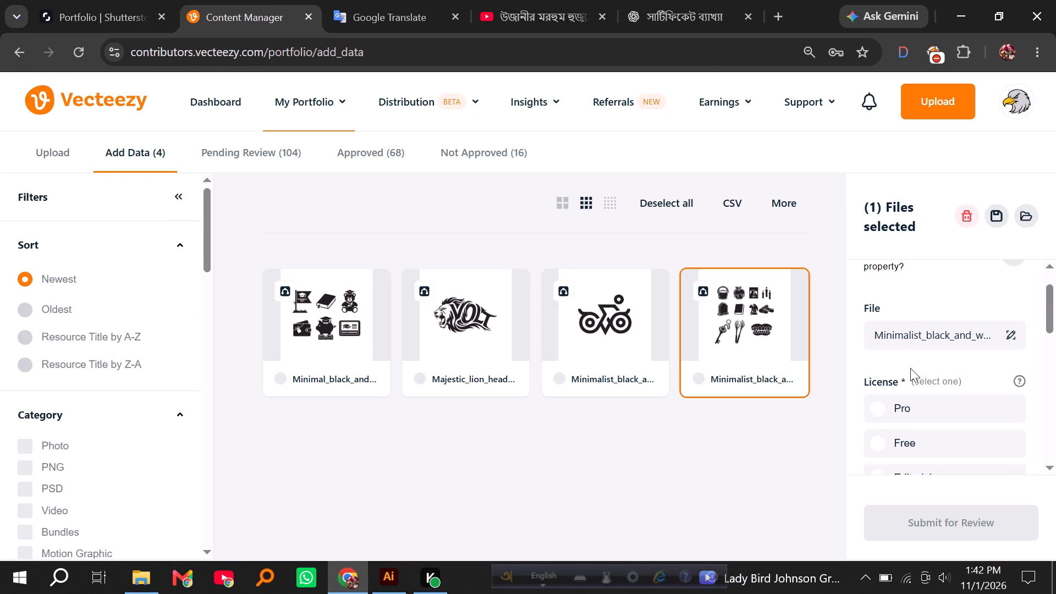
pyautogui.click(914, 410)
pyautogui.scroll(-2, 943, 387)
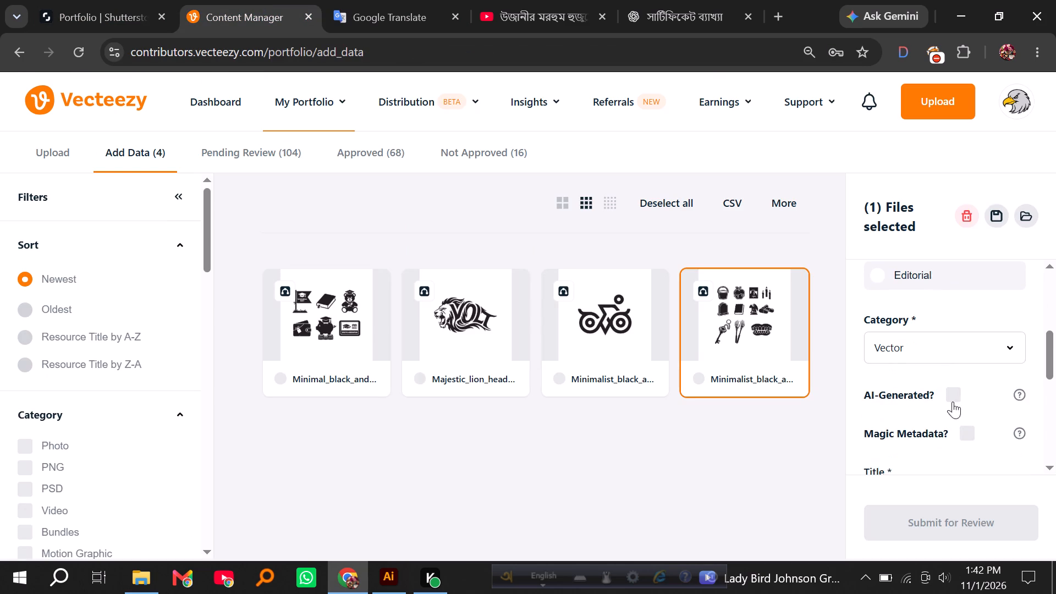
pyautogui.click(953, 398)
pyautogui.scroll(-2, 955, 398)
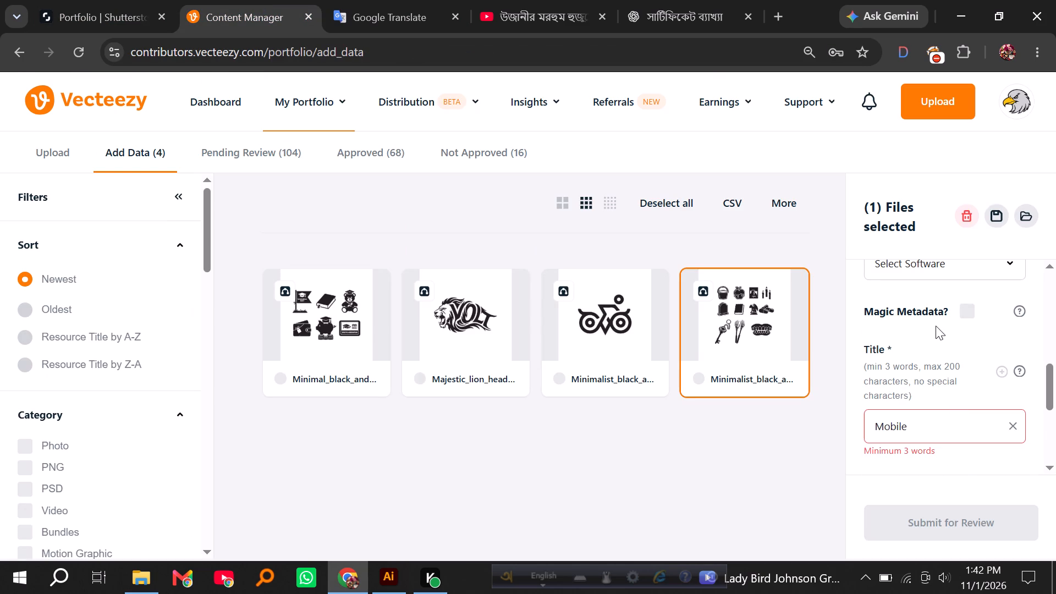
pyautogui.scroll(1, 932, 307)
pyautogui.click(929, 339)
pyautogui.click(916, 483)
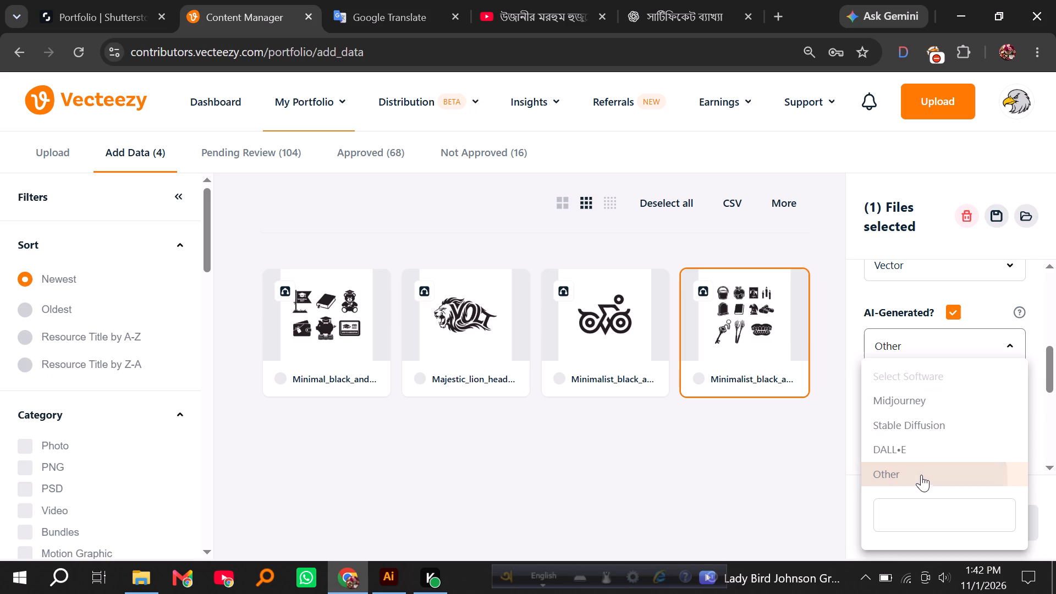
pyautogui.click(903, 525)
pyautogui.click(938, 476)
pyautogui.press('Return')
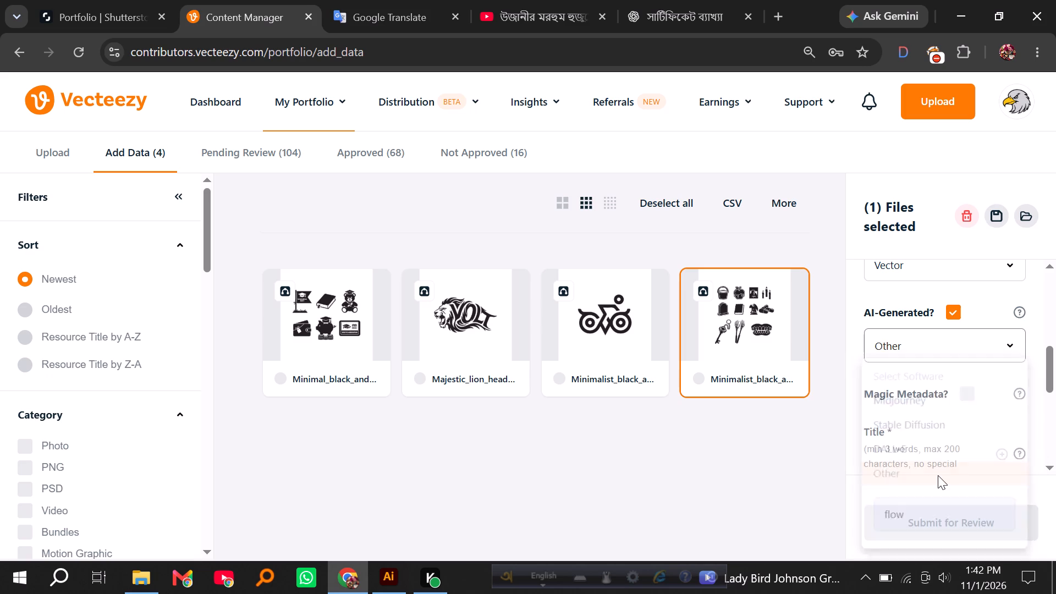
# Replace the placeholder title of the Halloween icons file with the copied Shutterstock description.
pyautogui.scroll(-2, 938, 472)
pyautogui.moveTo(928, 346); pyautogui.dragTo(836, 338)
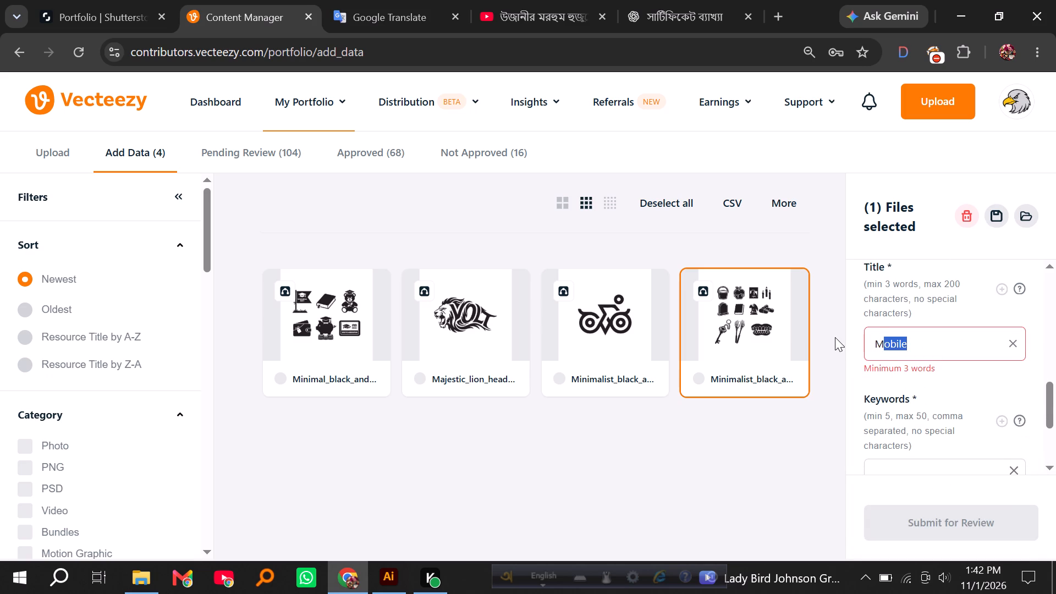
pyautogui.hotkey('ctrl', 'v')
# Copy all keywords from the Halloween icons entry in Shutterstock and paste them into the Vecteezy file's keywords.
pyautogui.scroll(-3, 963, 339)
pyautogui.click(940, 352)
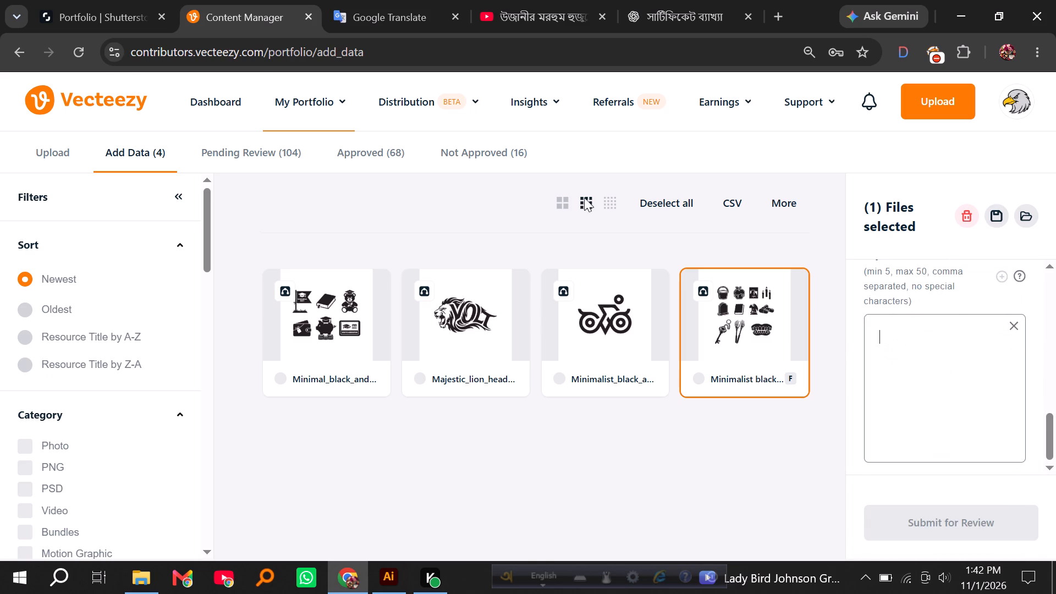
pyautogui.click(71, 0)
pyautogui.scroll(-1, 916, 335)
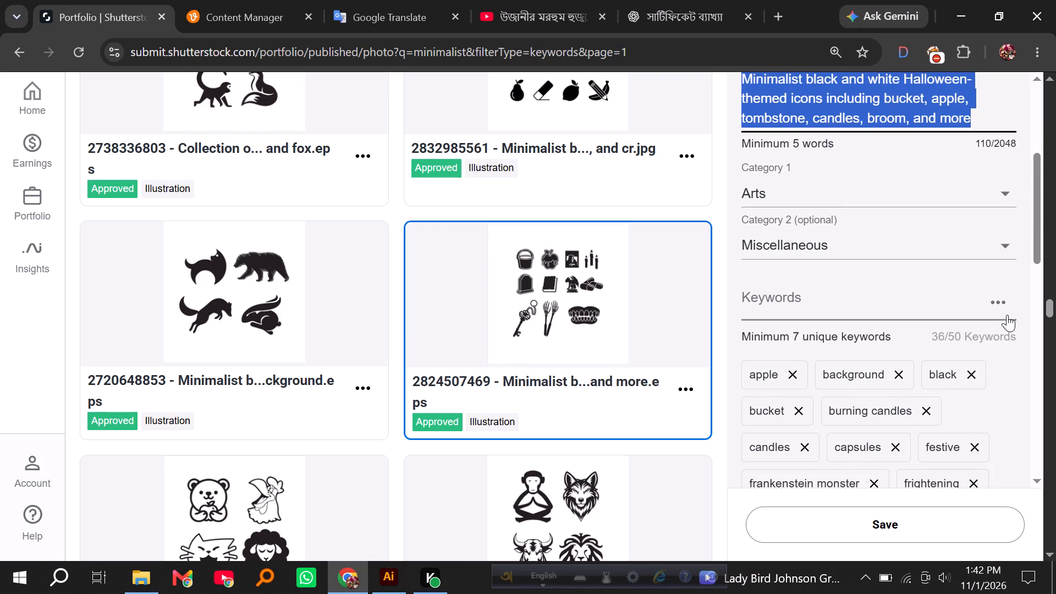
pyautogui.click(1000, 302)
pyautogui.click(947, 344)
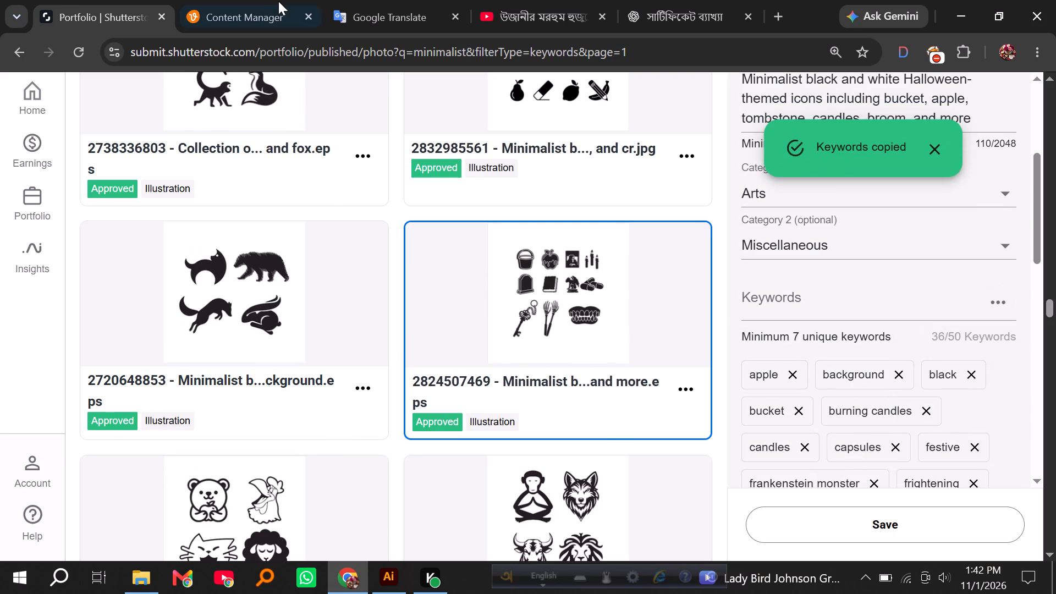
pyautogui.click(278, 0)
pyautogui.hotkey('ctrl', 'v')
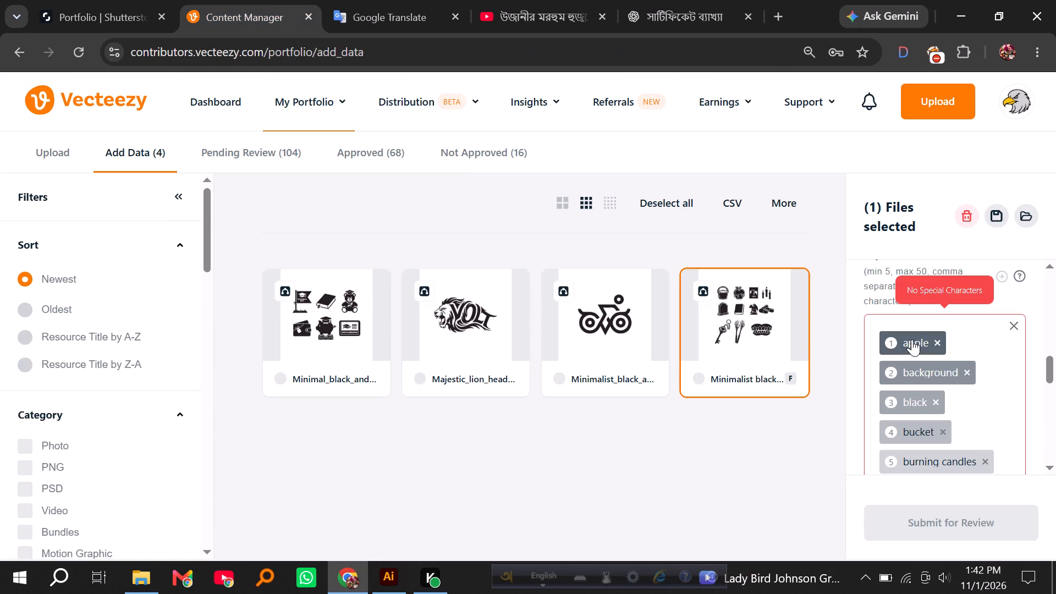
# Remove the flagged keywords from the Halloween icons file and save its data.
pyautogui.scroll(-4, 937, 360)
pyautogui.click(972, 335)
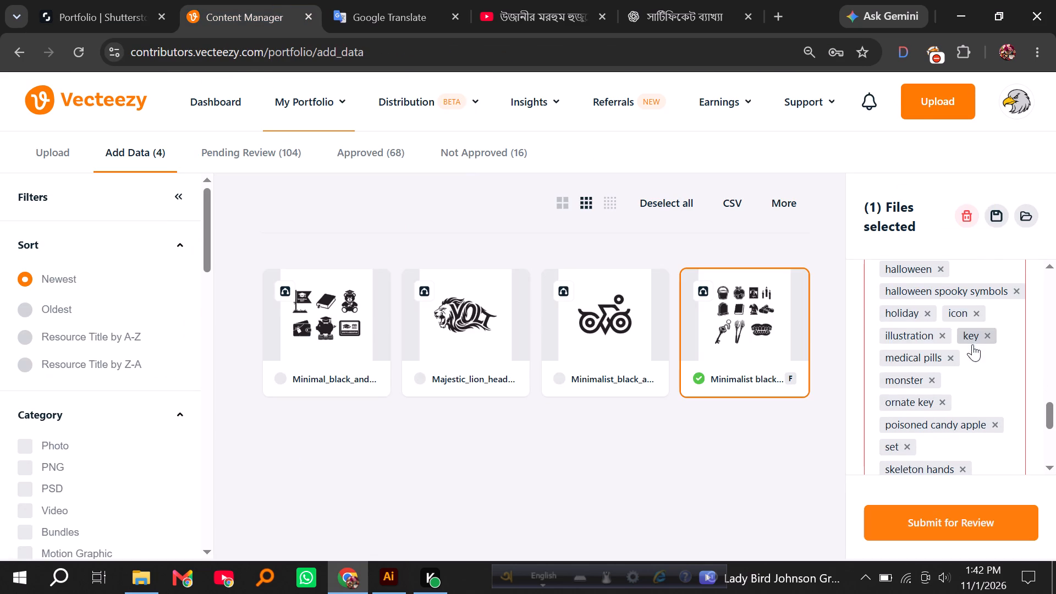
pyautogui.scroll(-3, 973, 354)
pyautogui.click(923, 380)
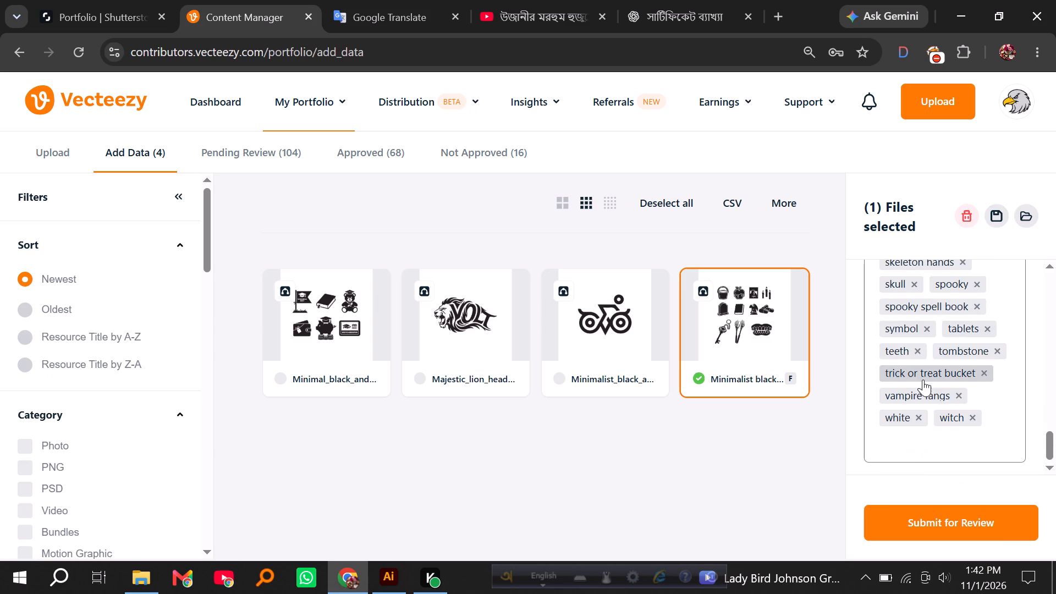
pyautogui.click(998, 218)
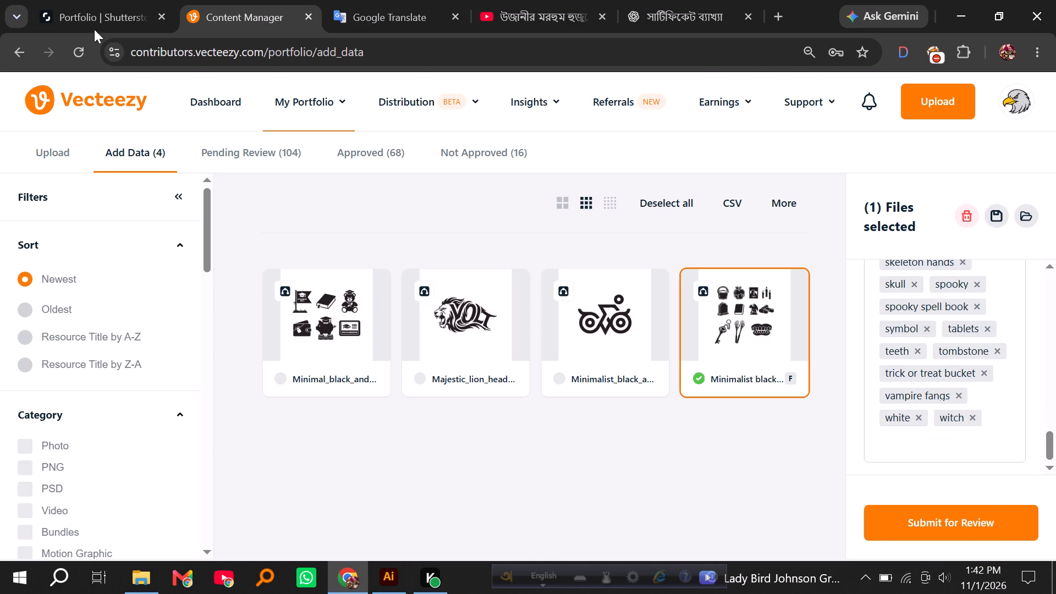
# Look through the Shutterstock portfolio for another matching entry, inspect the social justice merchandise icons and compare with the remaining Vecteezy files.
pyautogui.click(89, 0)
pyautogui.scroll(-1, 385, 400)
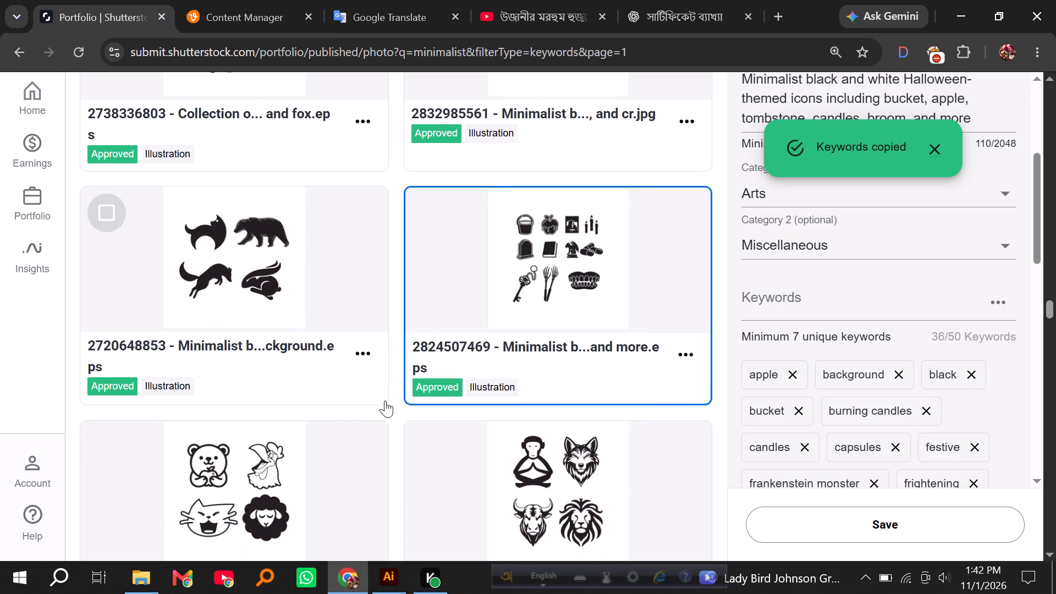
pyautogui.scroll(-6, 384, 400)
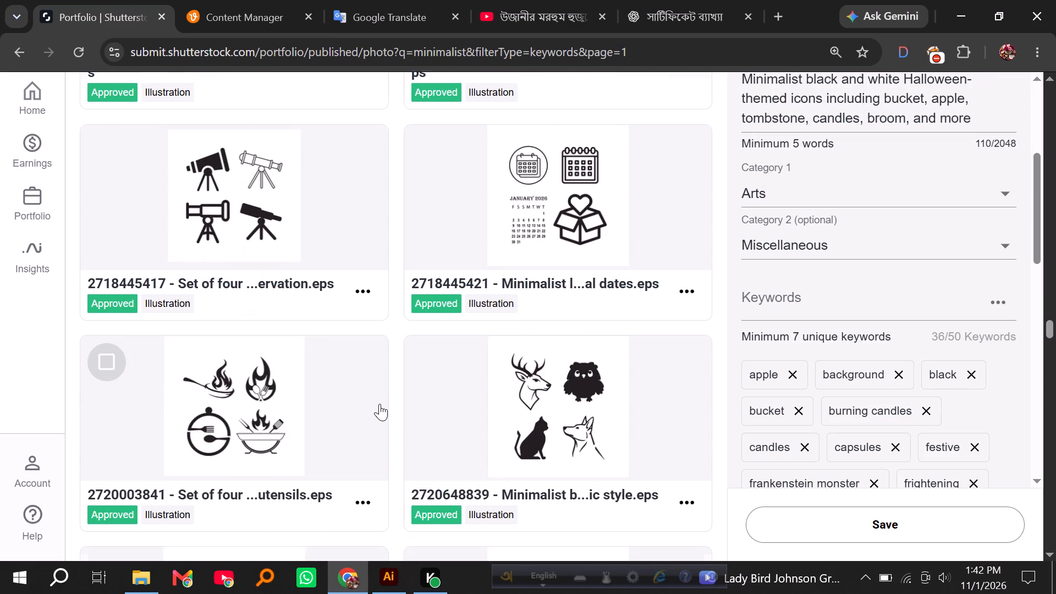
pyautogui.scroll(-4, 380, 404)
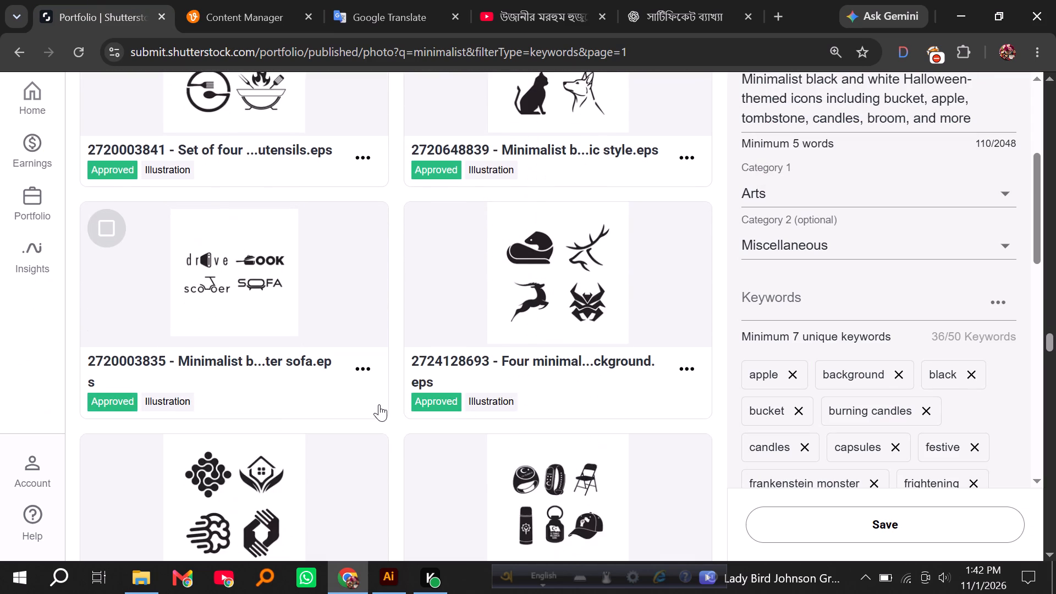
pyautogui.scroll(-3, 379, 404)
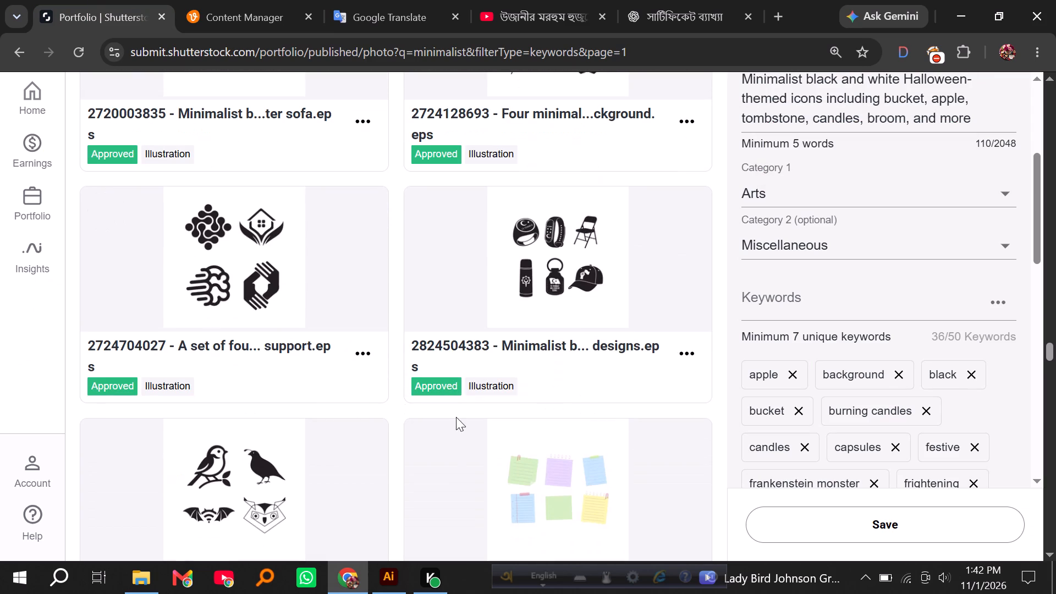
pyautogui.click(540, 259)
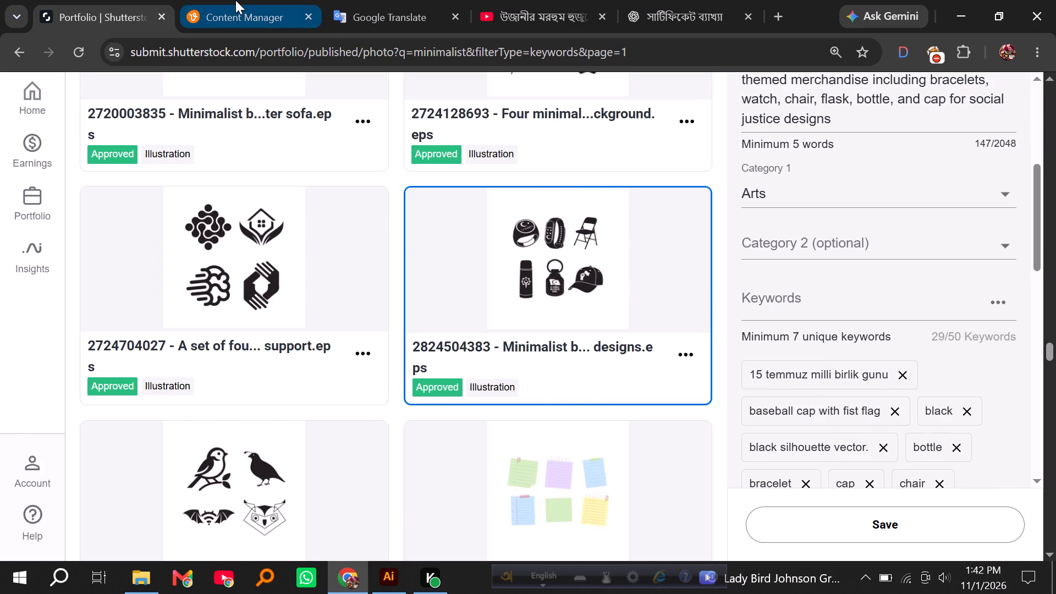
pyautogui.click(235, 0)
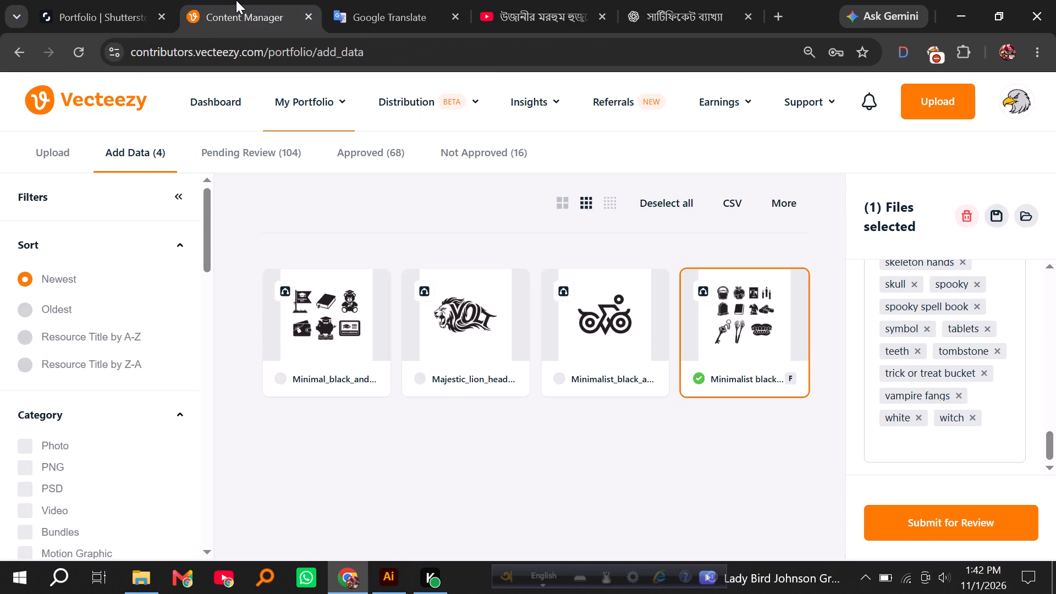
pyautogui.click(120, 0)
# Find the graduation icons entry with the flag, book and teddy bear in the Shutterstock portfolio and copy its description.
pyautogui.scroll(-5, 563, 394)
pyautogui.scroll(-3, 498, 348)
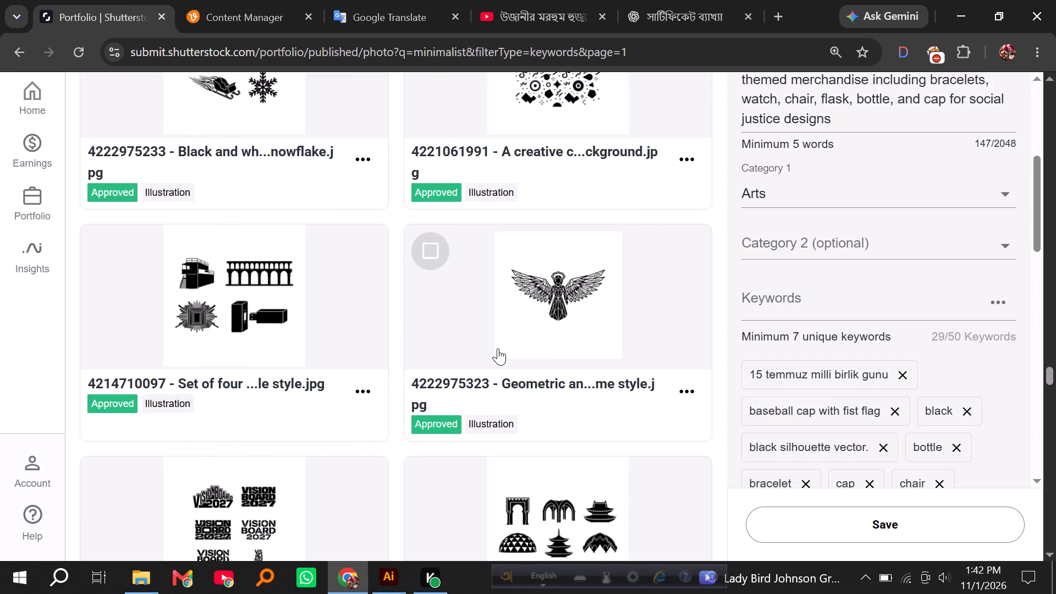
pyautogui.scroll(-3, 498, 348)
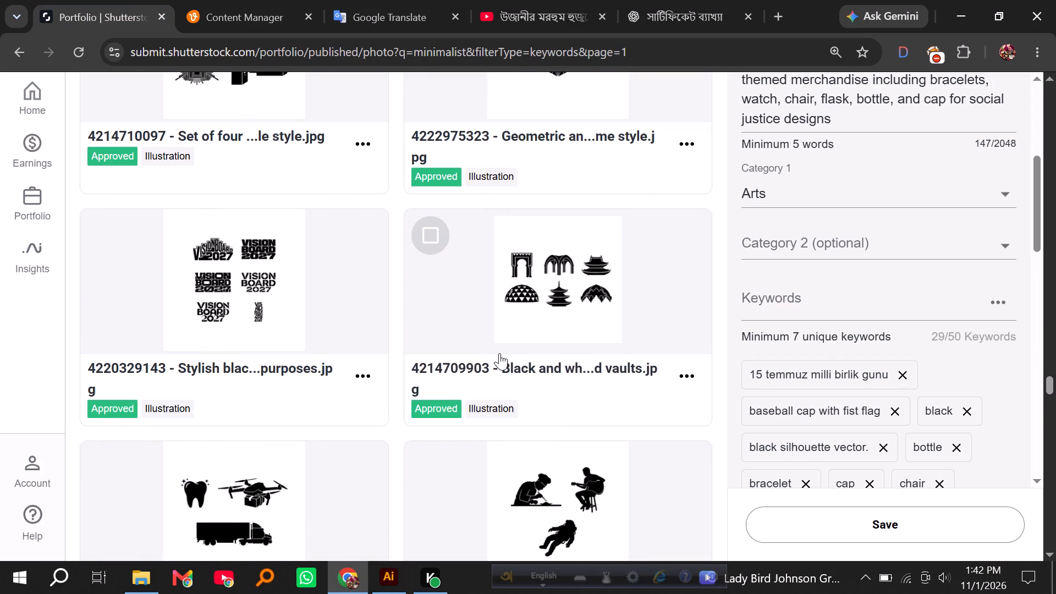
pyautogui.scroll(-6, 499, 353)
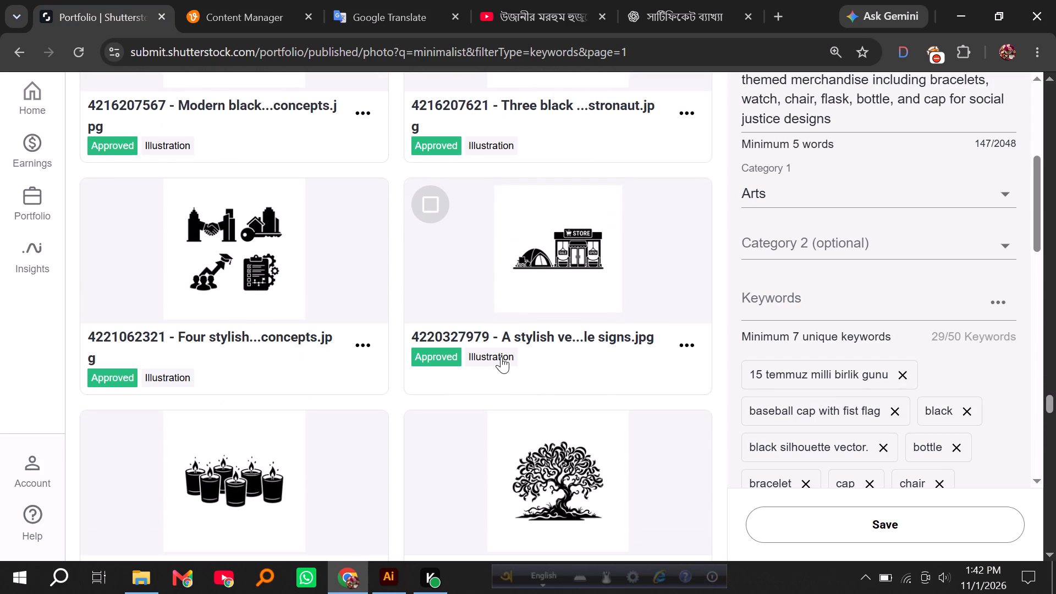
pyautogui.scroll(-4, 501, 356)
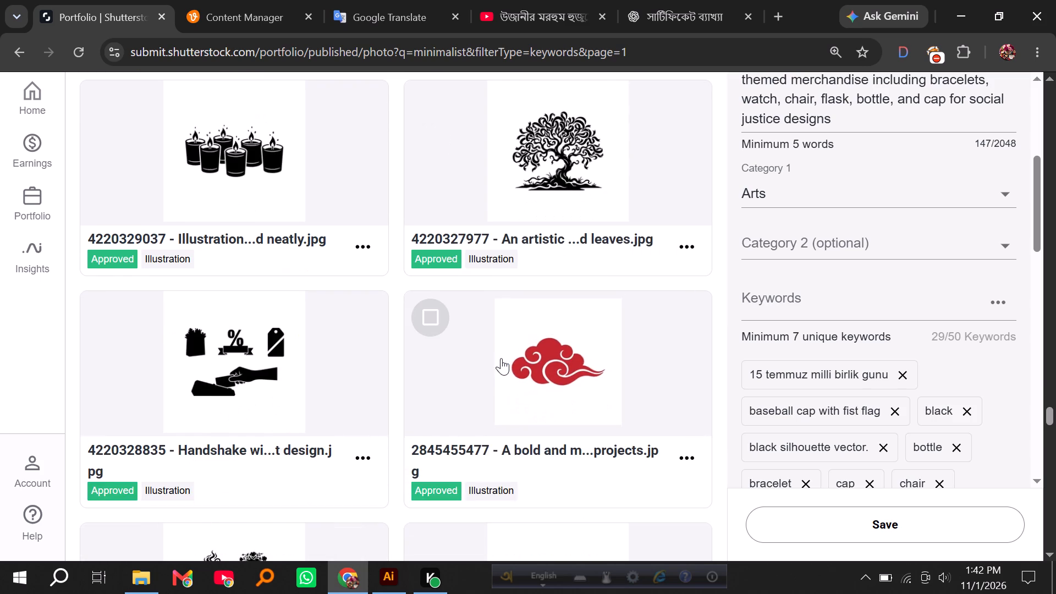
pyautogui.scroll(-4, 504, 362)
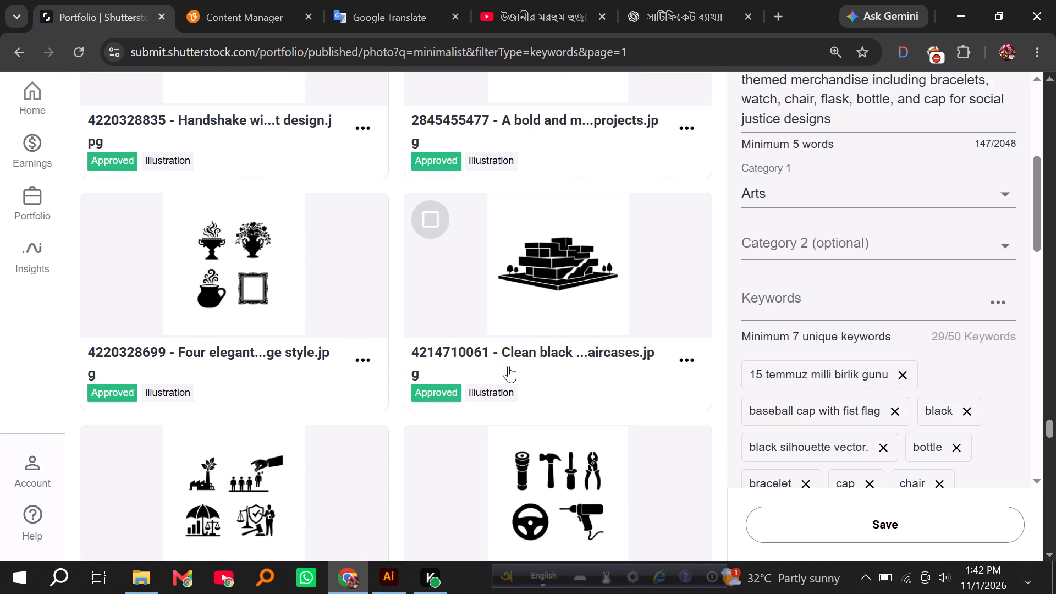
pyautogui.scroll(-7, 508, 366)
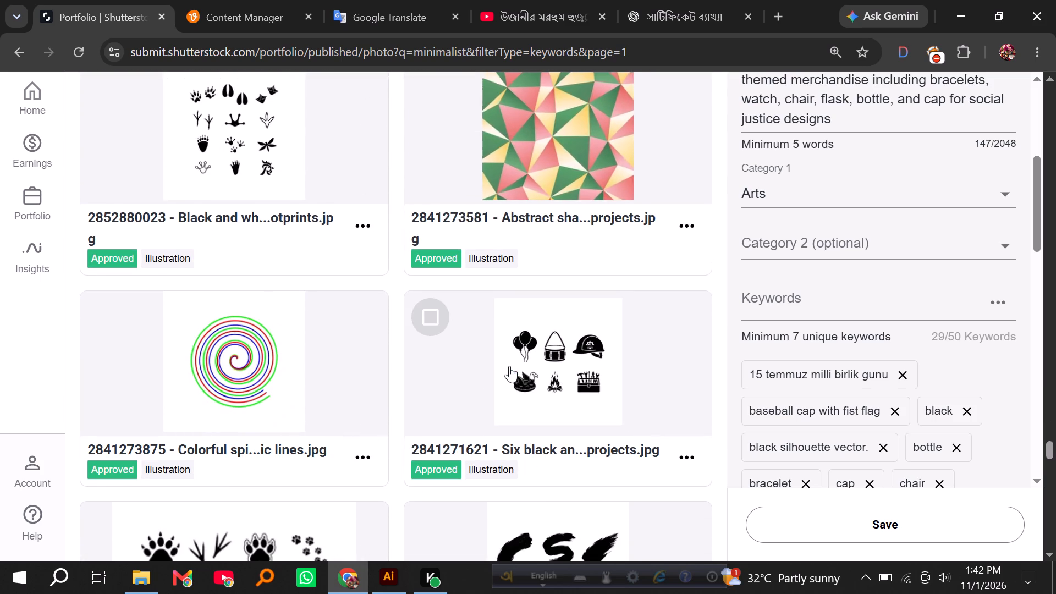
pyautogui.scroll(-6, 510, 366)
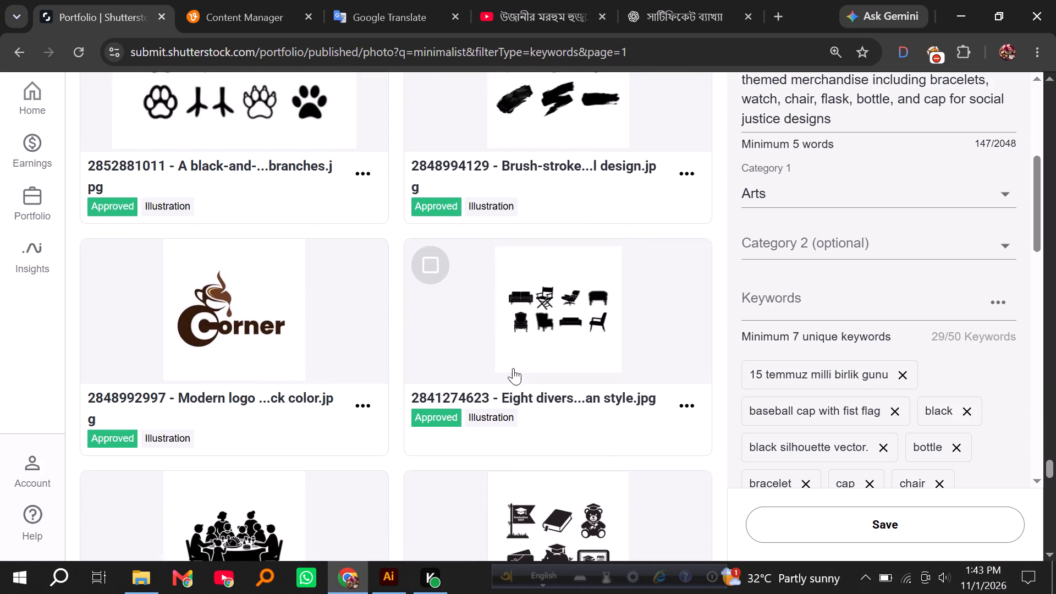
pyautogui.scroll(-3, 513, 368)
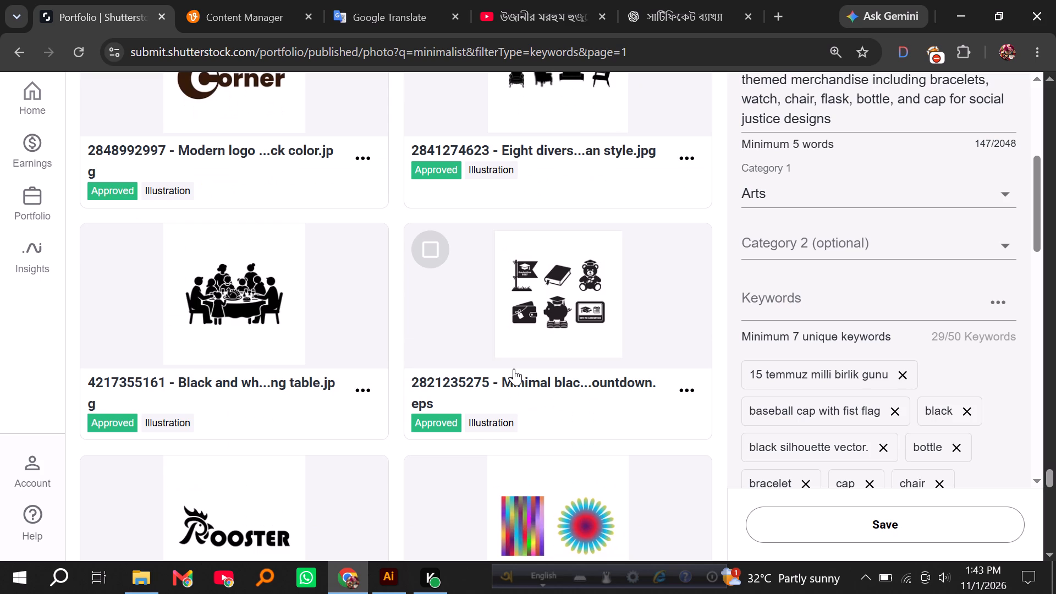
pyautogui.scroll(2, 514, 369)
pyautogui.click(582, 470)
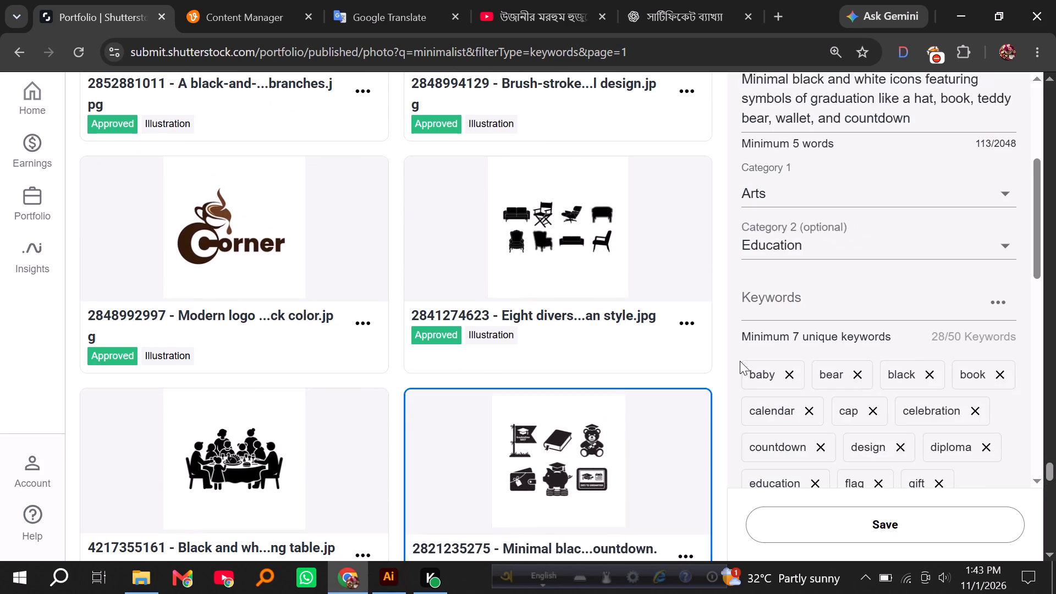
pyautogui.scroll(2, 744, 362)
pyautogui.tripleClick(795, 265)
pyautogui.doubleClick(796, 263)
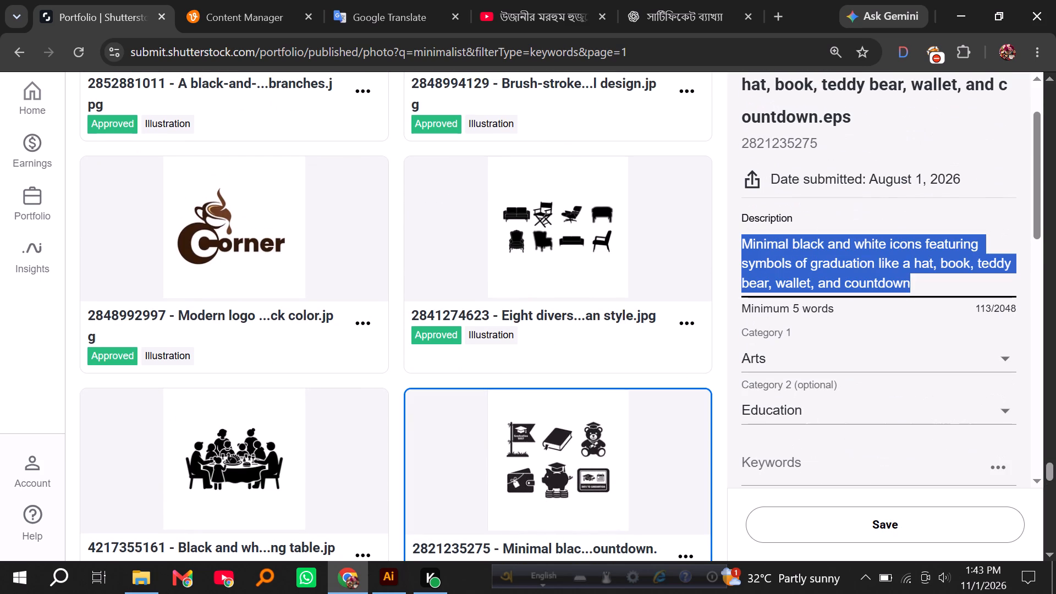
pyautogui.hotkey('ctrl', 'c')
# Replace the placeholder title of the graduation icons file in Vecteezy with the copied Shutterstock description.
pyautogui.click(260, 0)
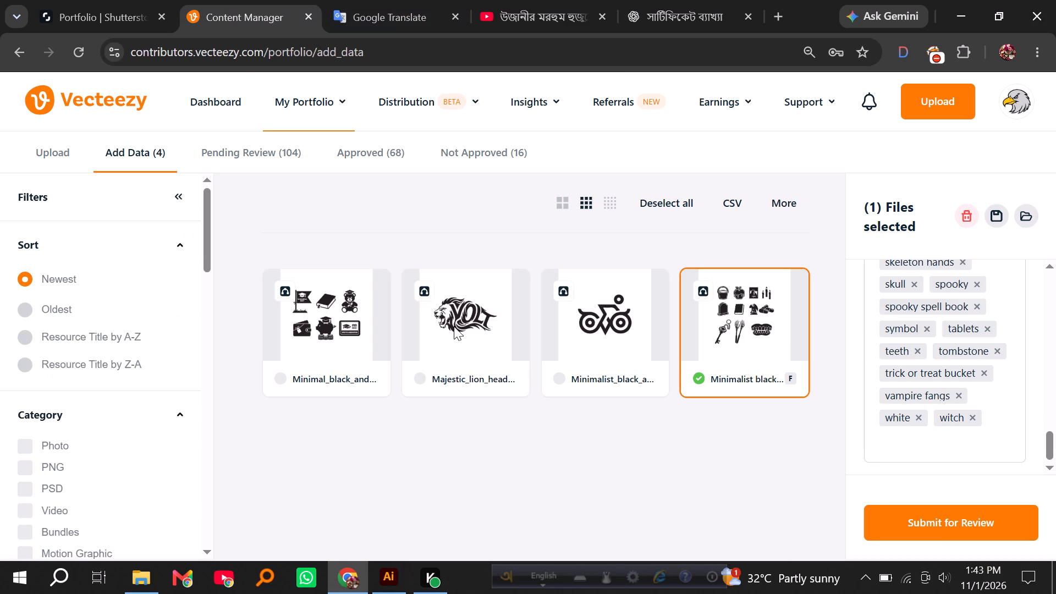
pyautogui.click(313, 327)
pyautogui.click(118, 0)
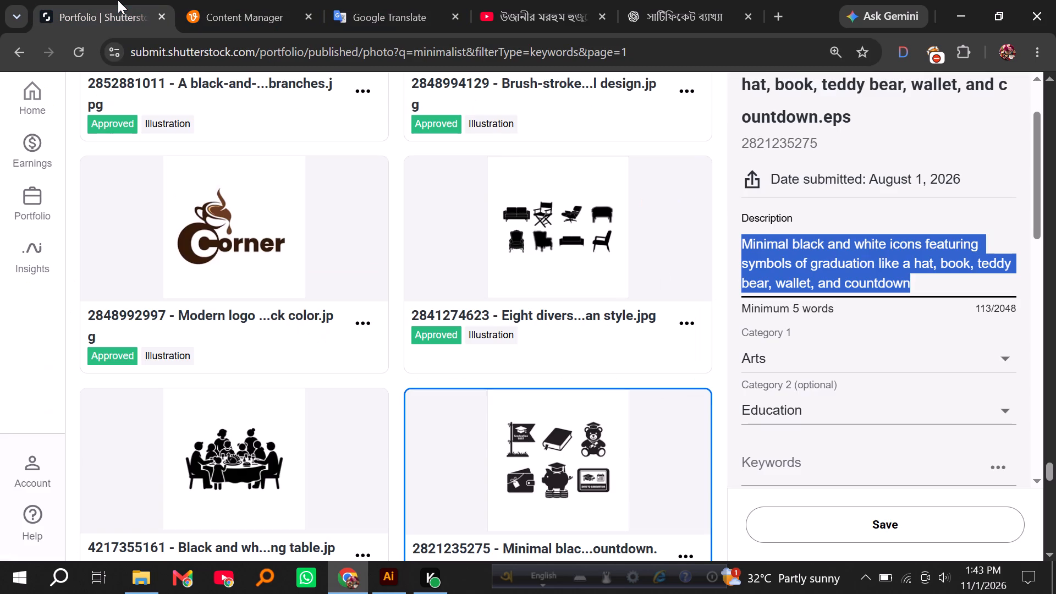
pyautogui.click(218, 2)
pyautogui.moveTo(931, 300); pyautogui.dragTo(839, 298)
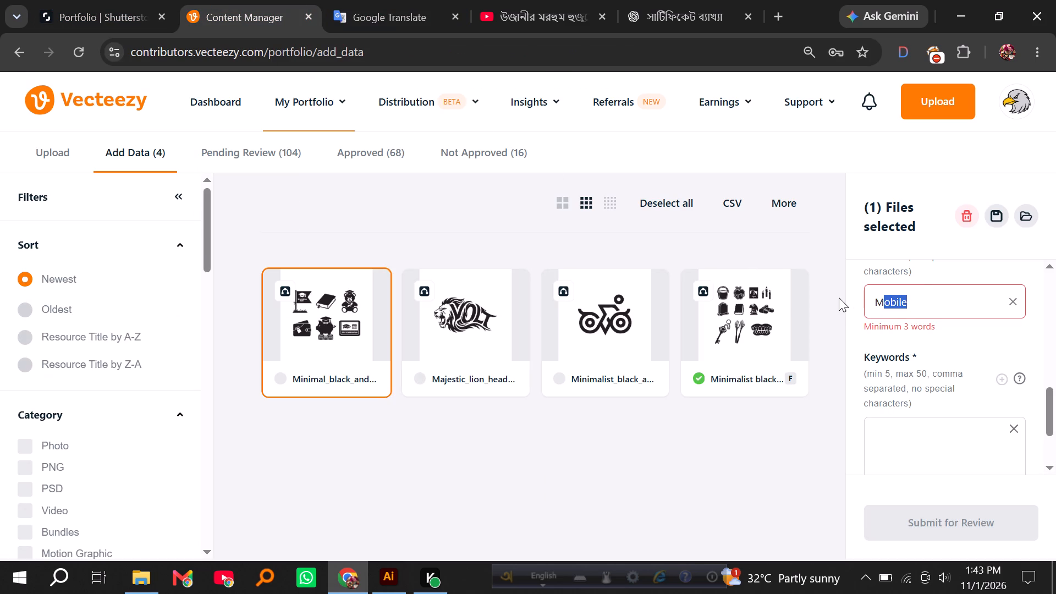
pyautogui.moveTo(839, 298); pyautogui.dragTo(838, 297)
pyautogui.hotkey('ctrl', 'v')
# Mark the graduation icons file as AI-generated with Other as the software, and set its license to Free.
pyautogui.scroll(3, 964, 354)
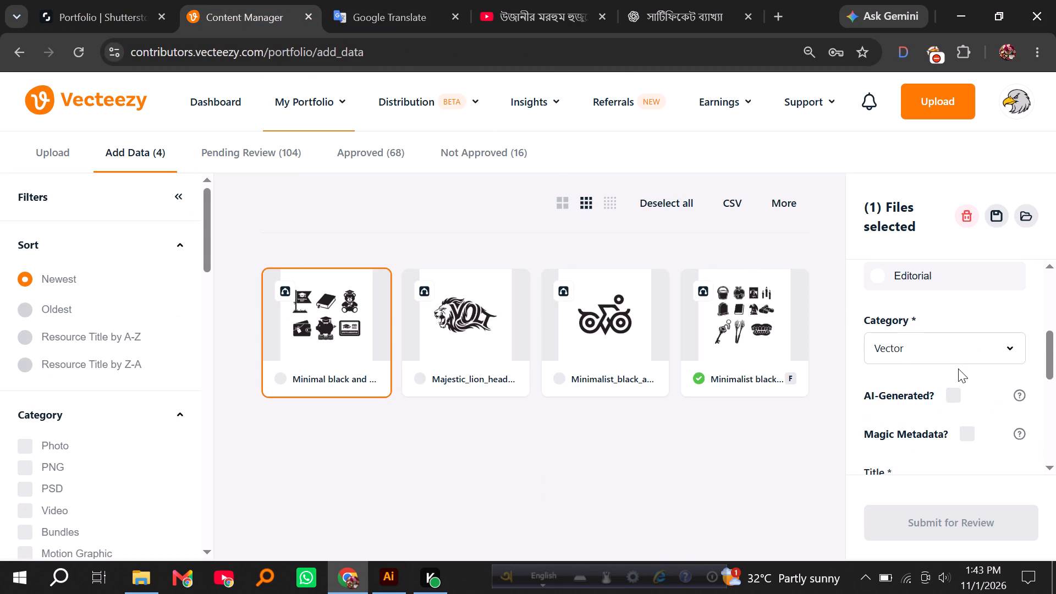
pyautogui.click(952, 394)
pyautogui.click(941, 431)
pyautogui.scroll(-2, 942, 438)
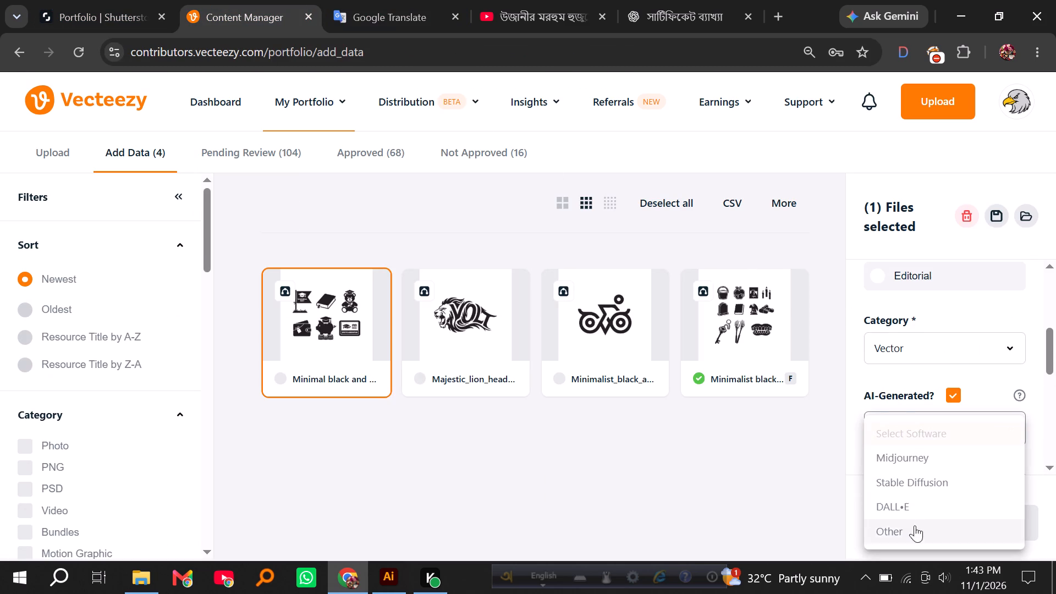
pyautogui.click(911, 528)
pyautogui.click(911, 522)
pyautogui.click(945, 477)
pyautogui.press('Return')
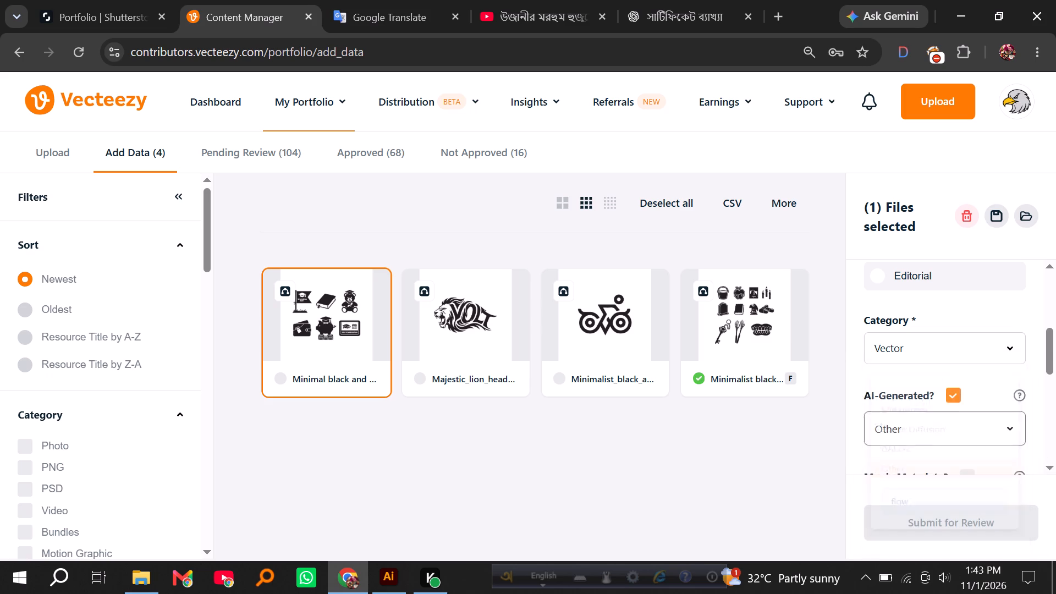
pyautogui.scroll(2, 954, 449)
pyautogui.click(941, 401)
# Copy all keywords from the graduation icons entry in Shutterstock and paste them into the Vecteezy file's keywords.
pyautogui.scroll(-3, 942, 400)
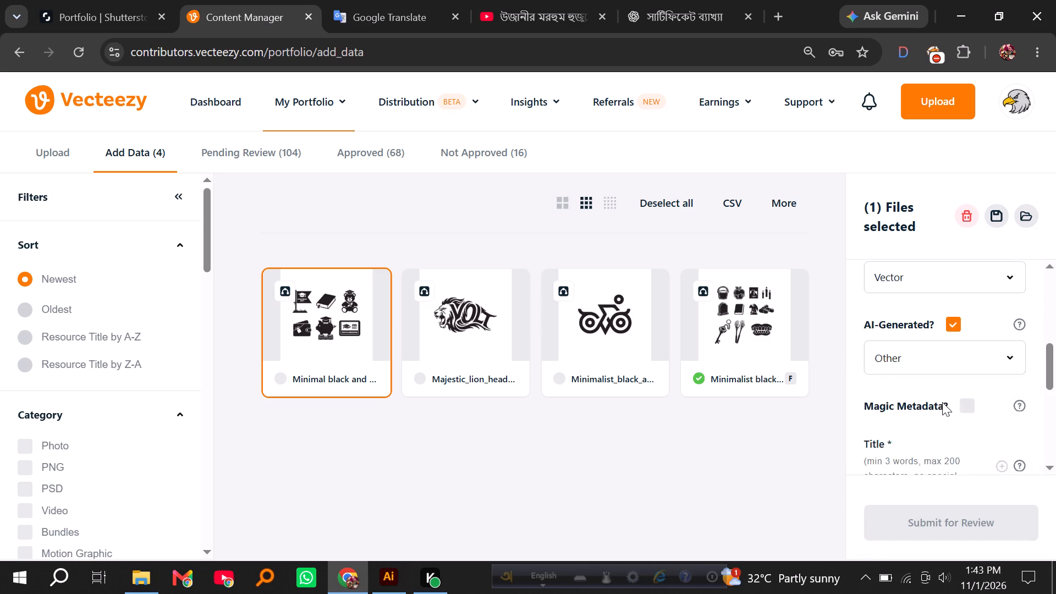
pyautogui.scroll(-5, 942, 402)
pyautogui.click(937, 392)
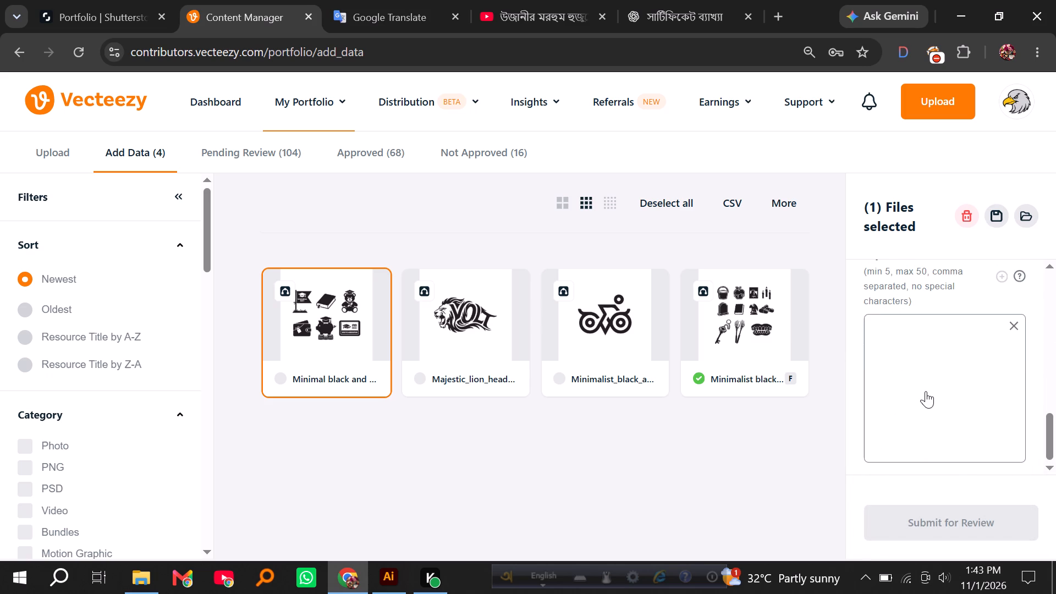
pyautogui.scroll(-2, 927, 393)
pyautogui.scroll(9, 927, 393)
pyautogui.scroll(-2, 928, 393)
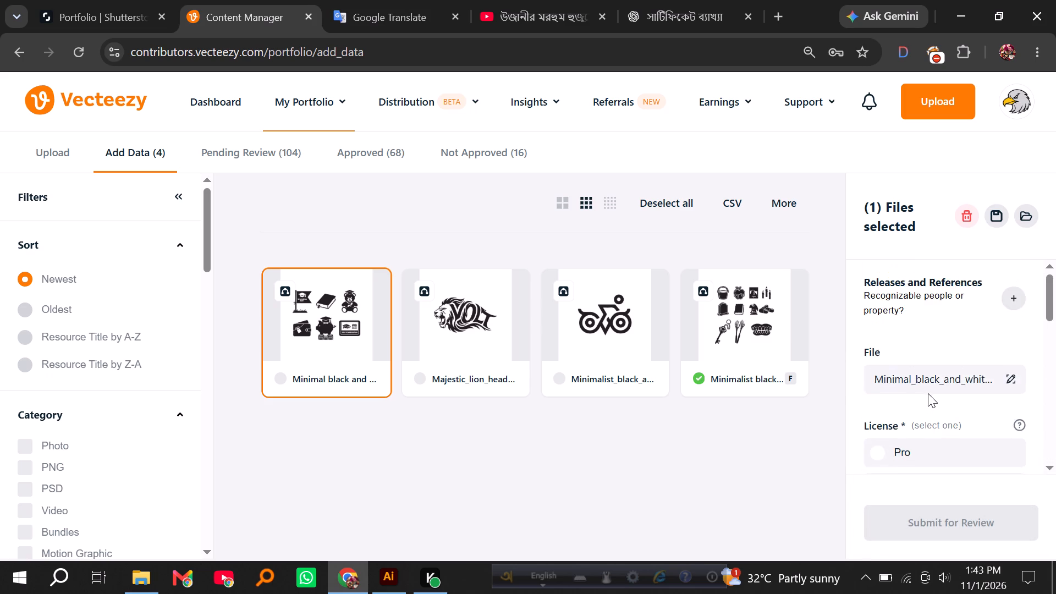
pyautogui.scroll(-5, 928, 393)
pyautogui.click(124, 0)
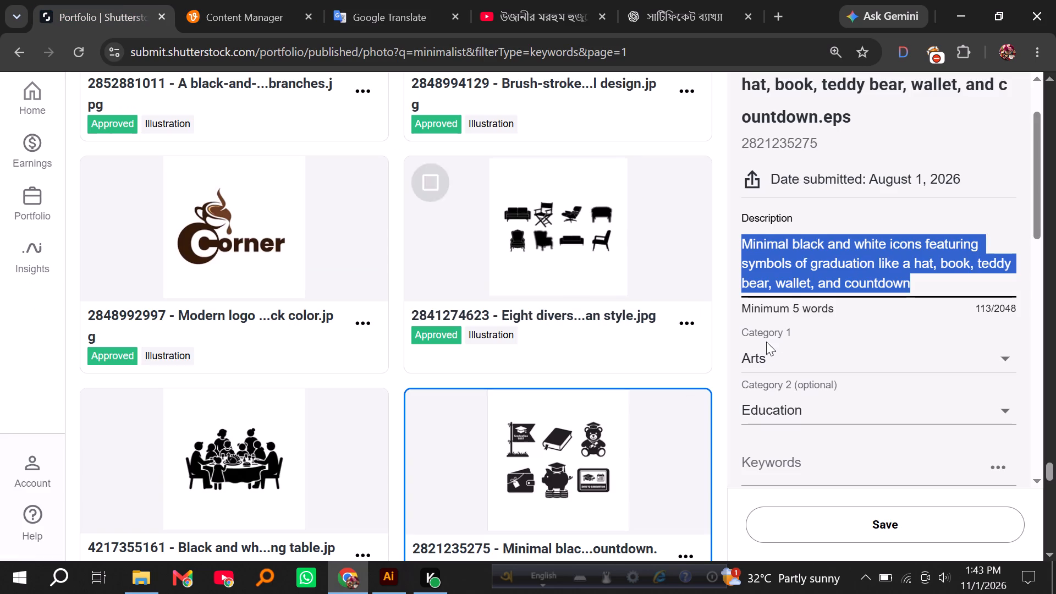
pyautogui.scroll(-2, 913, 367)
pyautogui.click(997, 303)
pyautogui.click(958, 338)
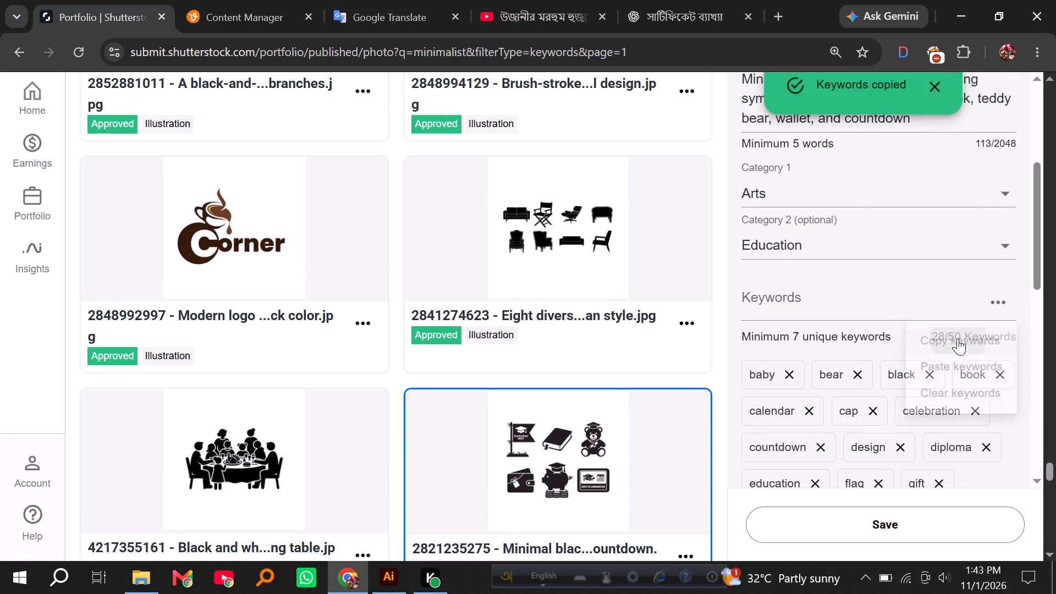
pyautogui.click(250, 0)
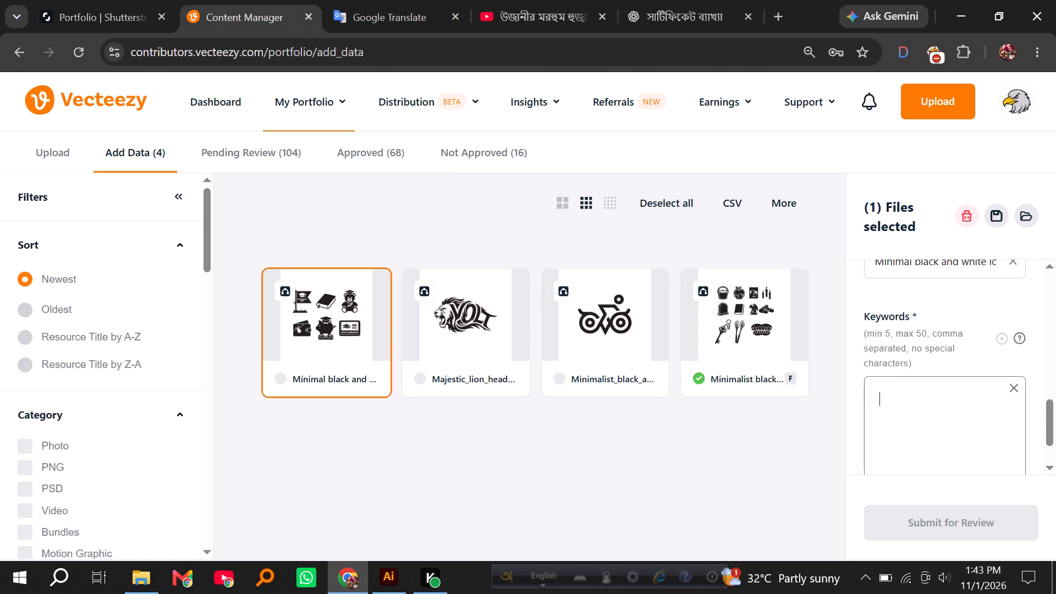
pyautogui.hotkey('ctrl', 'v')
# Remove the flagged keyword "vector" from the graduation icons file and save its data.
pyautogui.scroll(-6, 959, 452)
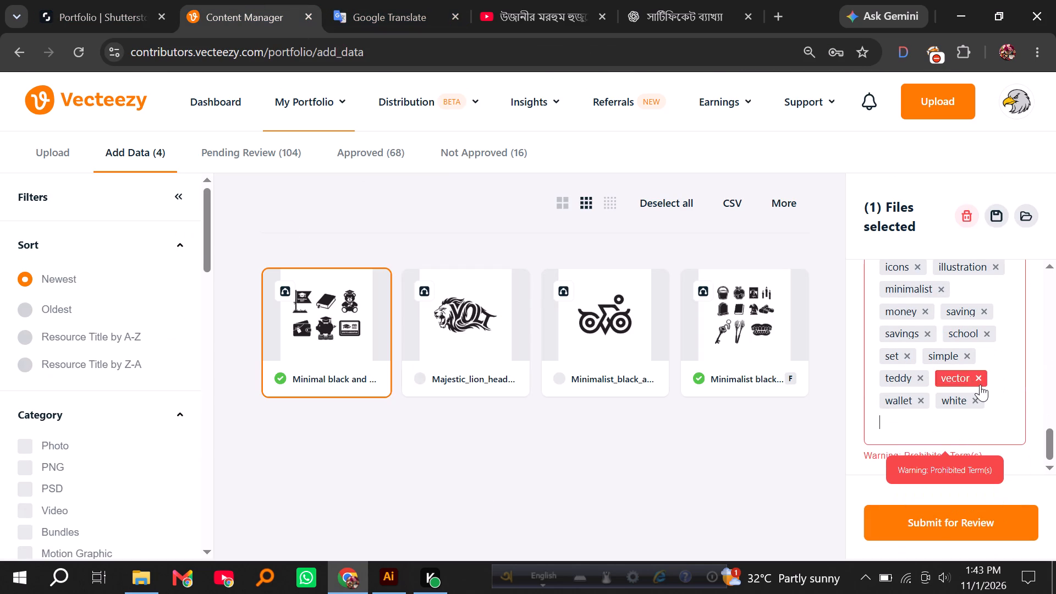
pyautogui.click(979, 378)
pyautogui.scroll(1, 982, 308)
pyautogui.click(990, 217)
pyautogui.scroll(1, 962, 406)
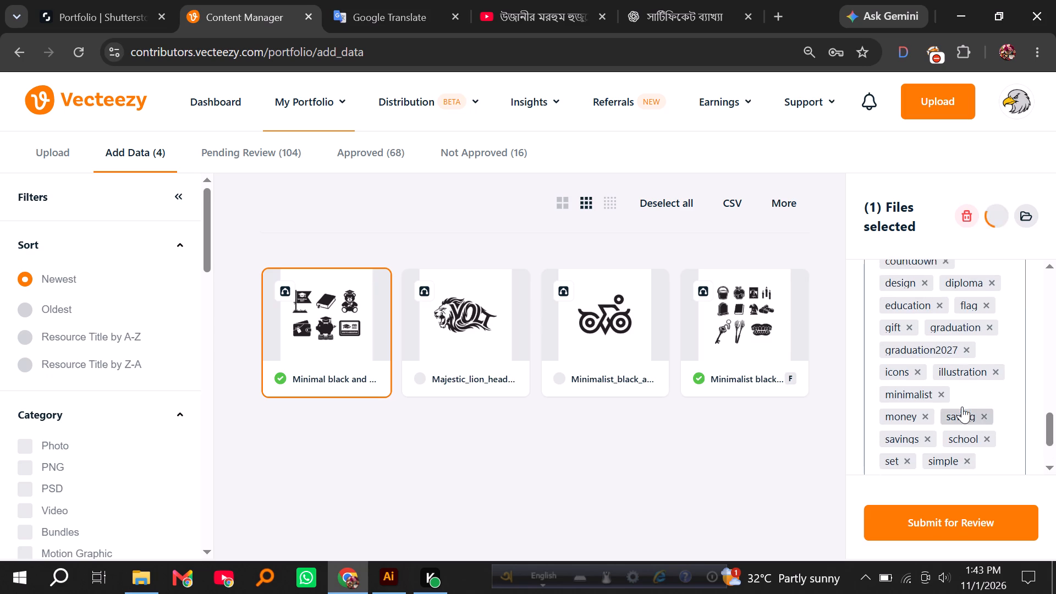
pyautogui.scroll(5, 962, 406)
pyautogui.click(998, 218)
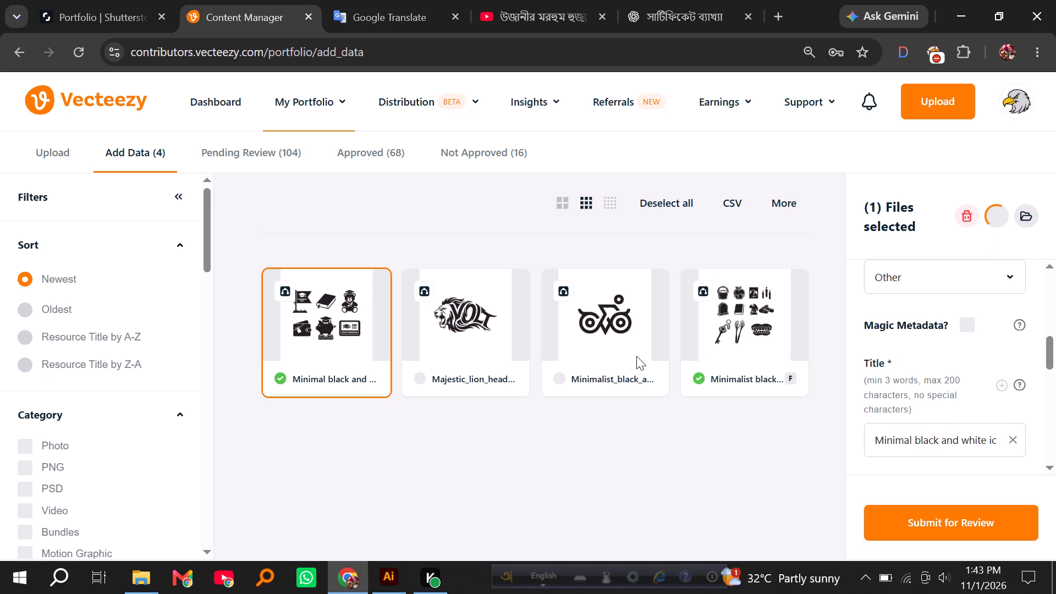
# Submit the graduation icons and Halloween icons files together for review, accepting the guidelines statement, and reload the file list.
pyautogui.keyDown('ctrl'); pyautogui.click(706, 317); pyautogui.keyUp('ctrl')
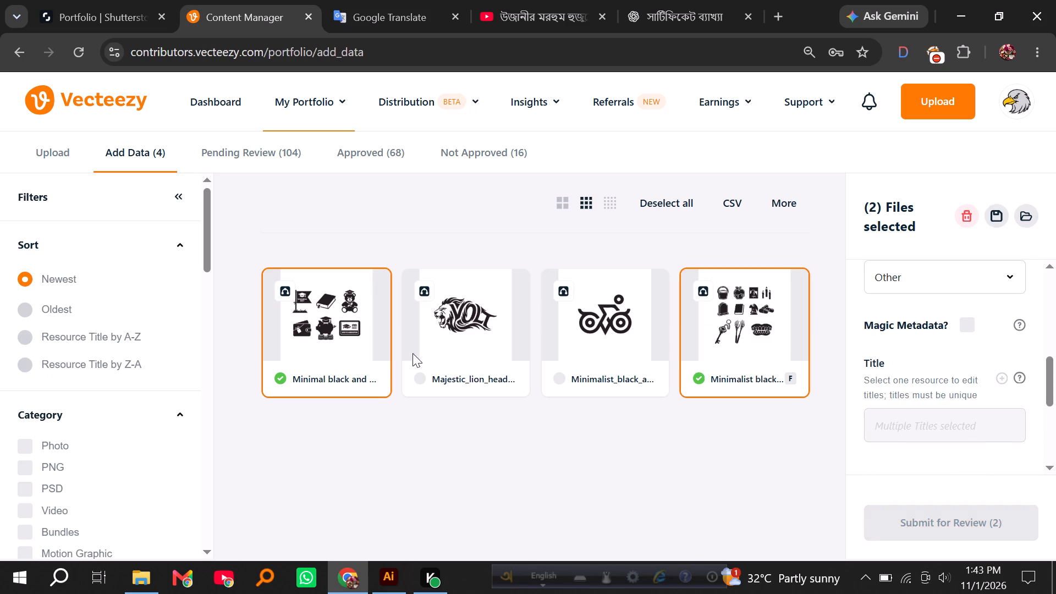
pyautogui.click(329, 348)
pyautogui.click(405, 445)
pyautogui.click(456, 329)
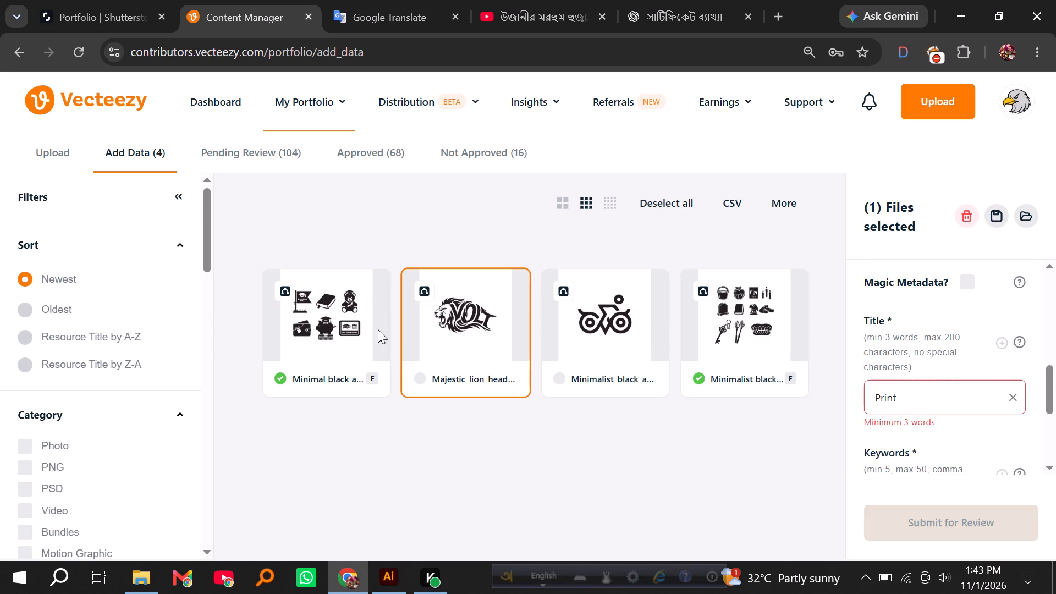
pyautogui.click(355, 327)
pyautogui.keyDown('ctrl'); pyautogui.click(713, 317); pyautogui.keyUp('ctrl')
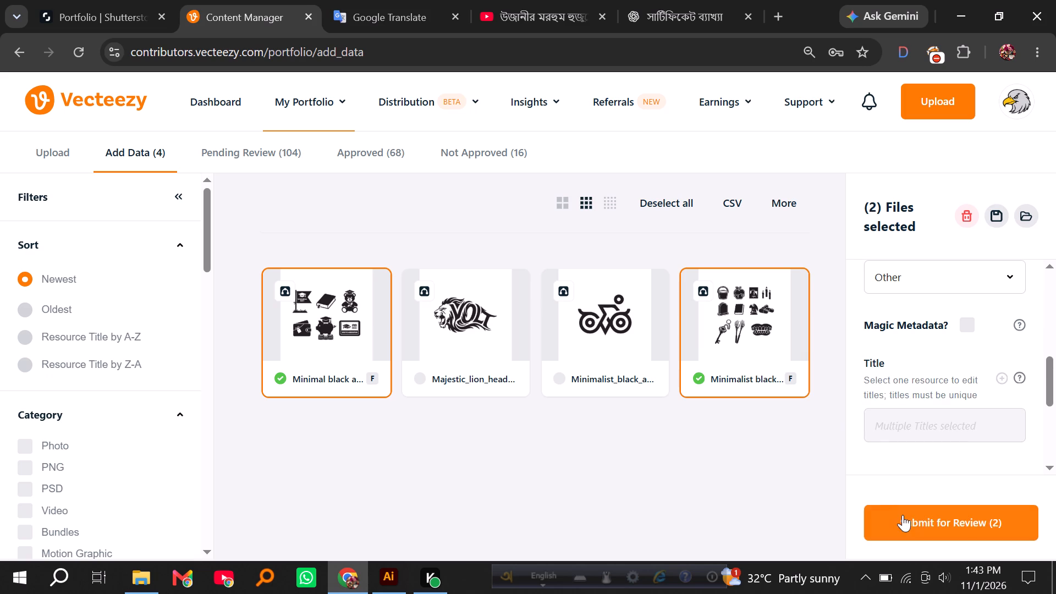
pyautogui.click(903, 515)
pyautogui.click(300, 387)
pyautogui.click(468, 461)
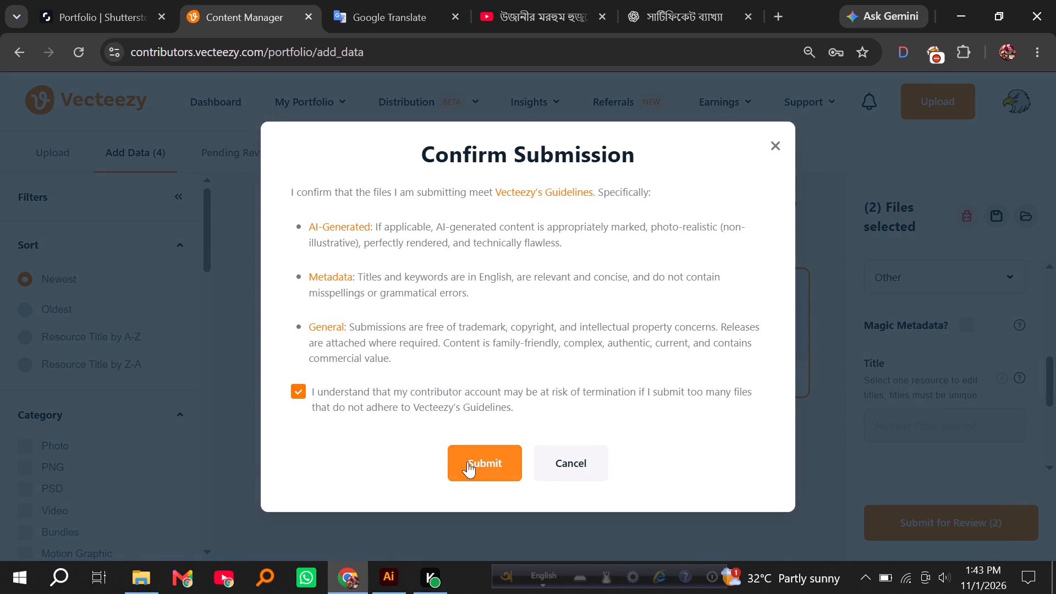
pyautogui.click(505, 393)
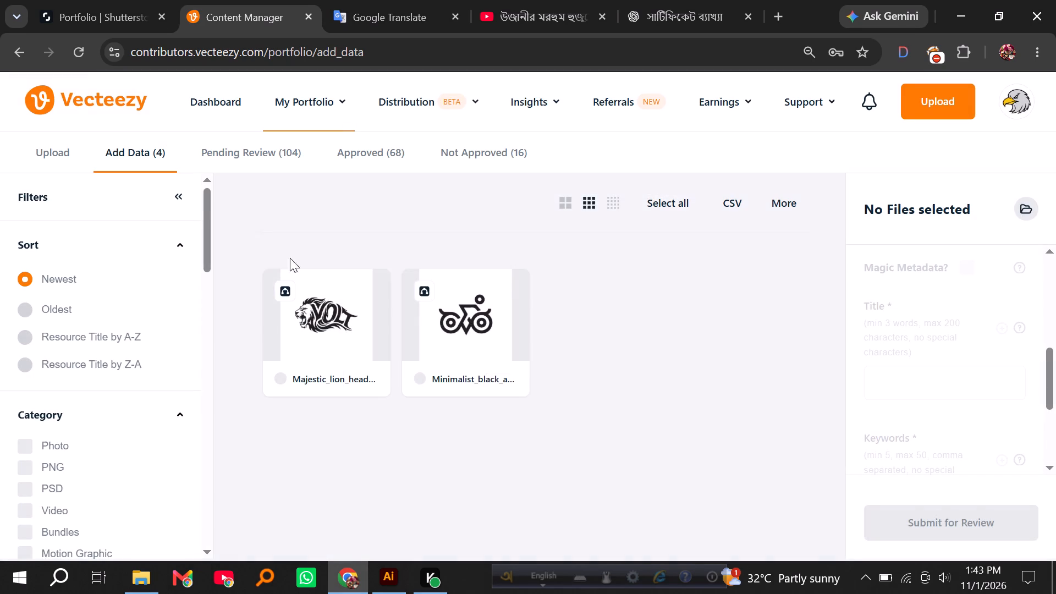
pyautogui.click(83, 50)
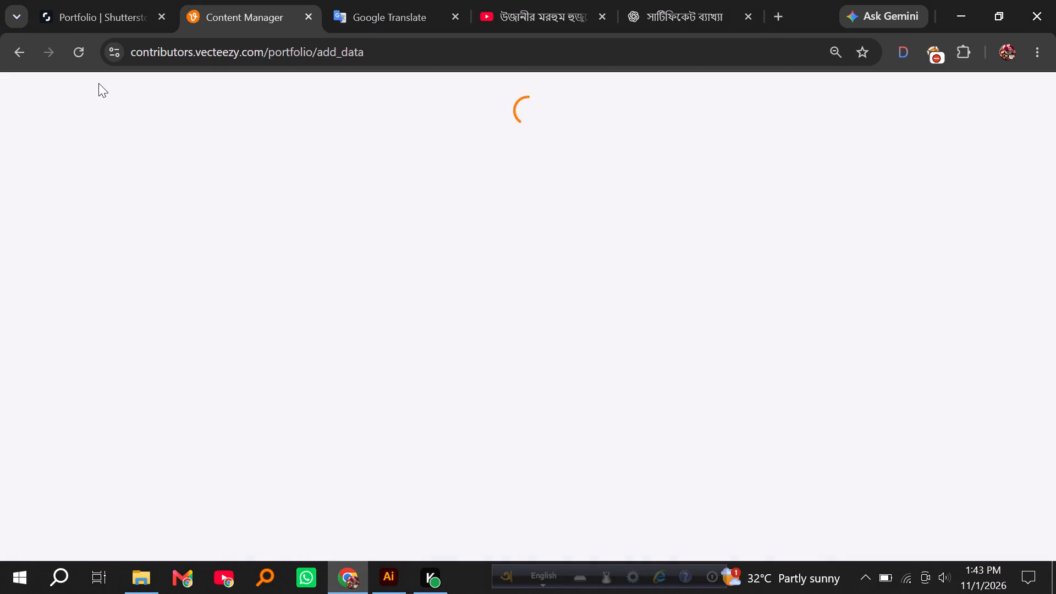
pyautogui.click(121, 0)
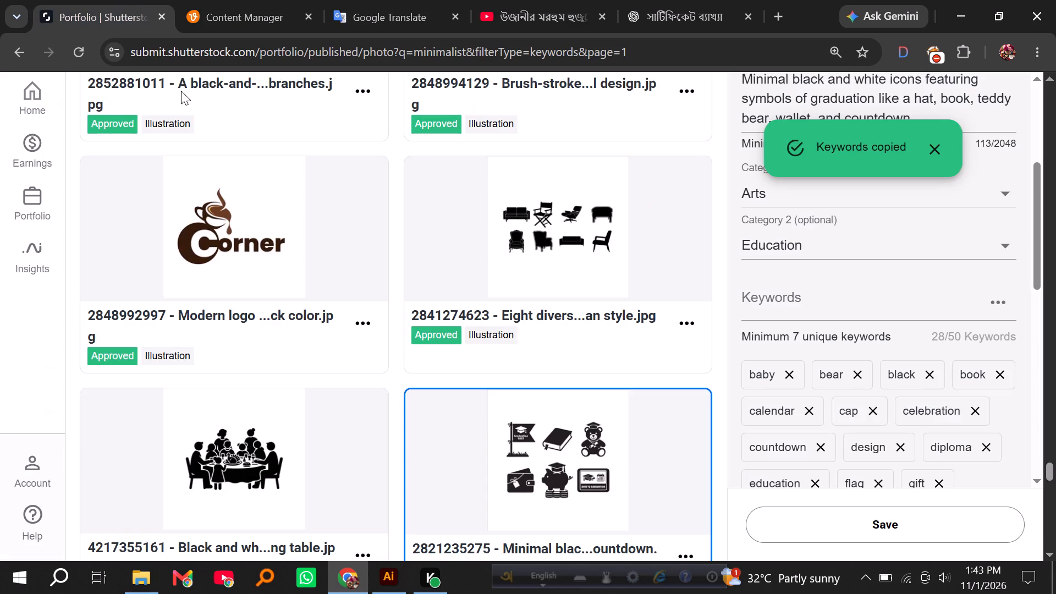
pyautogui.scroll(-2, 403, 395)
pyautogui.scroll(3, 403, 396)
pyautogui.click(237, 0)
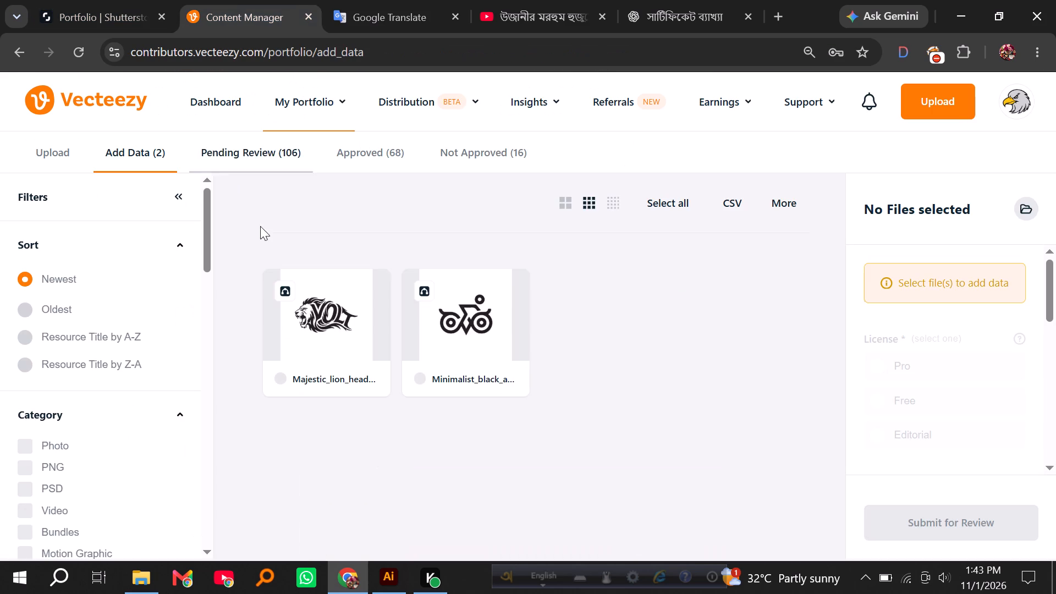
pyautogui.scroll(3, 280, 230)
# Open Vecteezy's upload page and bring the file import area into view.
pyautogui.click(949, 101)
pyautogui.scroll(-2, 400, 410)
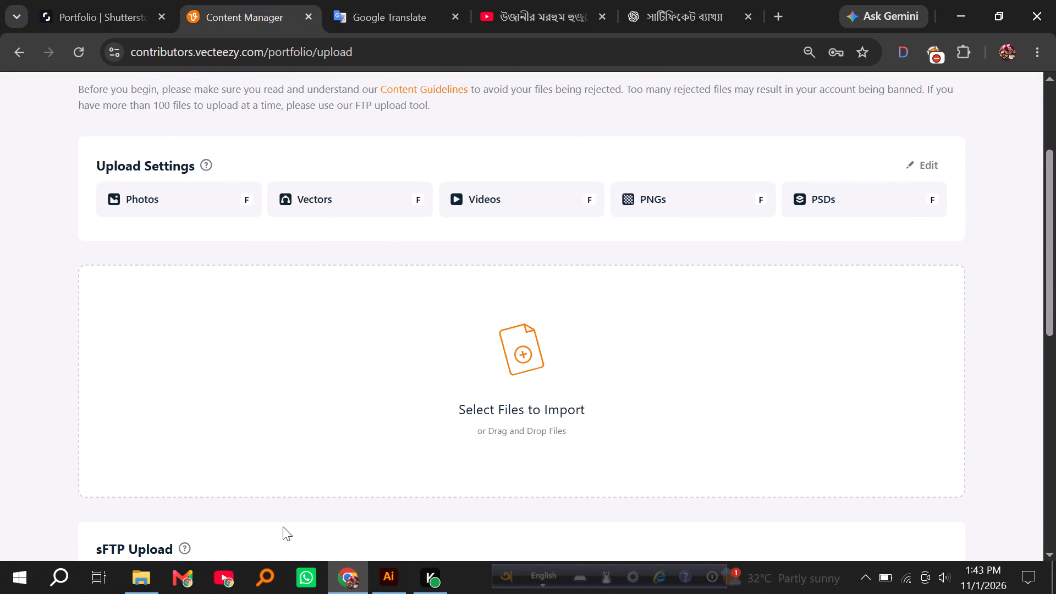
# From the pictures folder, open the graduation, traditional culture, globe, apple-and-books and two-people-with-book EPS files in Illustrator to examine their artwork.
pyautogui.click(147, 584)
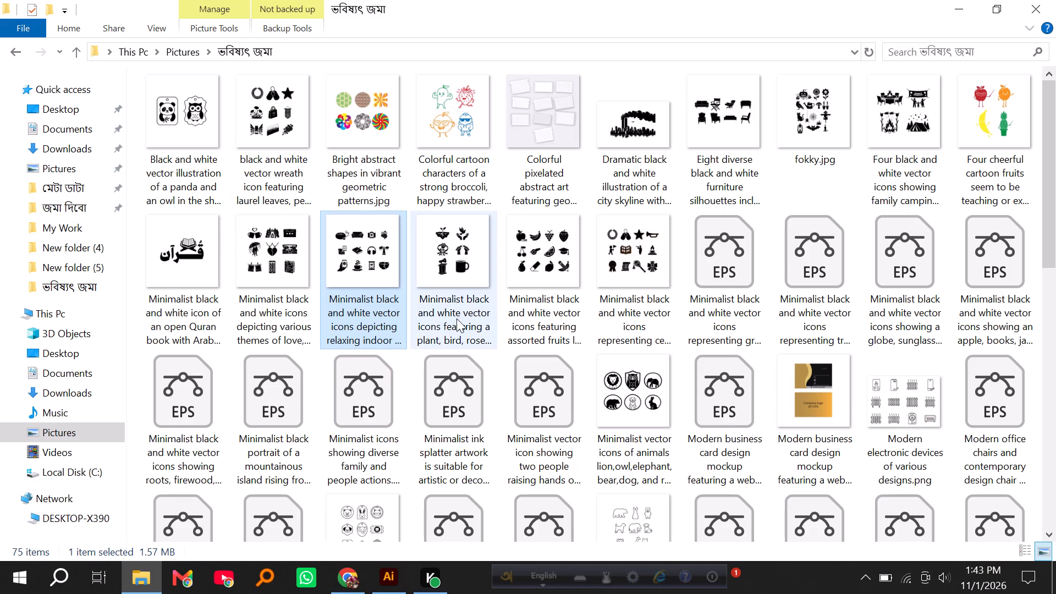
pyautogui.doubleClick(717, 281)
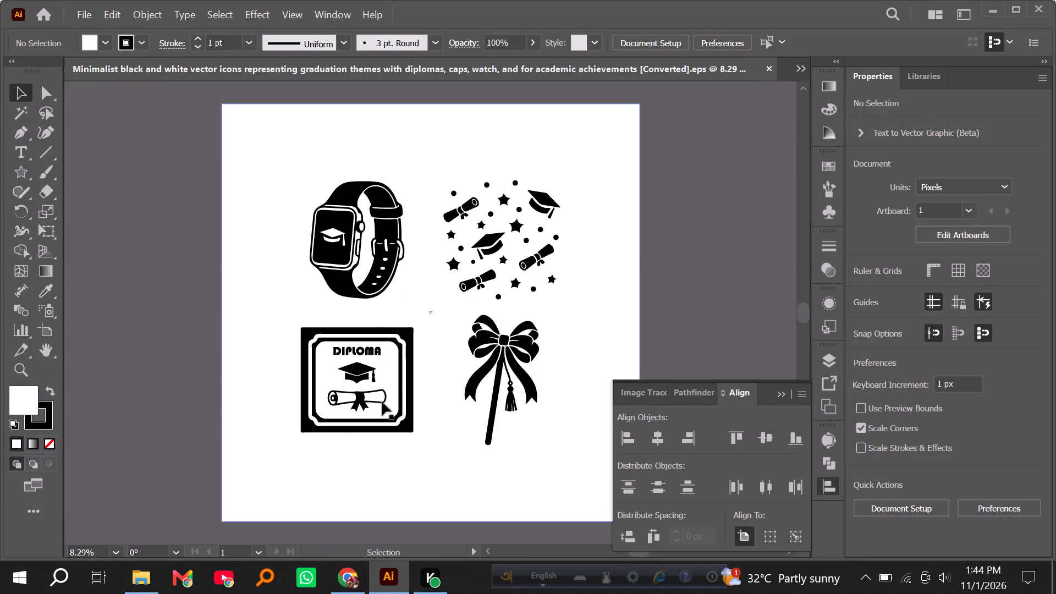
pyautogui.click(143, 578)
pyautogui.doubleClick(800, 269)
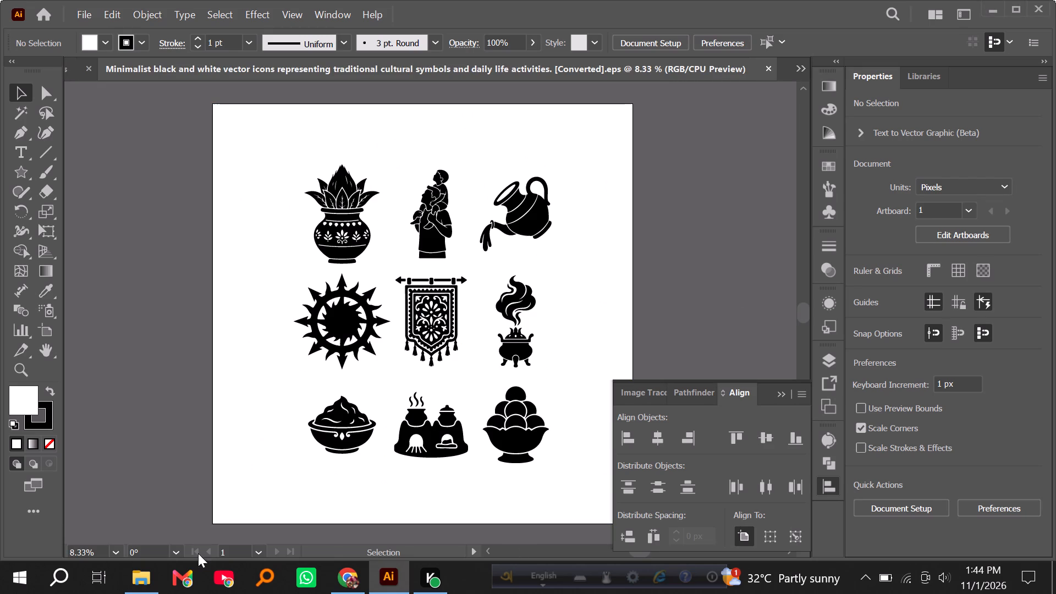
pyautogui.click(142, 582)
pyautogui.doubleClick(930, 280)
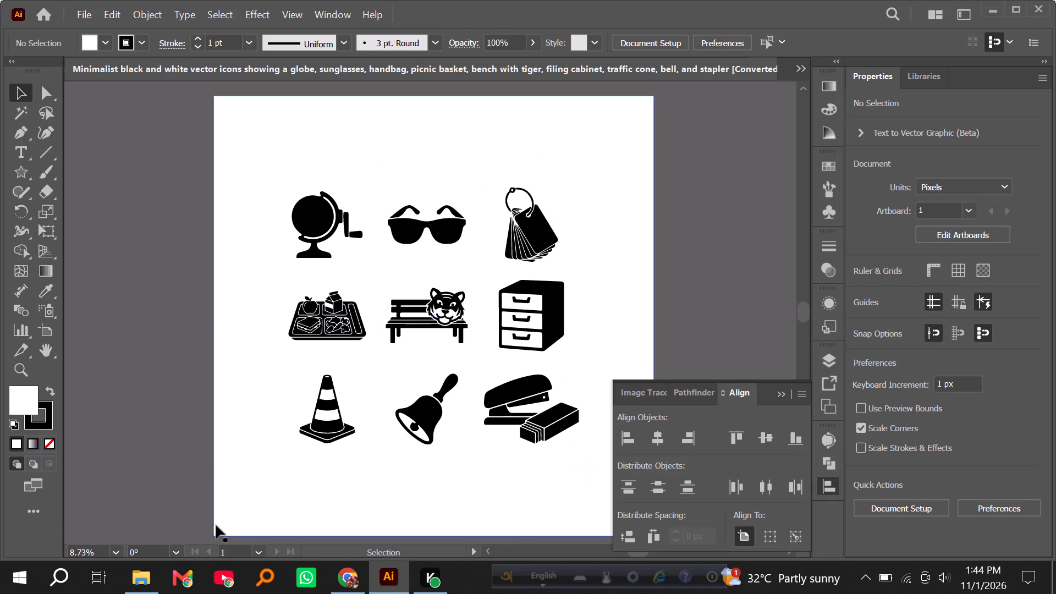
pyautogui.click(142, 576)
pyautogui.doubleClick(981, 260)
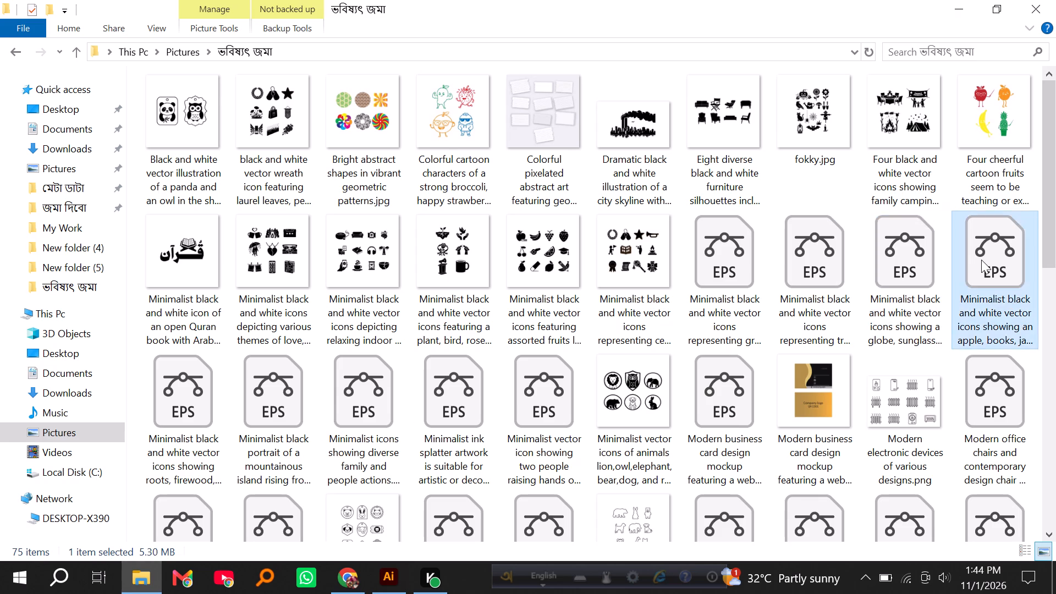
pyautogui.click(144, 575)
pyautogui.doubleClick(540, 402)
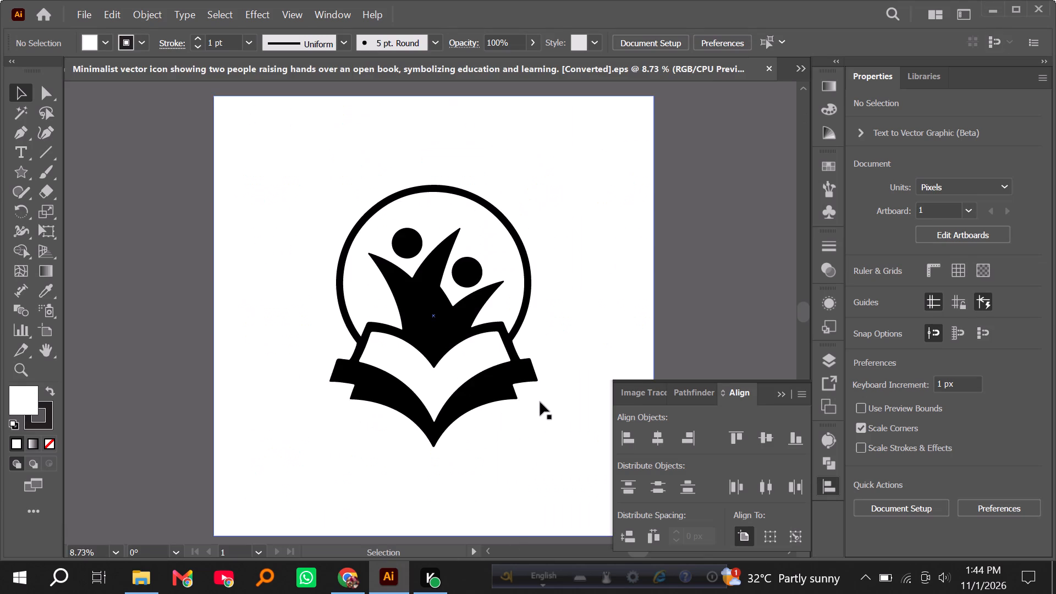
# Examine the minimalist ink splatter EPS in Illustrator and delete that file from the pictures folder.
pyautogui.click(140, 584)
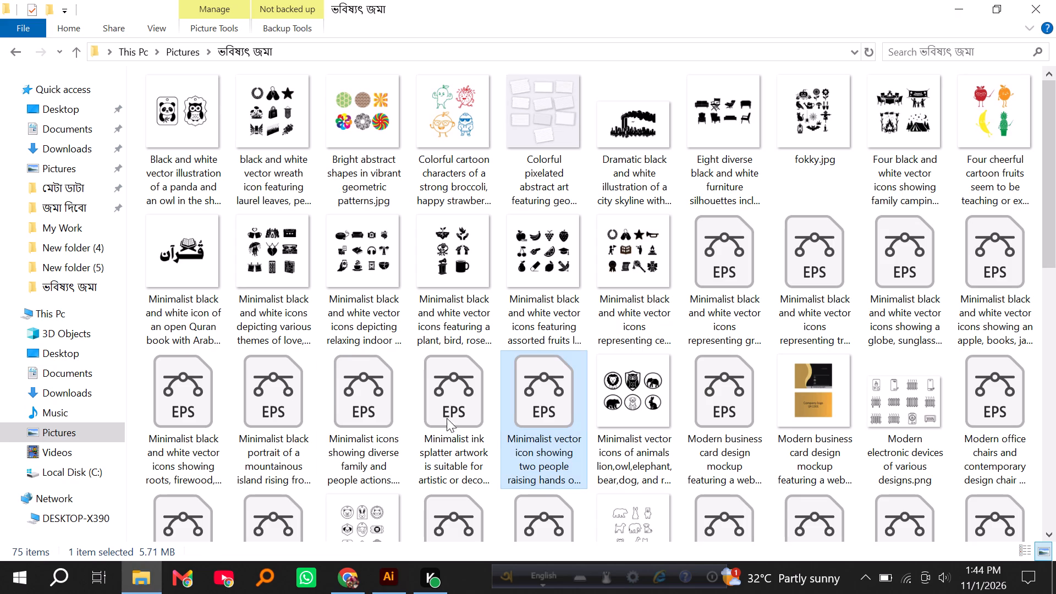
pyautogui.doubleClick(449, 411)
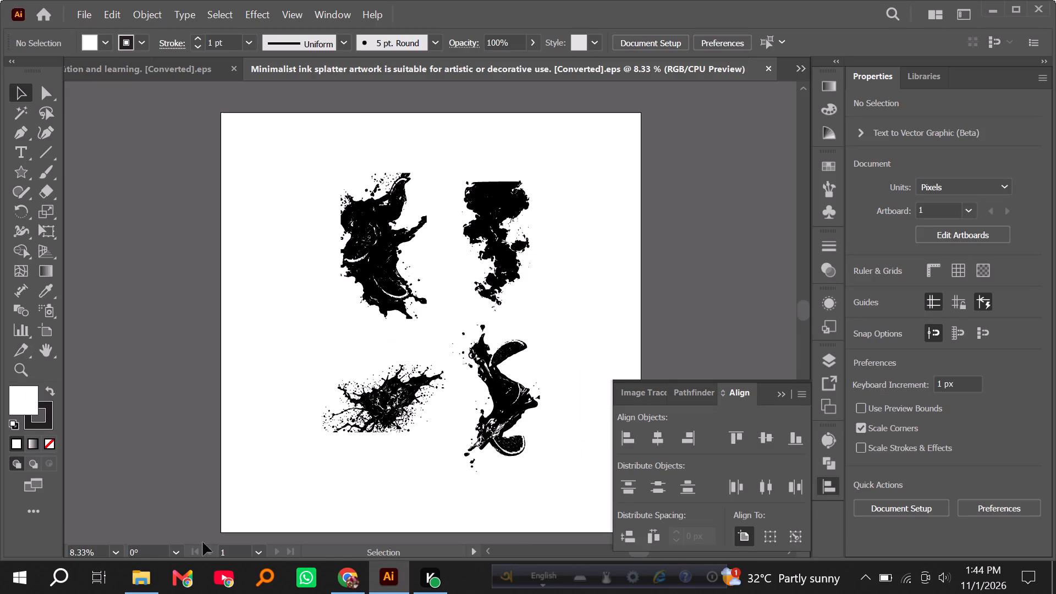
pyautogui.click(145, 577)
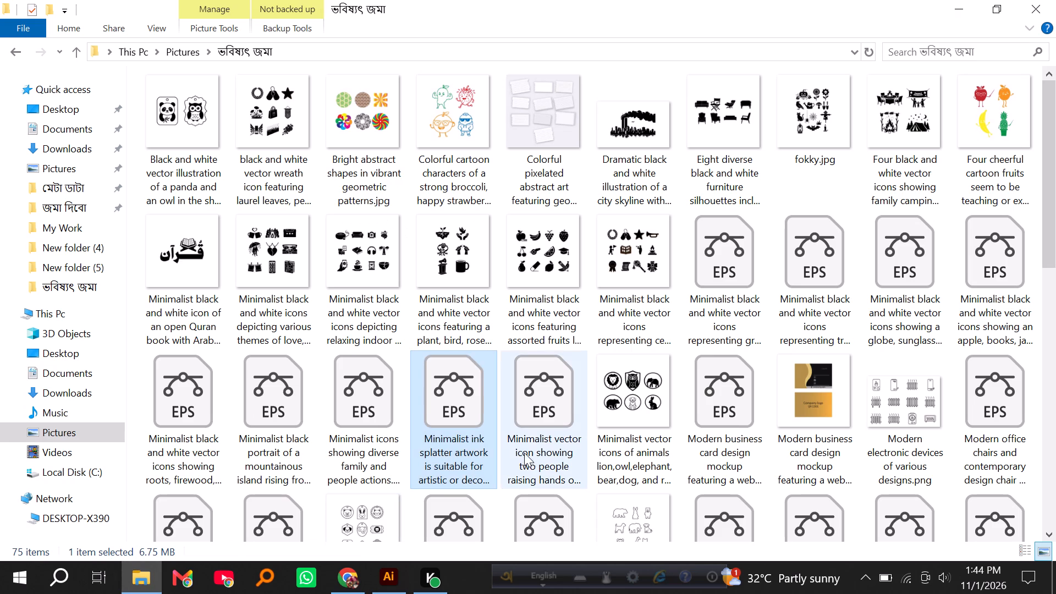
pyautogui.click(532, 437)
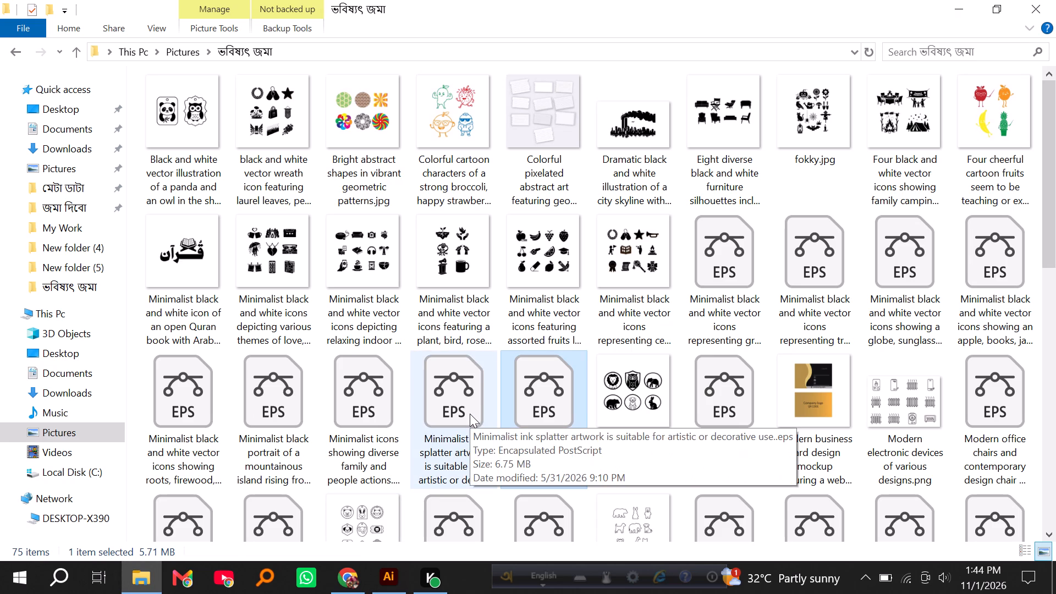
pyautogui.click(470, 414)
pyautogui.press('Delete')
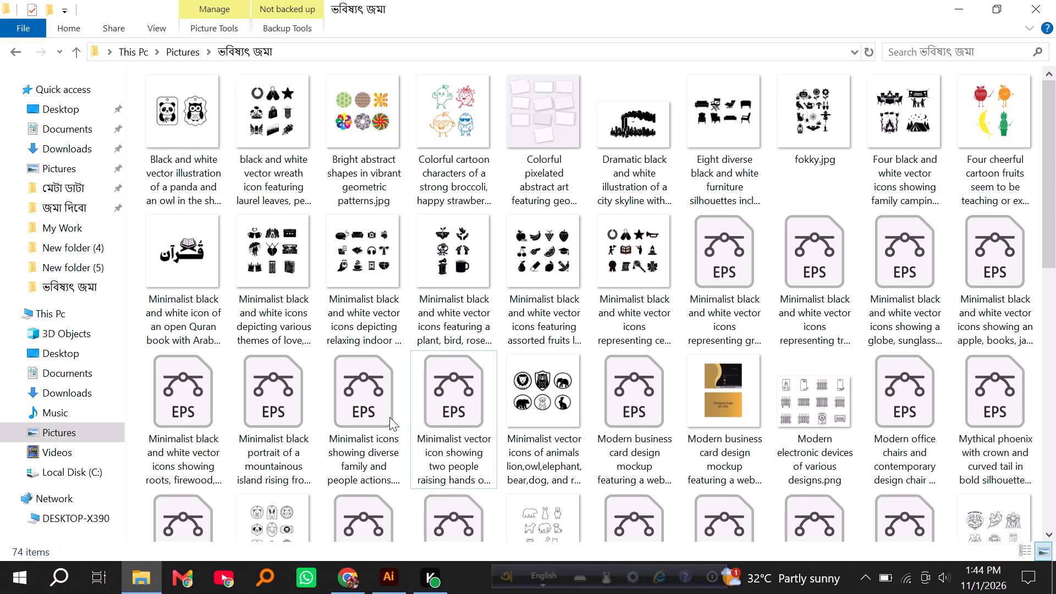
# Examine the diverse family and people actions EPS in Illustrator and delete that file from the folder.
pyautogui.doubleClick(386, 416)
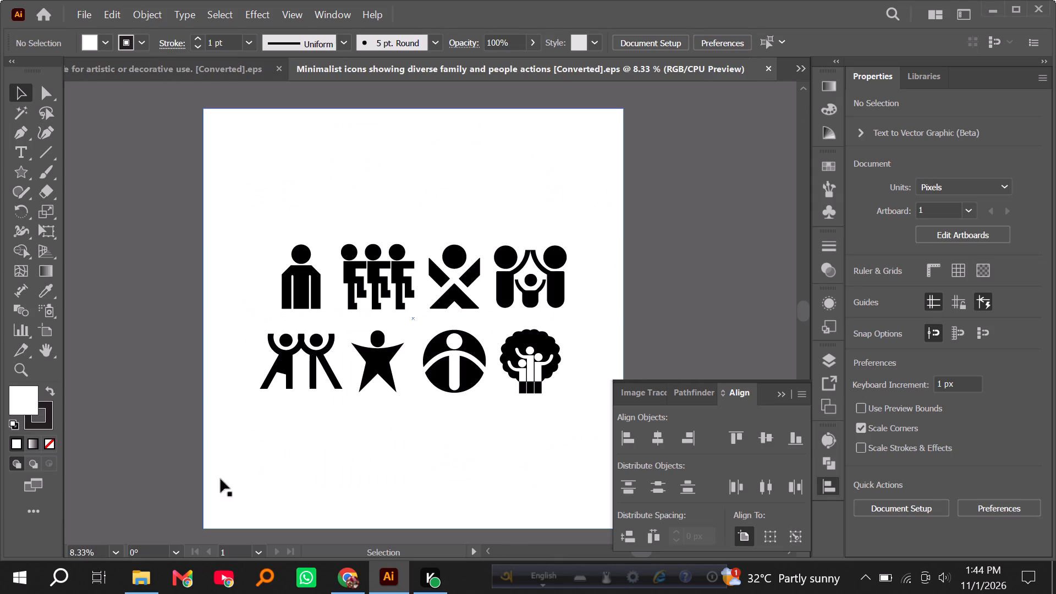
pyautogui.click(141, 580)
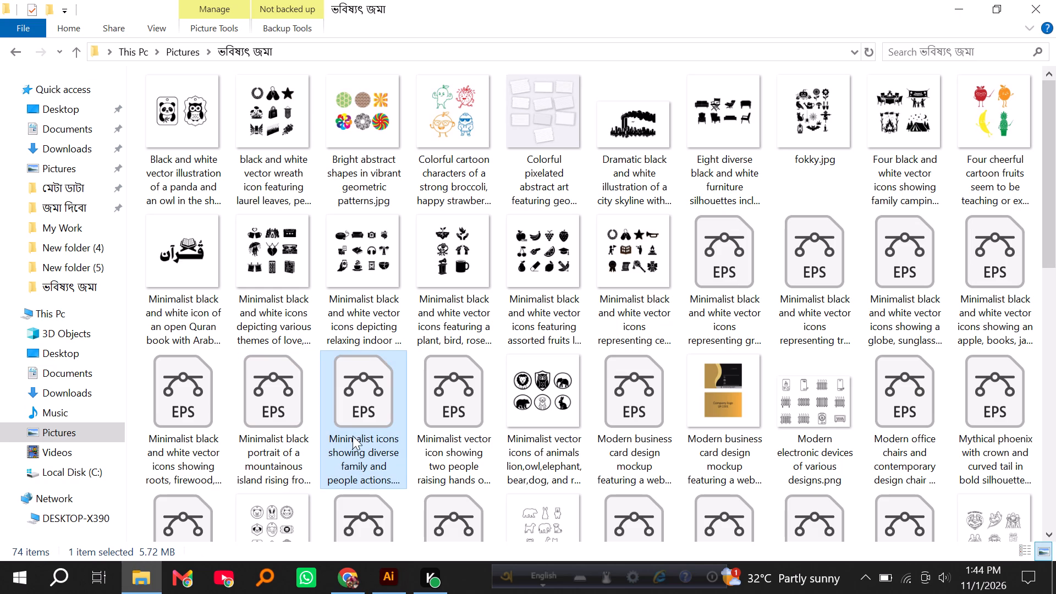
pyautogui.click(464, 434)
pyautogui.click(359, 430)
pyautogui.press('Delete')
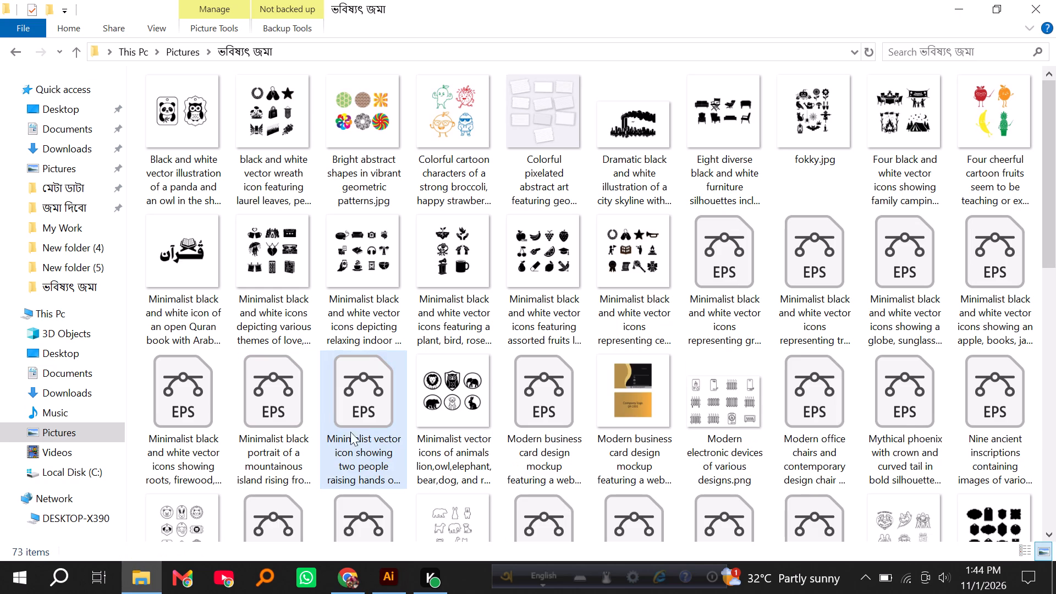
# Open the mountainous island and the roots, firewood and clay pot EPS files in Illustrator to examine their artwork.
pyautogui.doubleClick(294, 416)
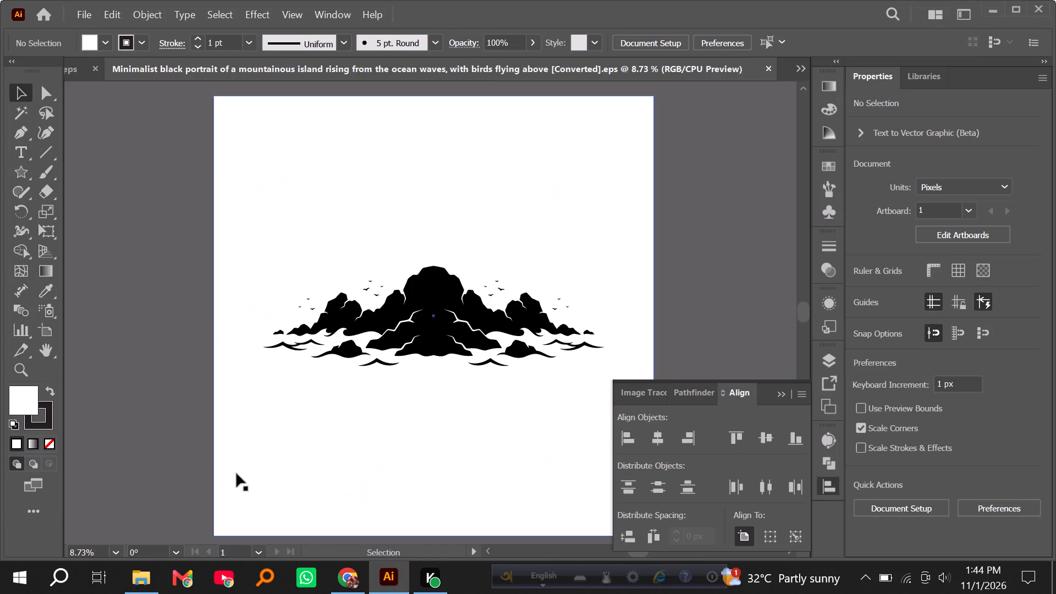
pyautogui.click(141, 585)
pyautogui.doubleClick(194, 437)
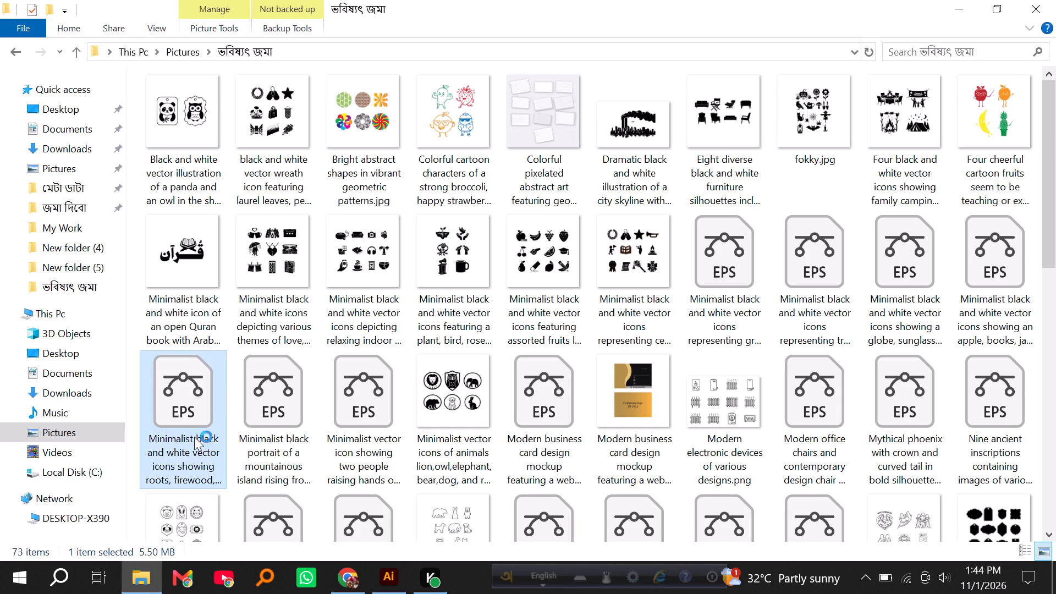
# Select the two-people-with-book, island, roots, apple, globe, traditional culture and graduation EPS files in the folder and add them to Vecteezy's upload area.
pyautogui.click(137, 592)
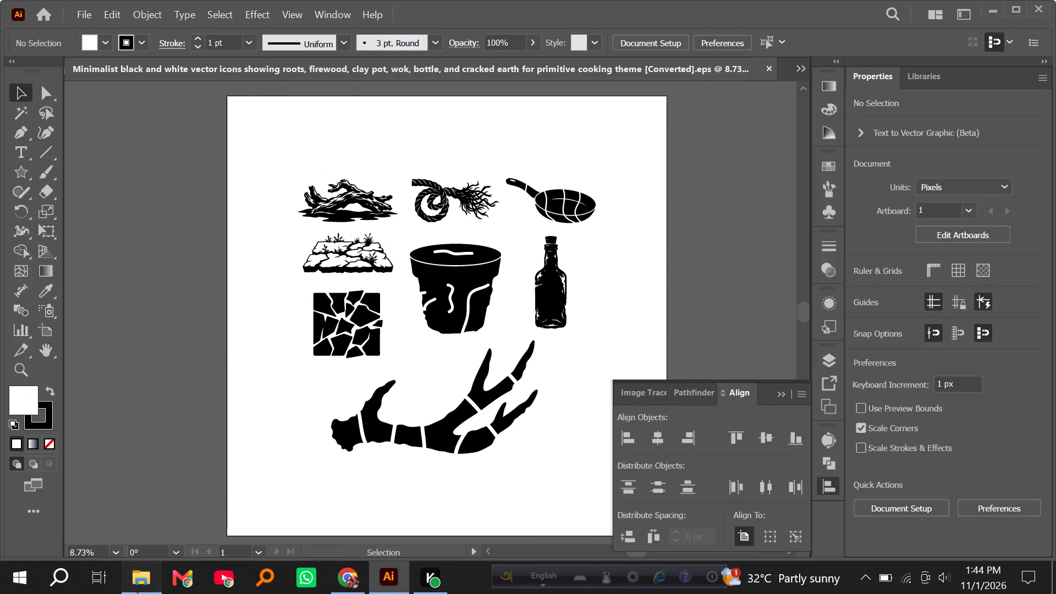
pyautogui.click(355, 437)
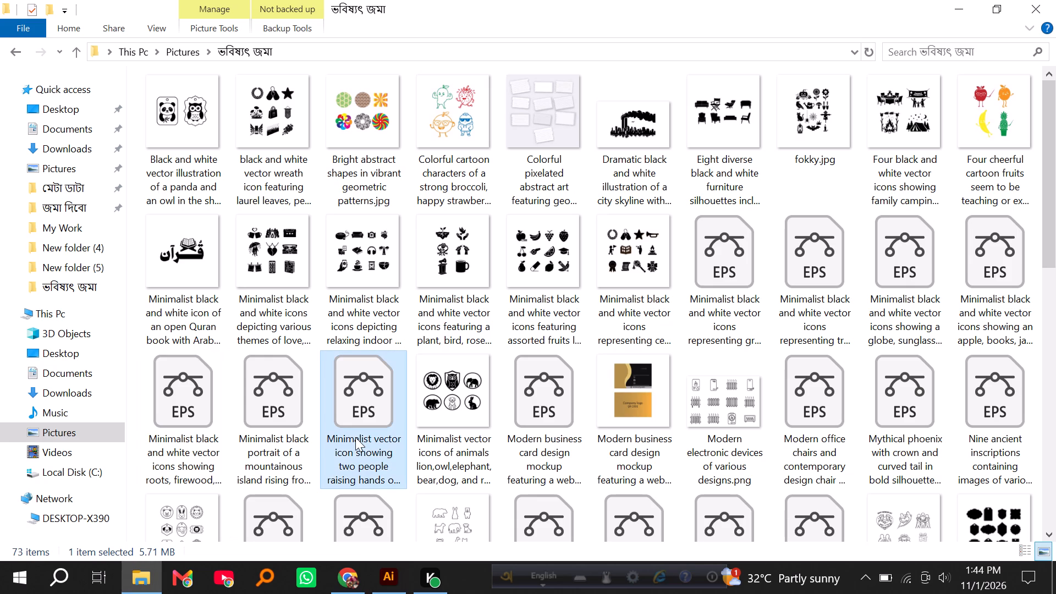
pyautogui.keyDown('ctrl'); pyautogui.click(288, 432); pyautogui.keyUp('ctrl')
pyautogui.keyDown('ctrl'); pyautogui.click(193, 420); pyautogui.keyUp('ctrl')
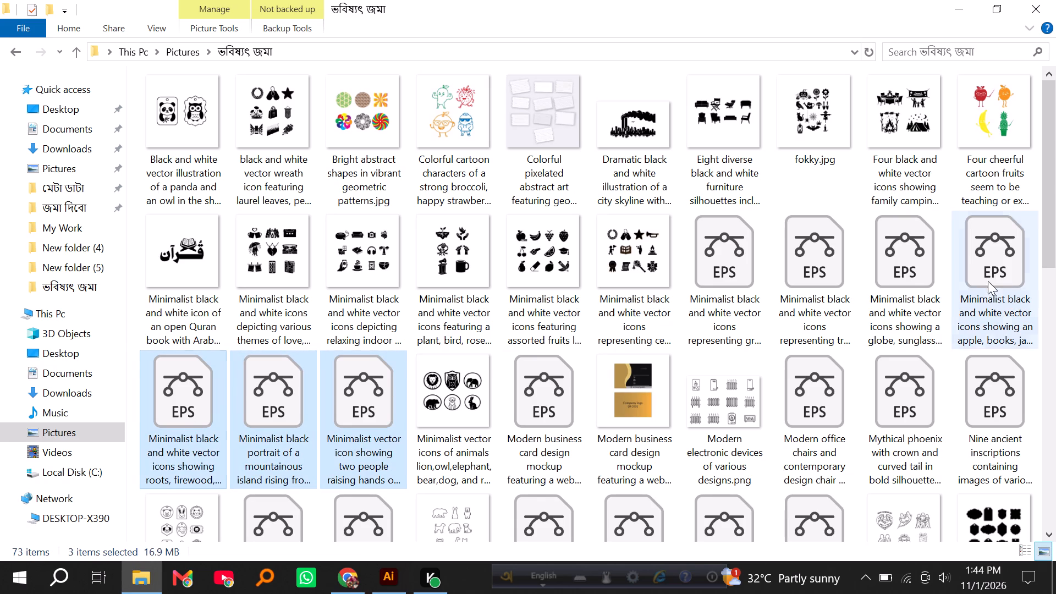
pyautogui.keyDown('ctrl'); pyautogui.click(988, 281); pyautogui.keyUp('ctrl')
pyautogui.keyDown('ctrl'); pyautogui.click(898, 276); pyautogui.keyUp('ctrl')
pyautogui.keyDown('ctrl'); pyautogui.click(815, 274); pyautogui.keyUp('ctrl')
pyautogui.keyDown('ctrl'); pyautogui.click(745, 273); pyautogui.keyUp('ctrl')
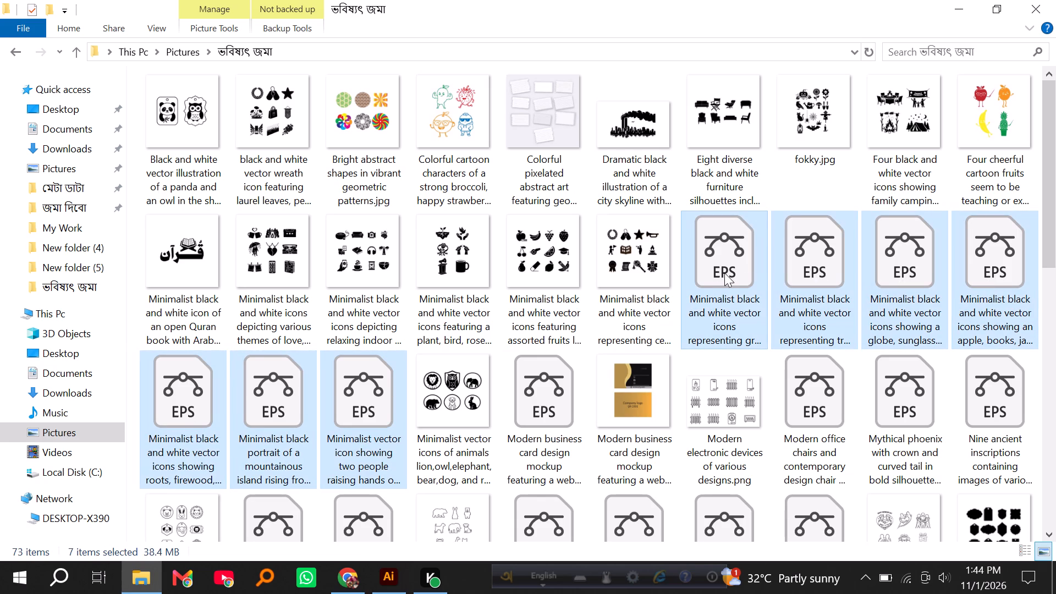
pyautogui.scroll(-1, 704, 287)
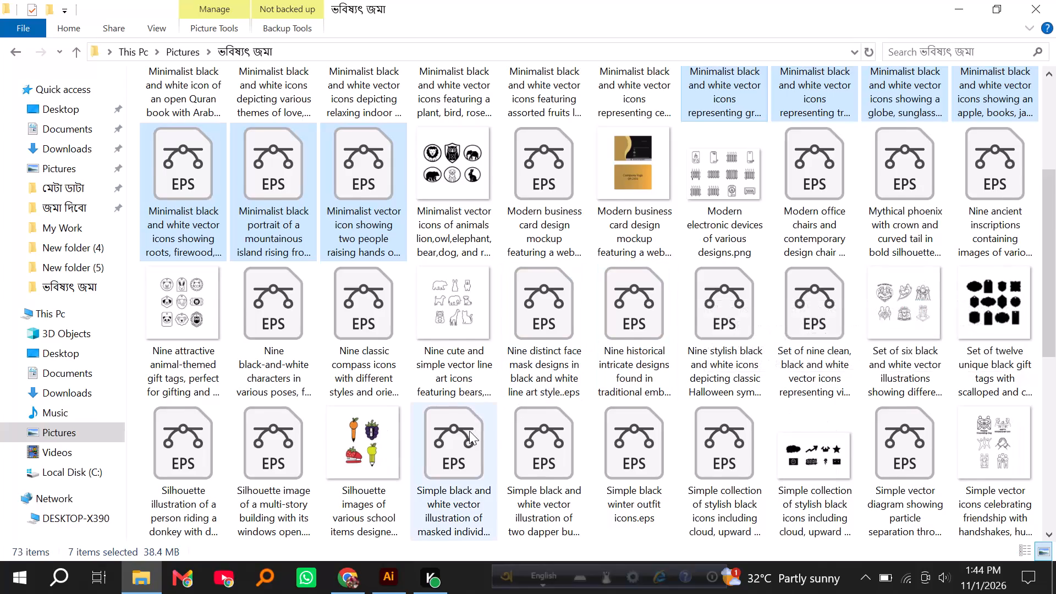
pyautogui.scroll(1, 472, 425)
pyautogui.click(345, 580)
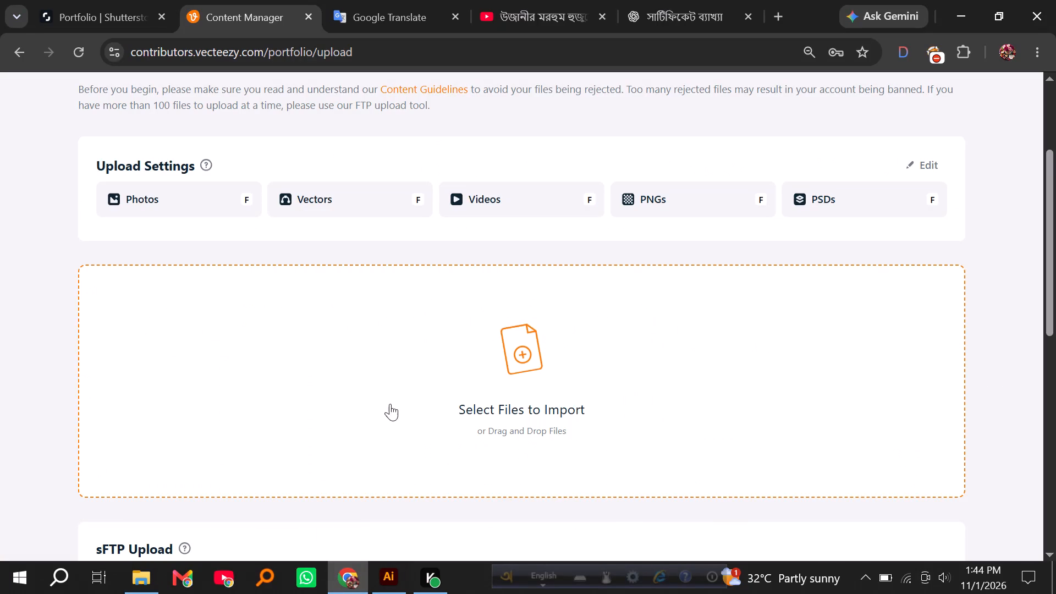
pyautogui.click(143, 585)
pyautogui.moveTo(360, 412); pyautogui.dragTo(344, 579)
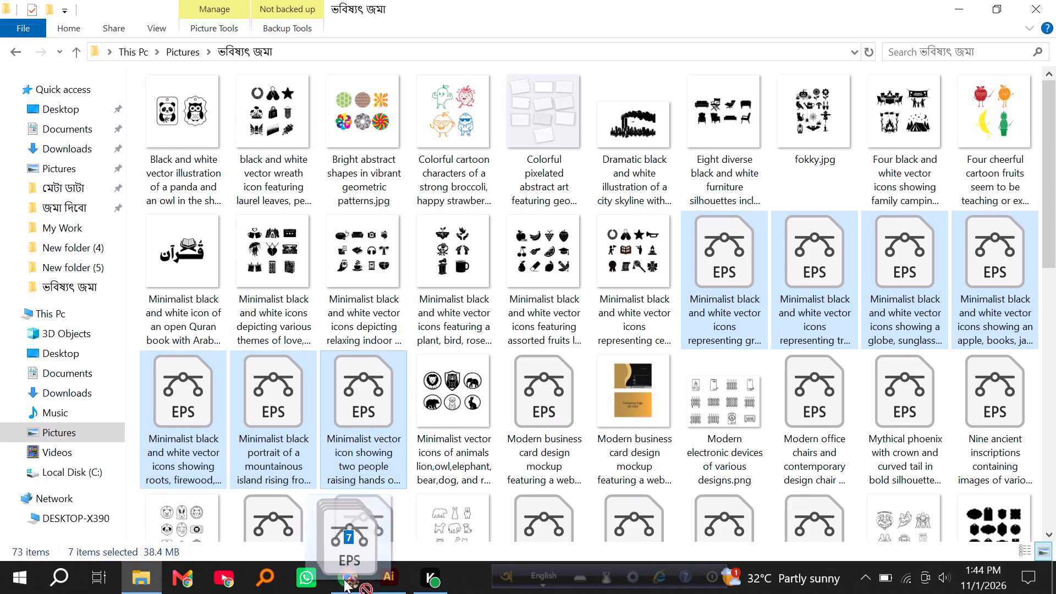
pyautogui.moveTo(344, 579); pyautogui.dragTo(492, 433)
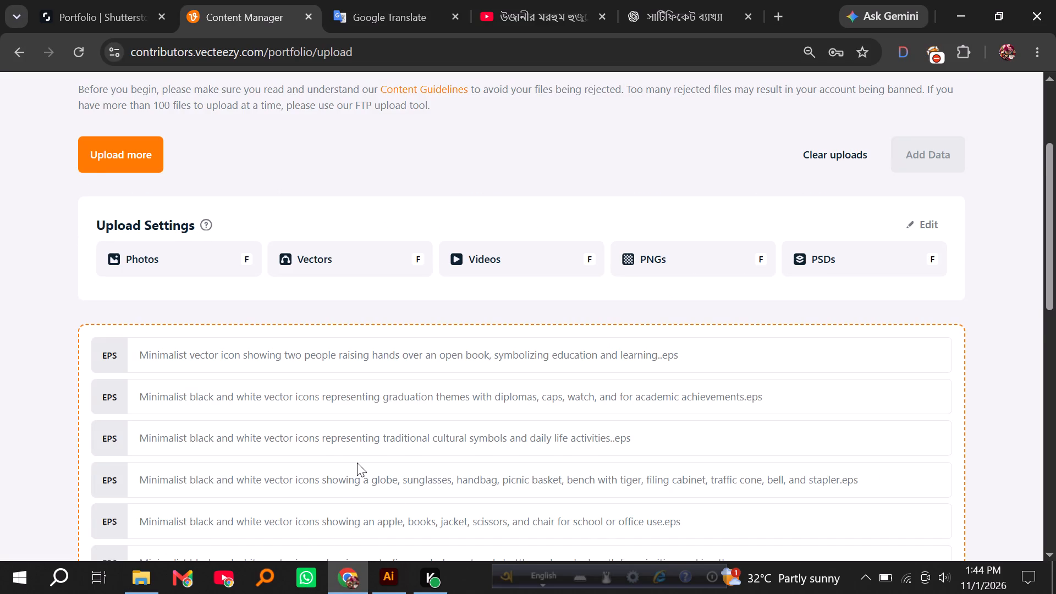
pyautogui.scroll(-1, 357, 463)
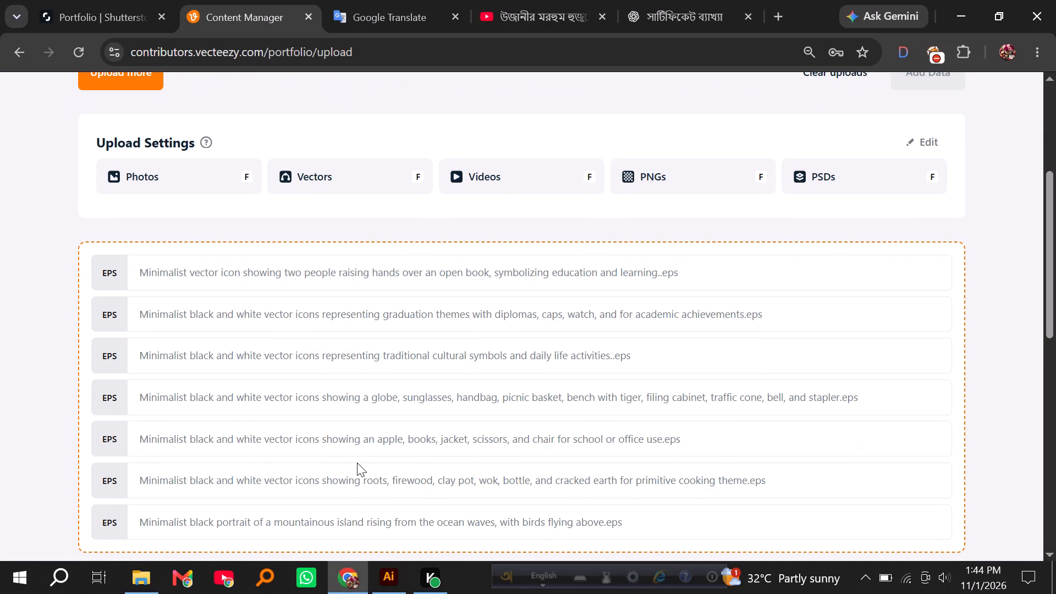